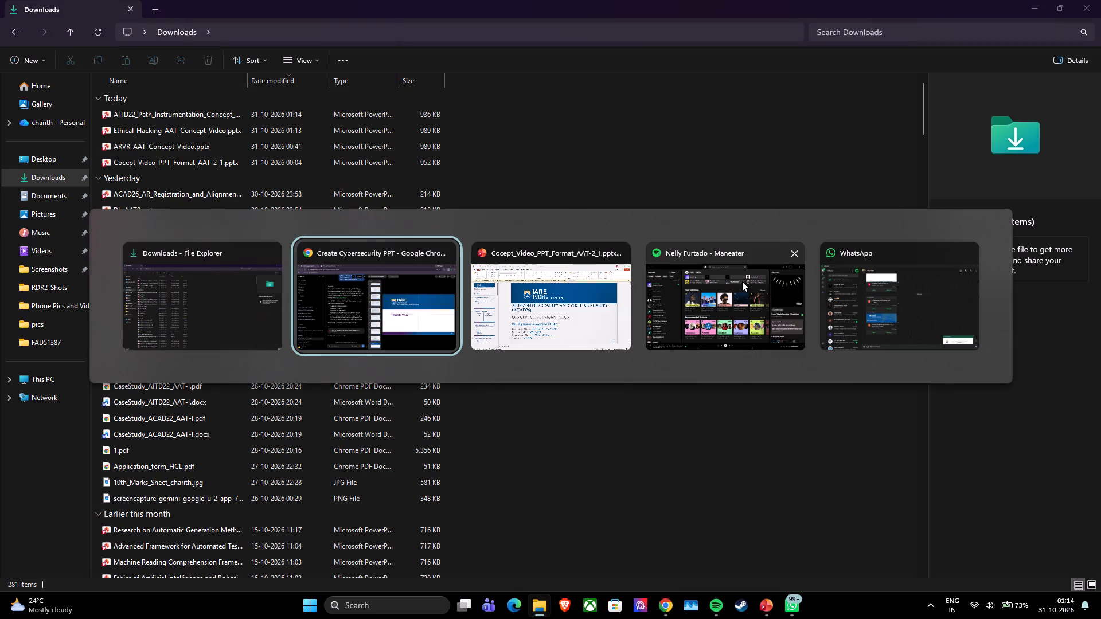
left_click(247, 301, "alt")
double_click(235, 113)
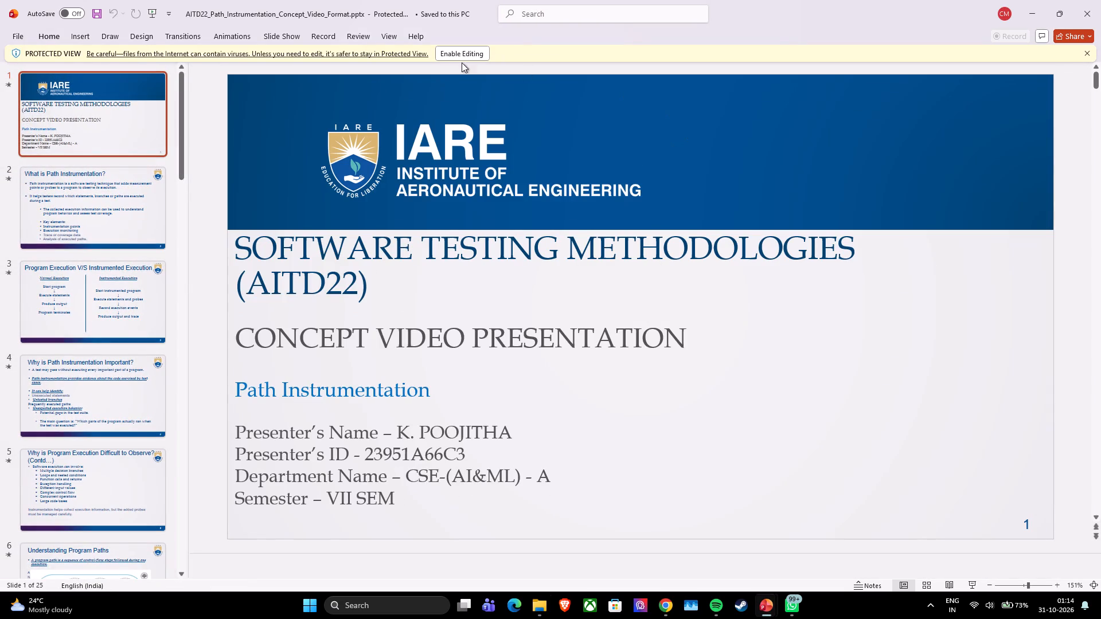
left_click(450, 54)
Compare the title slide with Cocept_Video_PPT_Format_AAT-2_1.pptx and check the AAT (Concept Video) subject list in Chrome.
key("alt+Tab")
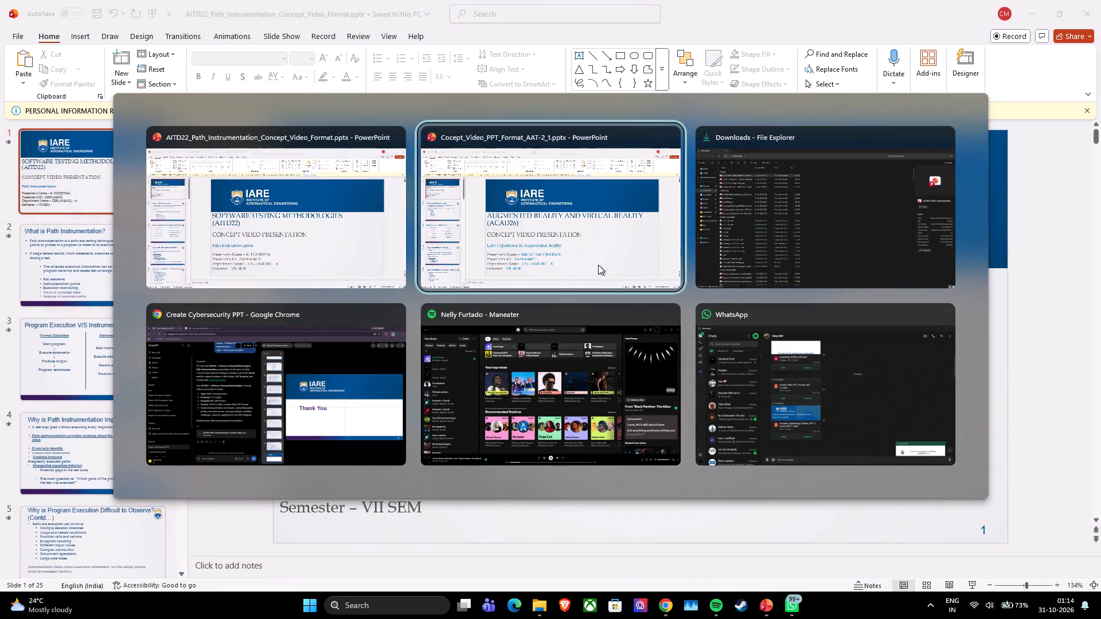
left_click(1020, 412)
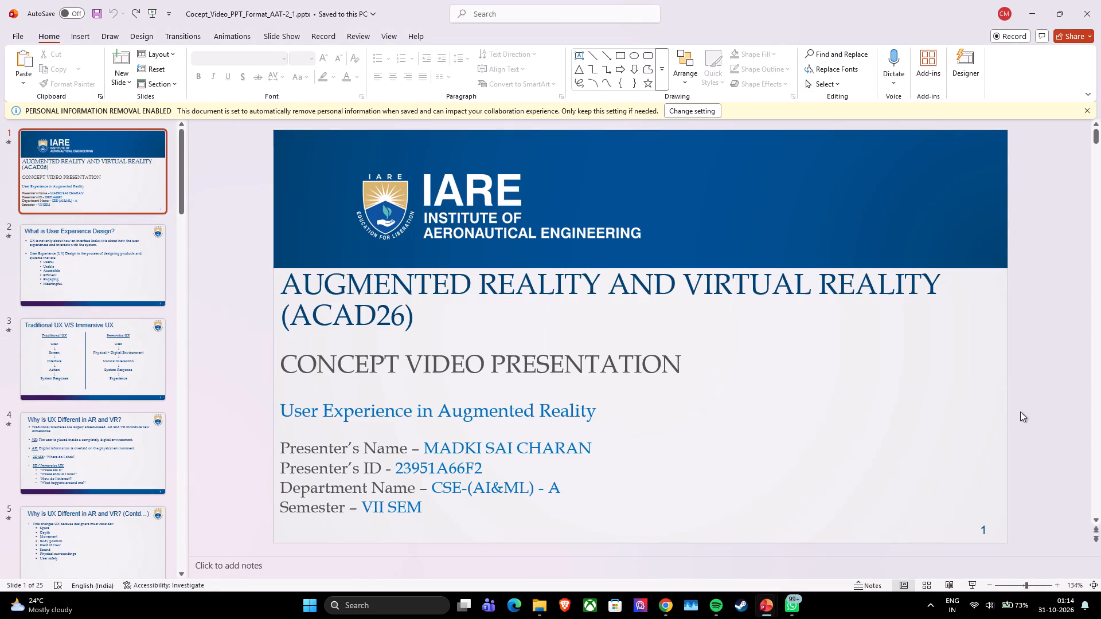
key("Up")
key("alt+Tab")
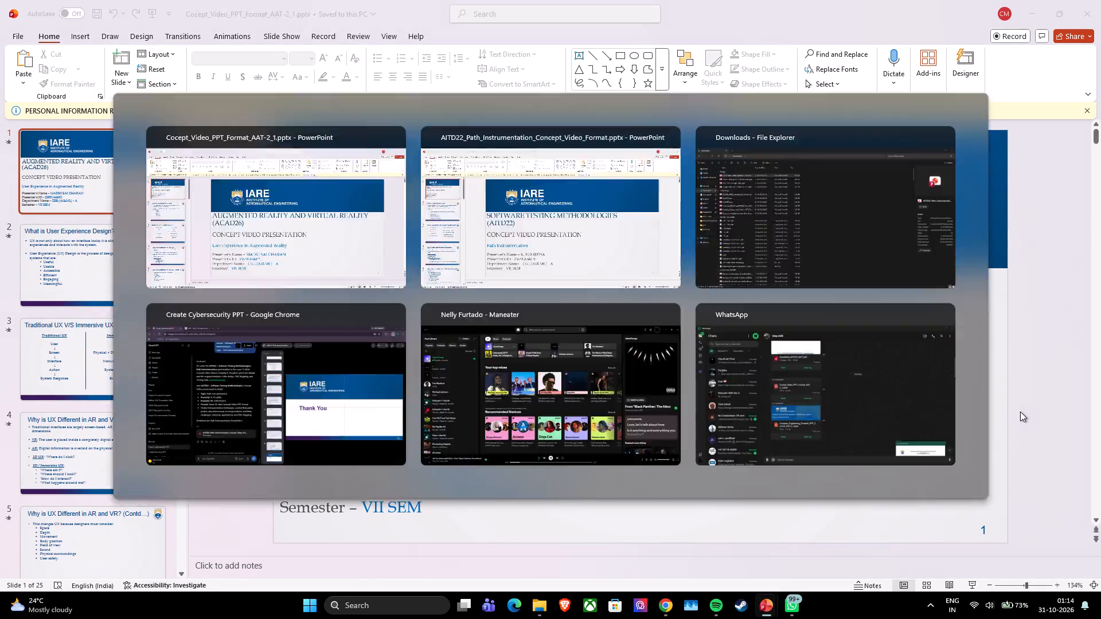
key("alt+Tab")
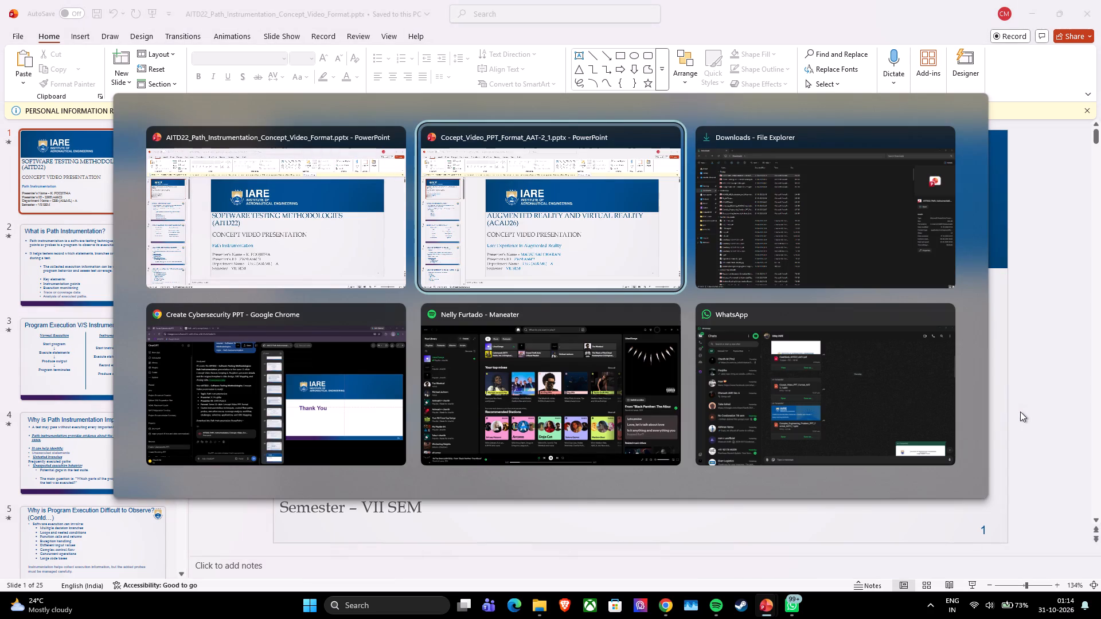
key("alt+Tab")
key("alt+Tab")
key("ctrl+Tab")
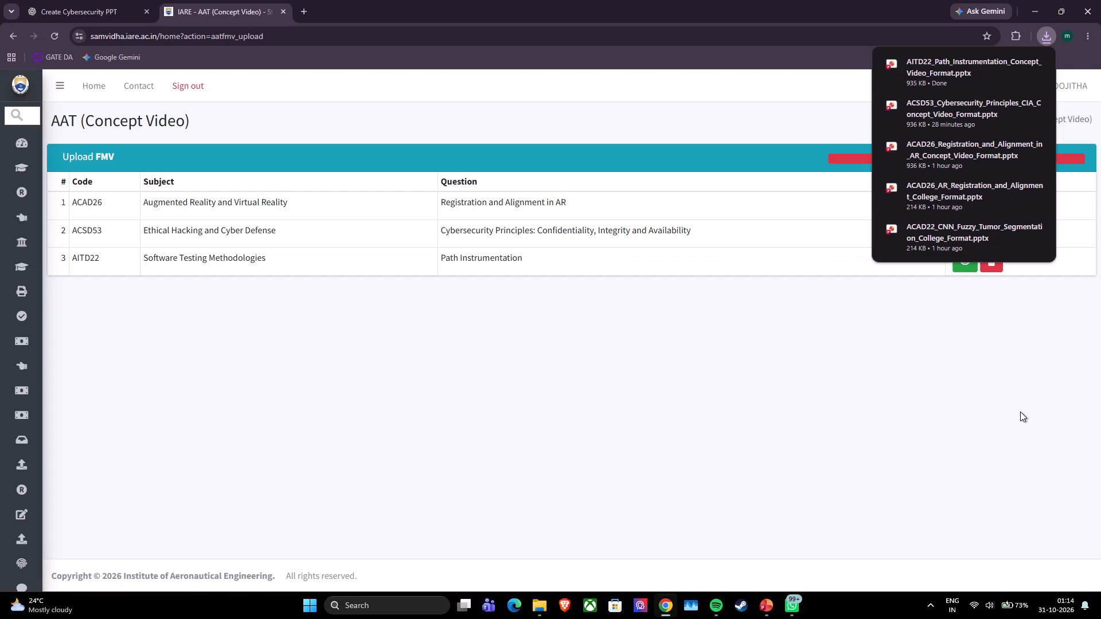
left_click(957, 457)
key("alt+Tab")
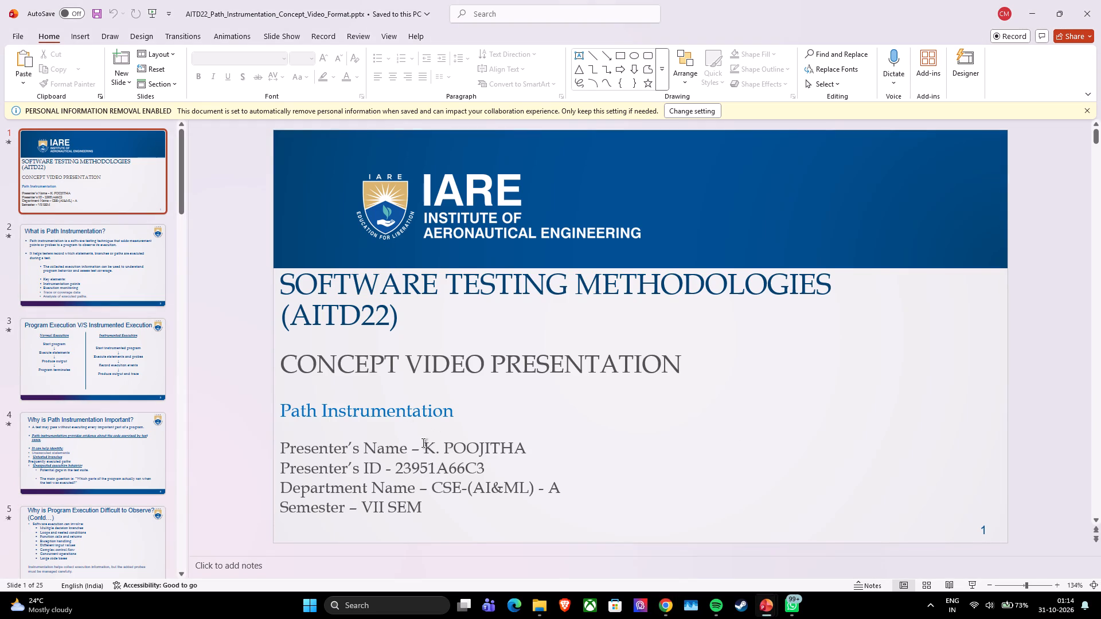
Set the font colour of the presenter's name, ID, department and semester values on the title slide to standard blue.
left_click_drag(427, 446, 542, 460)
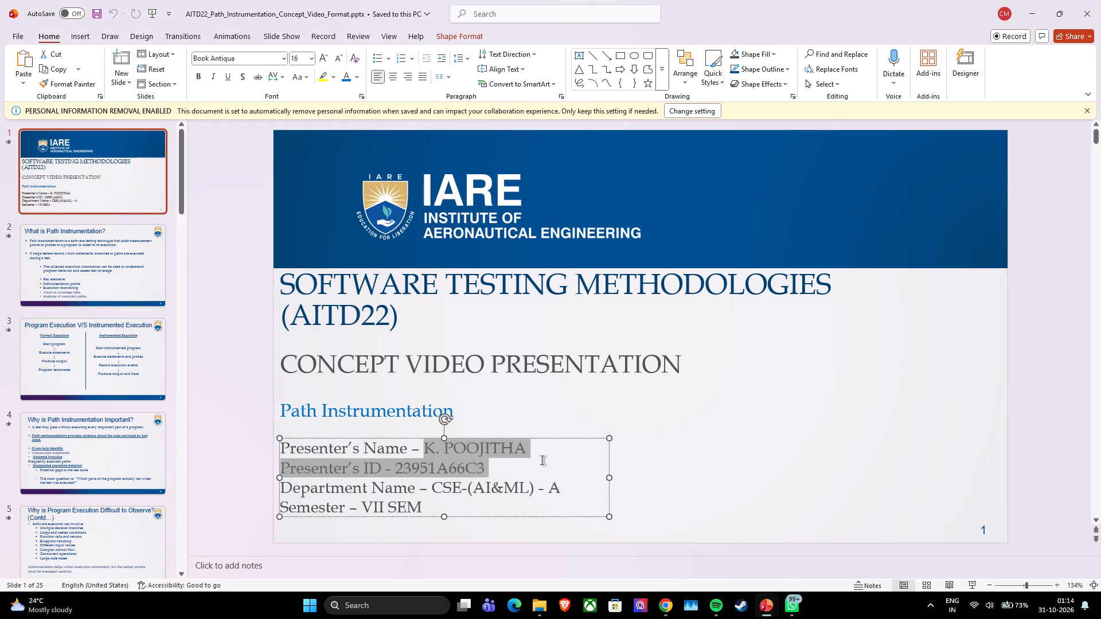
left_click_drag(542, 460, 539, 450)
left_click_drag(399, 464, 534, 467, "ctrl+shift")
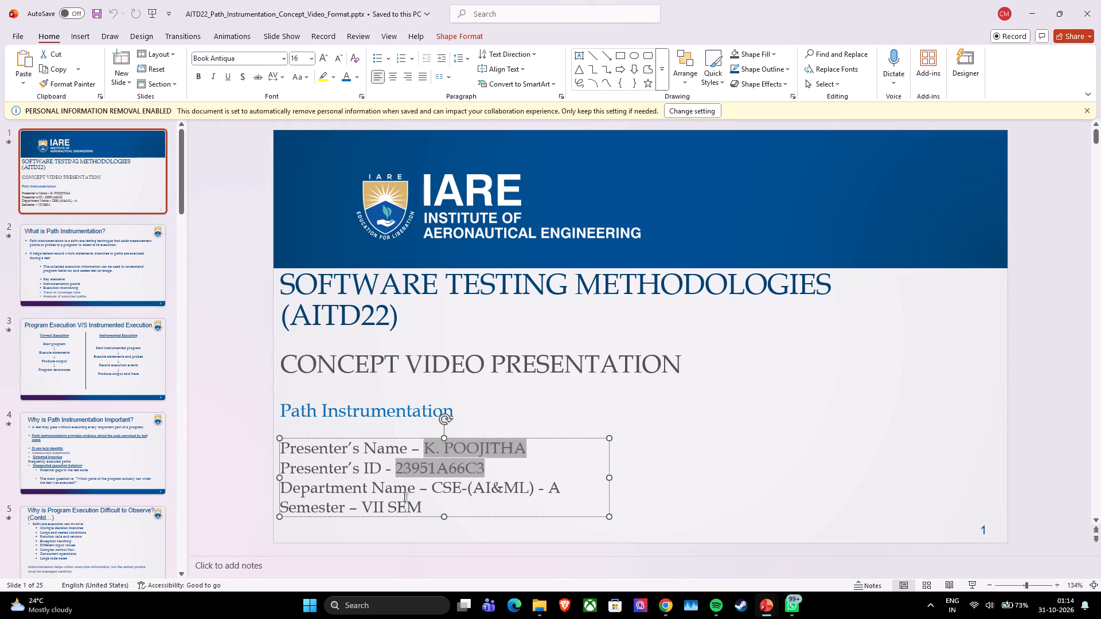
left_click_drag(435, 484, 586, 487, "ctrl+shift")
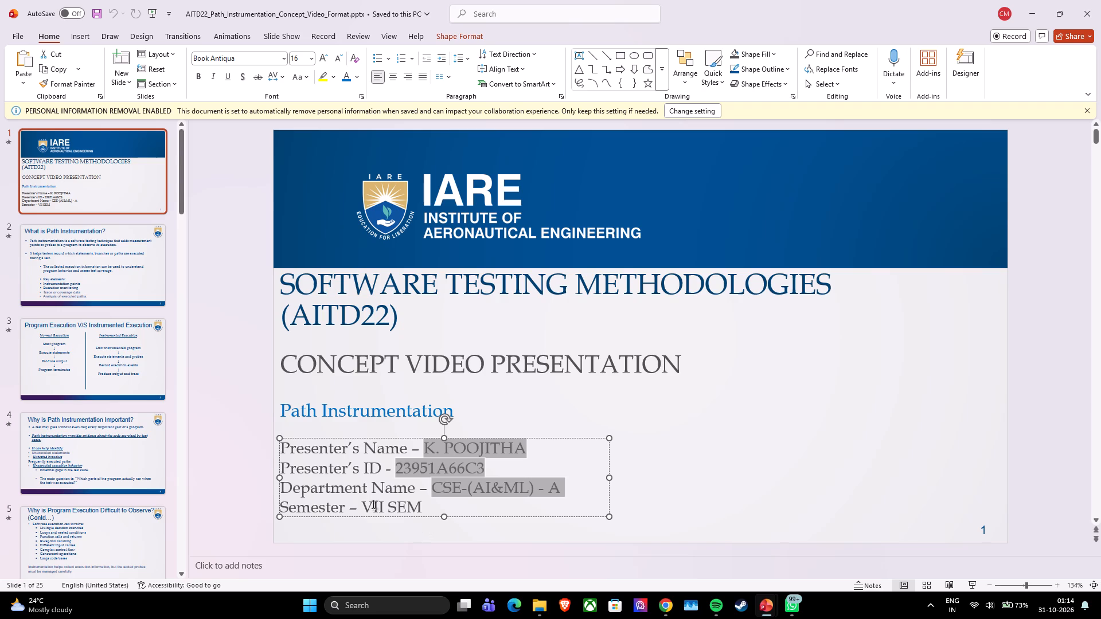
left_click_drag(361, 500, 434, 503, "ctrl+shift")
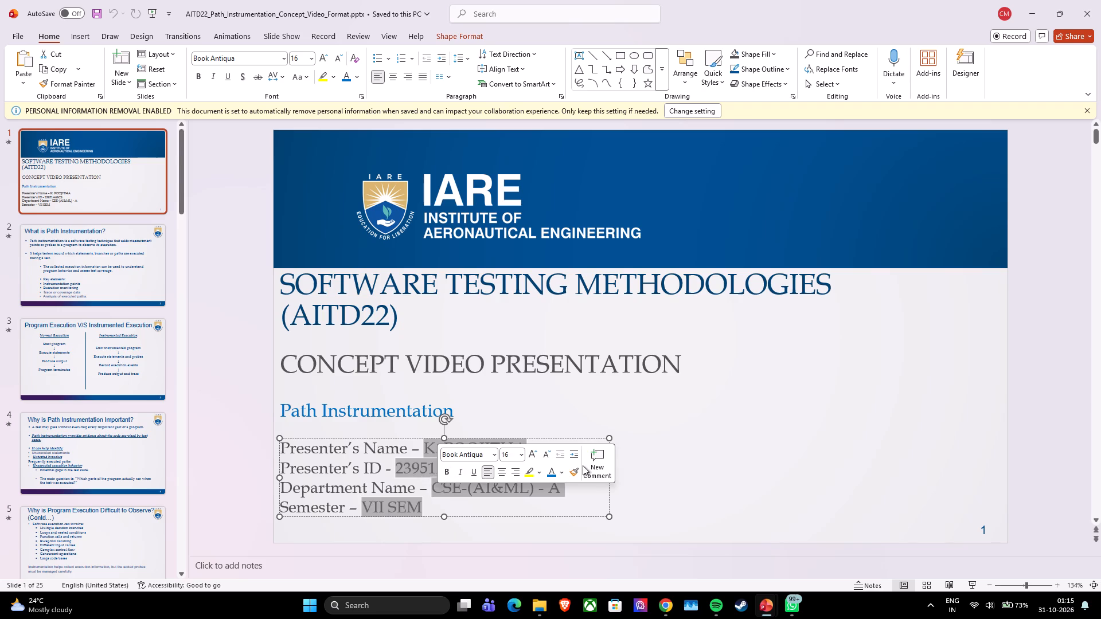
left_click(546, 472)
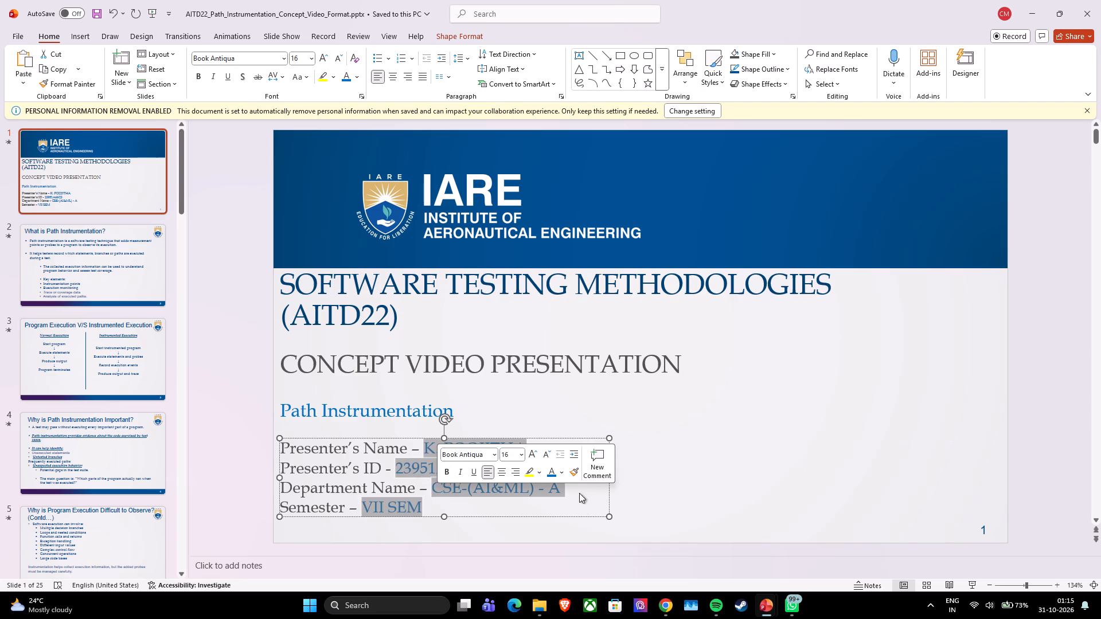
left_click(560, 473)
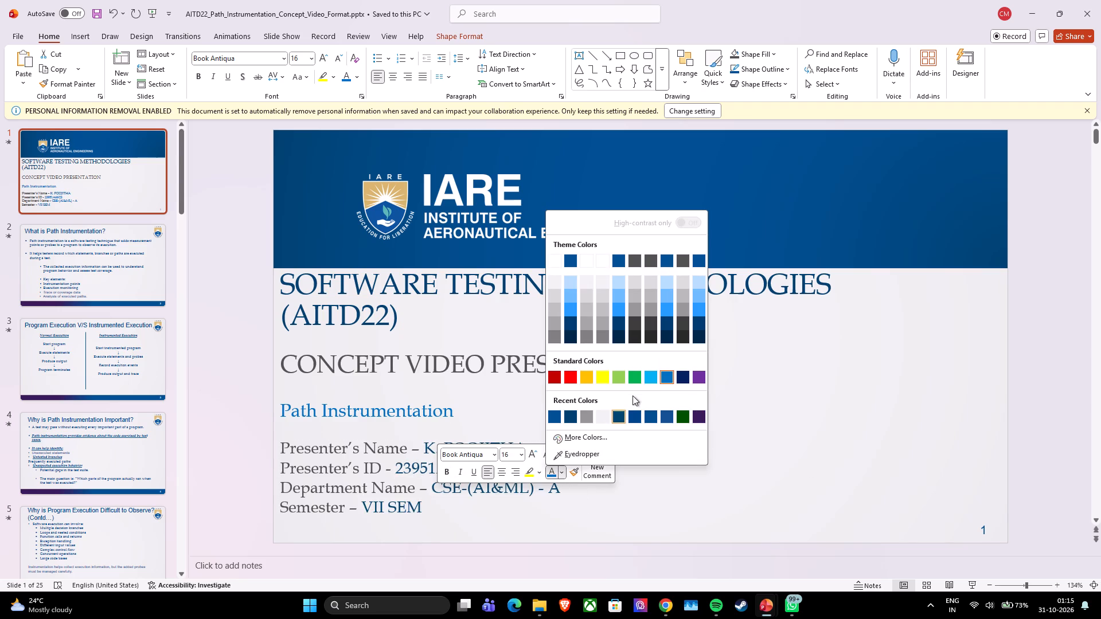
left_click(669, 378)
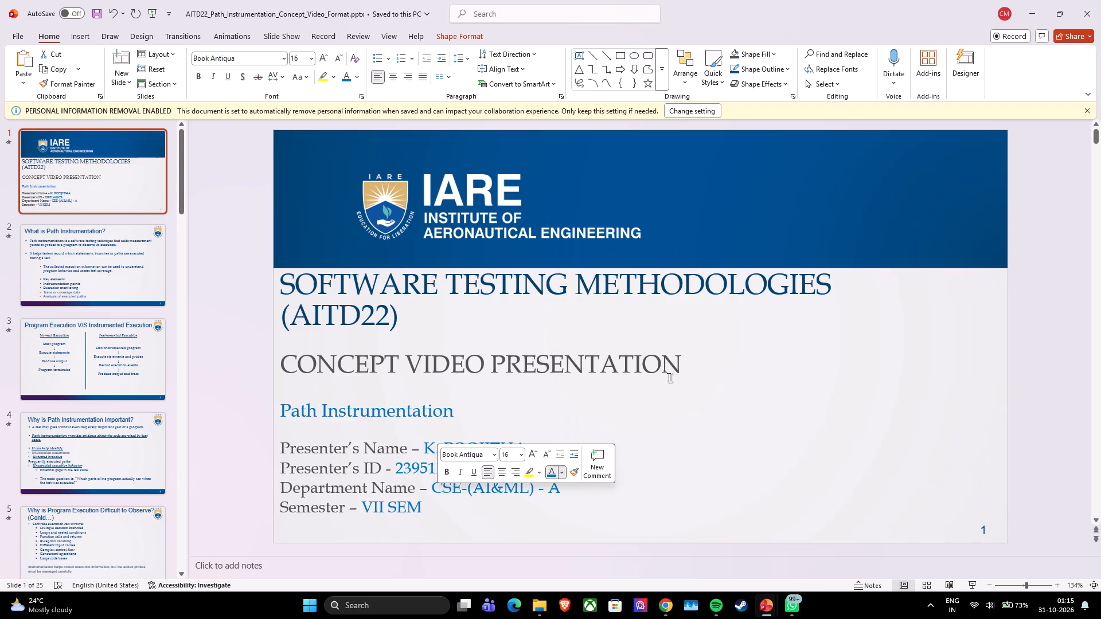
left_click(1046, 436)
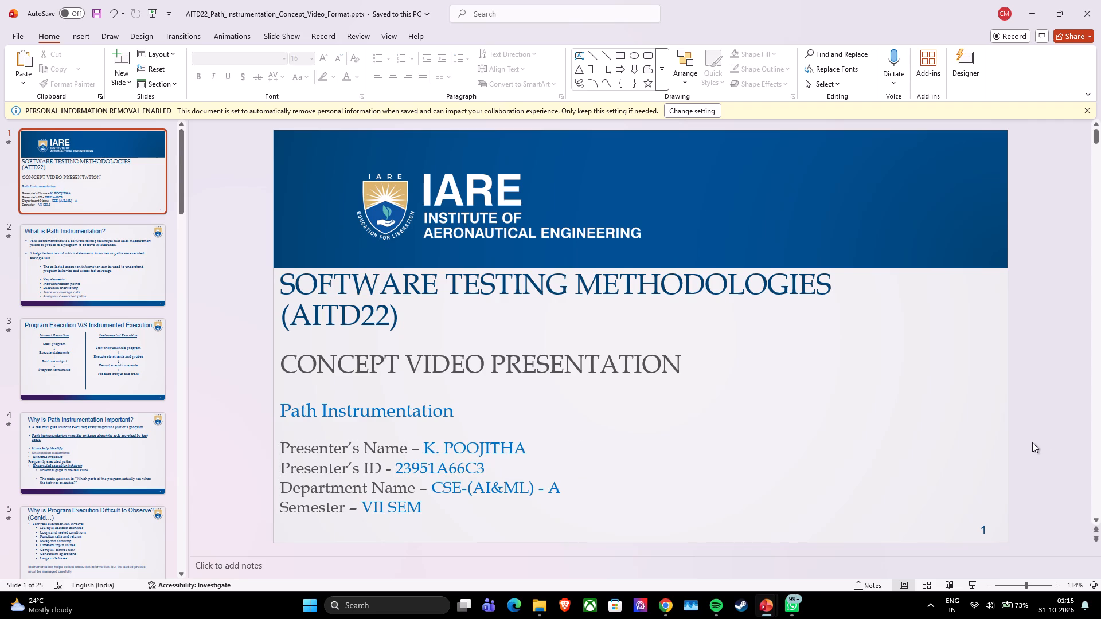
Delete the empty bullet above "Key elements:" on slide 2, "What is Path Instrumentation?".
key("Down")
left_click(440, 397)
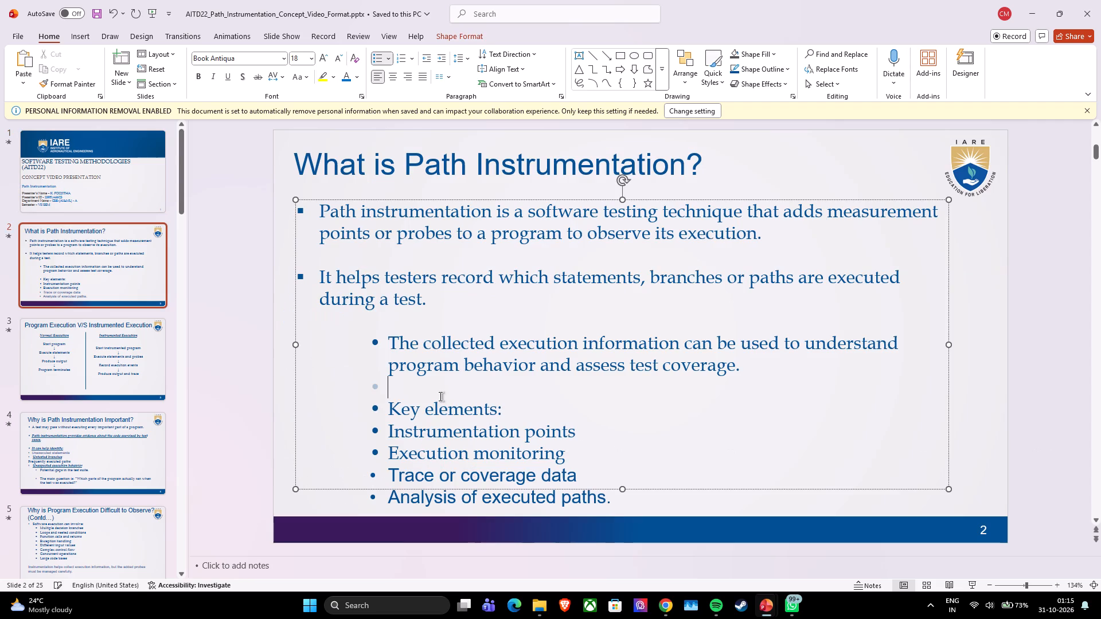
key("BackSpace")
key("BackSpace")
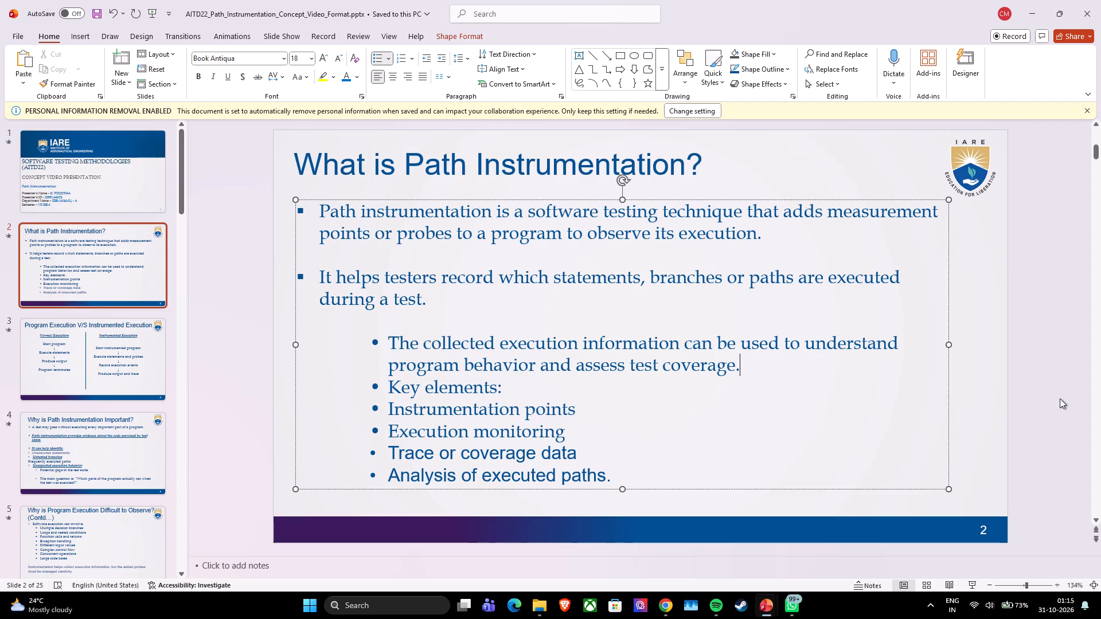
left_click(1063, 397)
Check which font each body paragraph and bullet on slide 2, "What is Path Instrumentation?", uses.
double_click(353, 277)
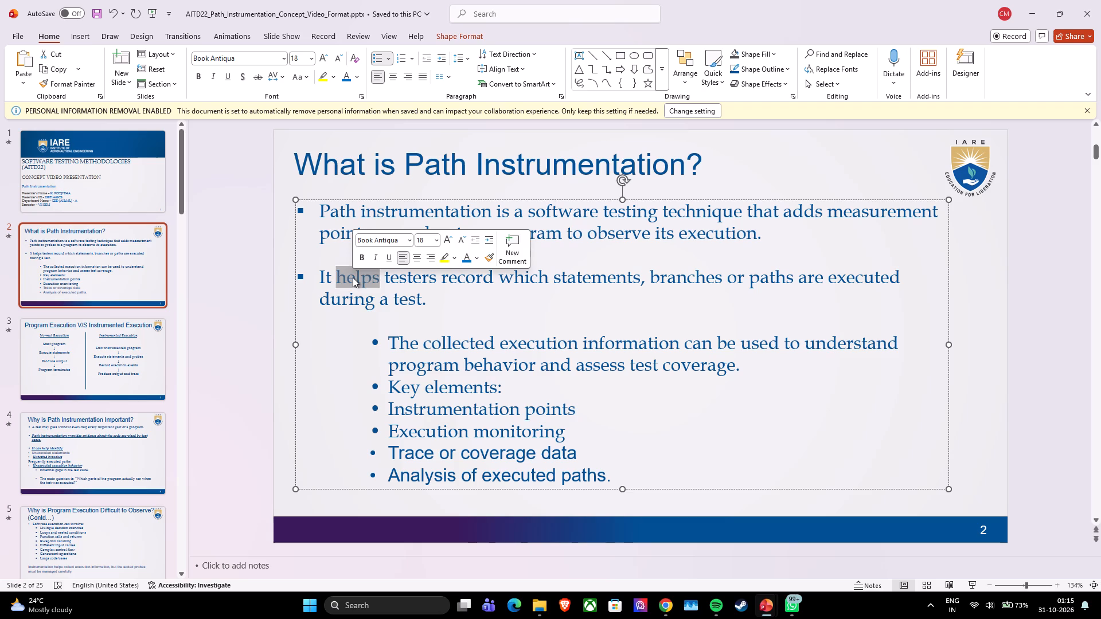
double_click(322, 210)
double_click(353, 267)
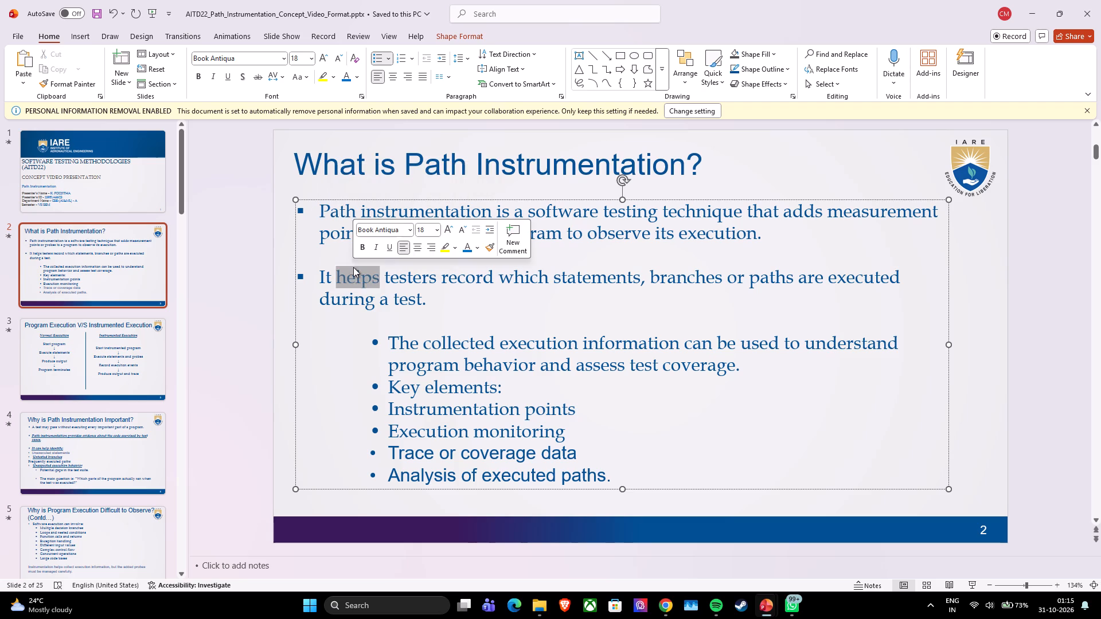
left_click(428, 344)
double_click(428, 344)
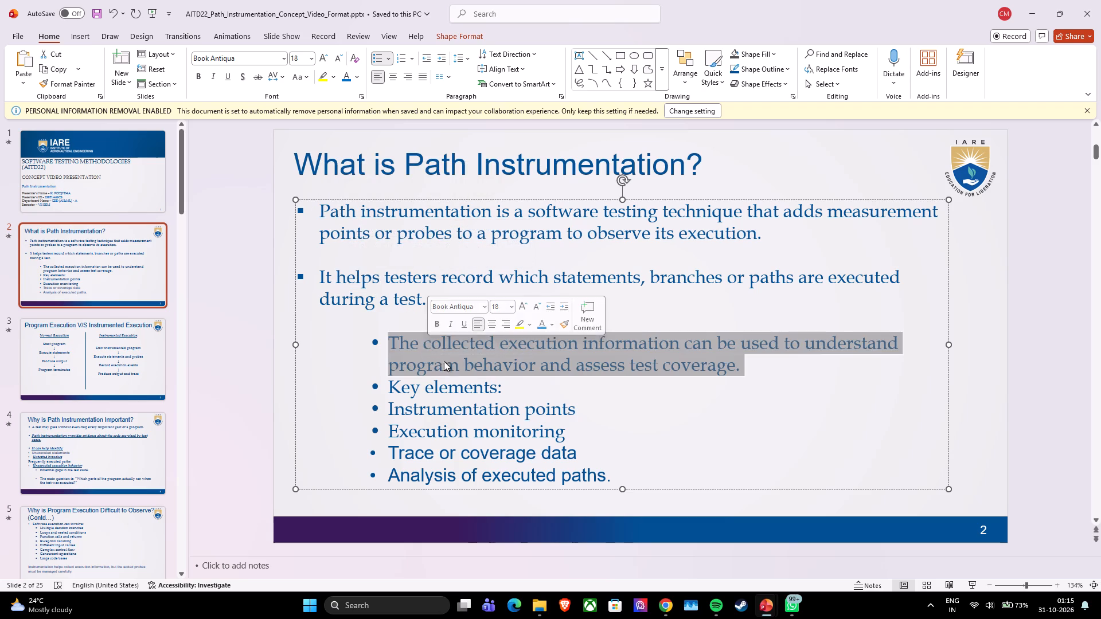
double_click(454, 392)
left_click(463, 412)
left_click(464, 416)
double_click(471, 414)
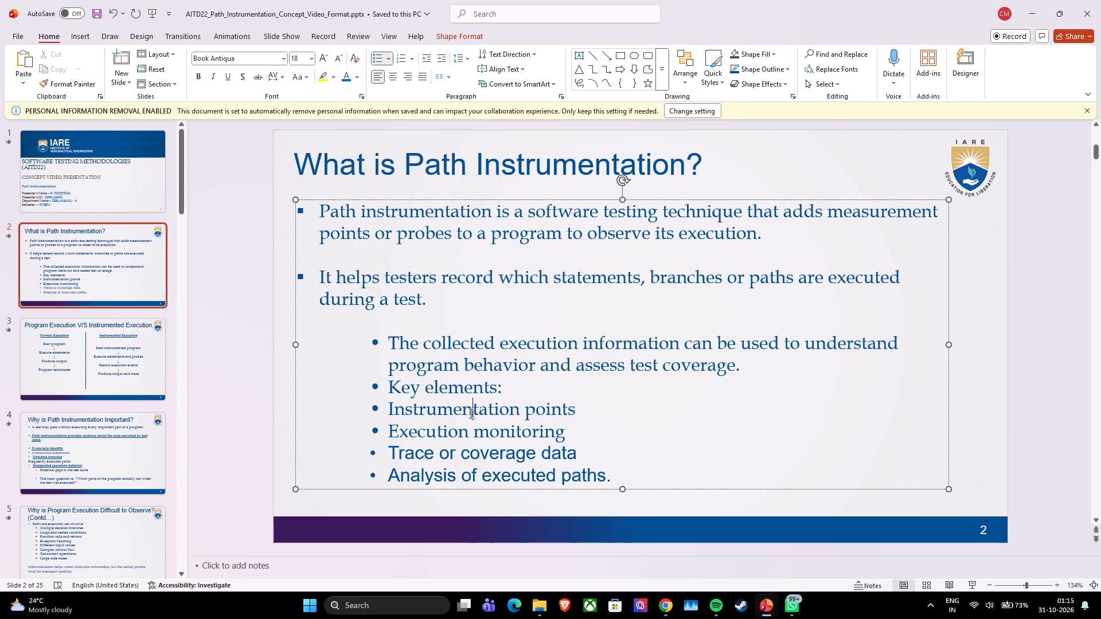
double_click(480, 427)
double_click(497, 453)
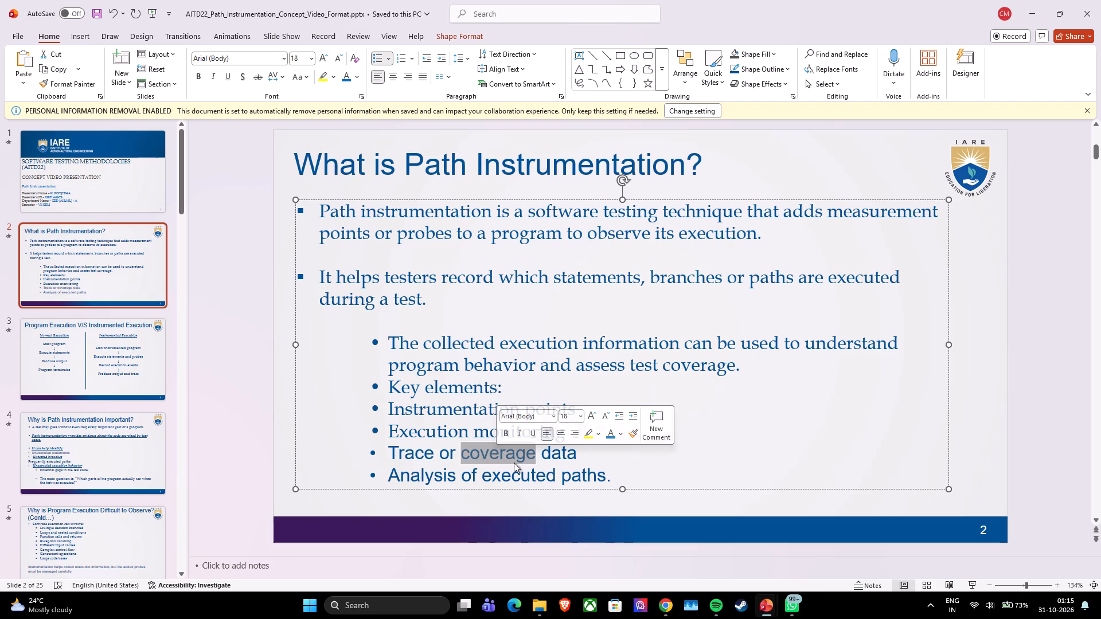
Set the font of the "Trace or coverage data" and "Analysis of executed paths." bullets on slide 2 to Book Antiqua.
left_click(541, 472)
left_click(624, 479)
key("ctrl+shift+Up")
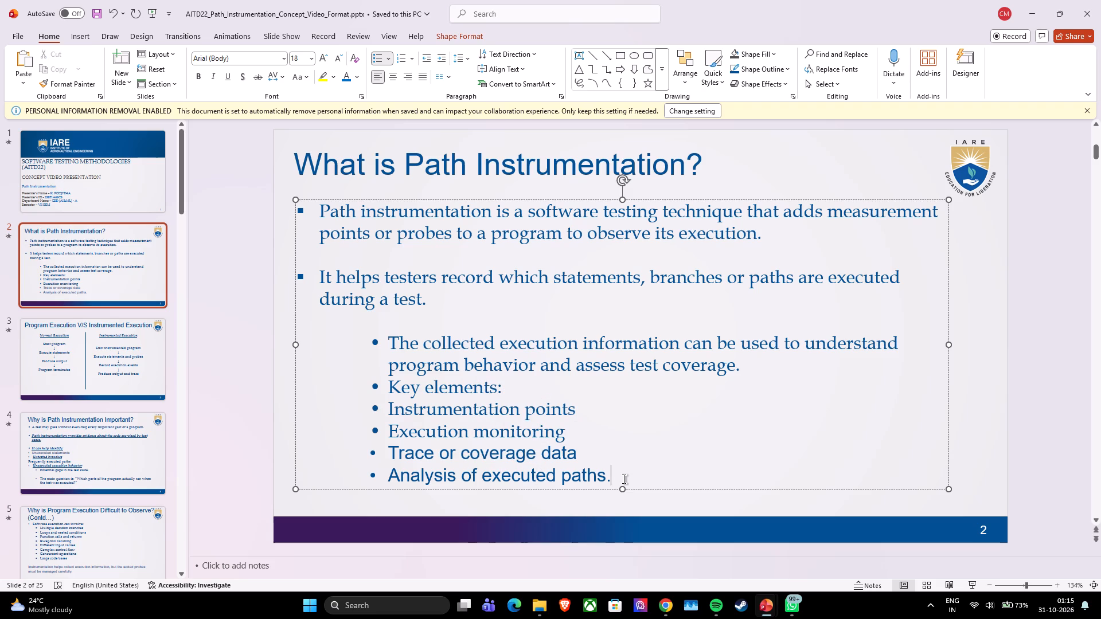
key("ctrl+shift+Up")
right_click(487, 459)
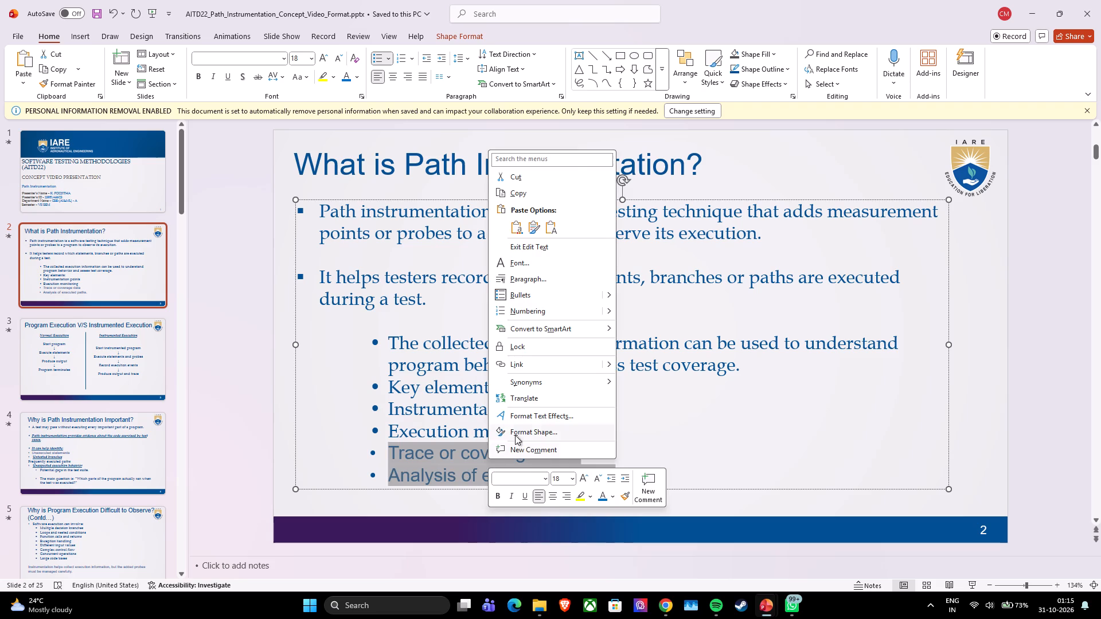
left_click(525, 479)
type("boo")
key("Return")
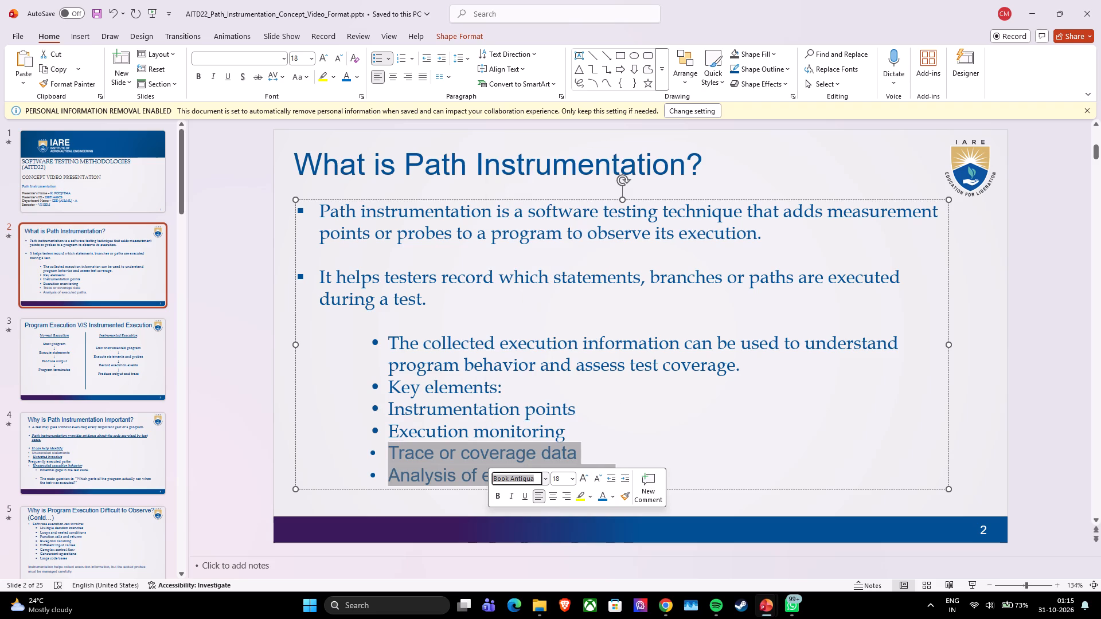
left_click(671, 461)
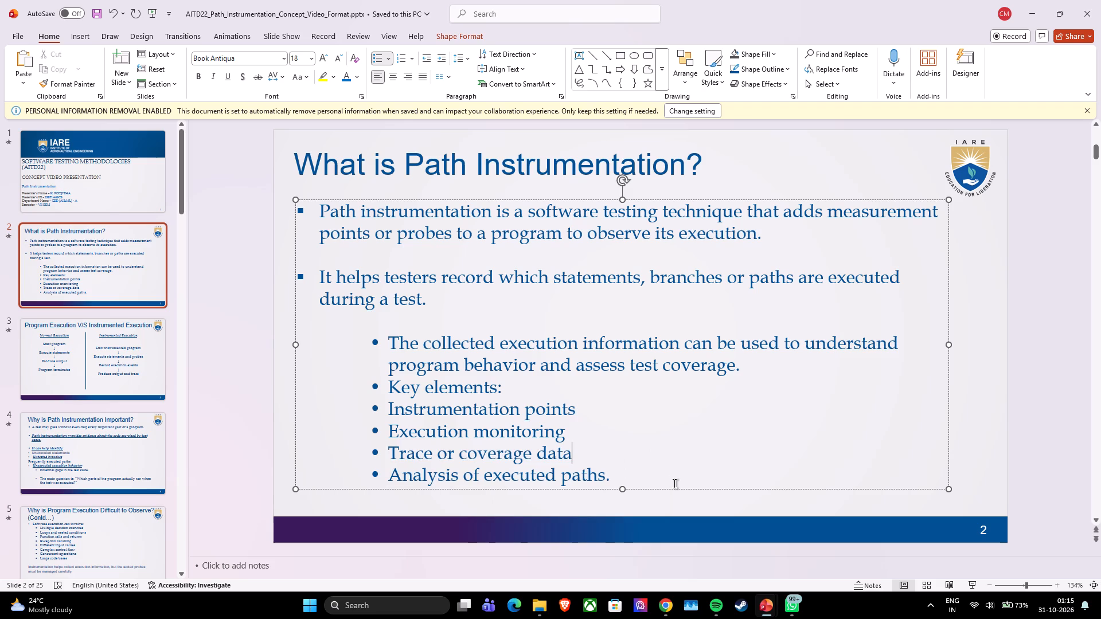
Remove the full stop at the end of the "Analysis of executed paths" bullet on slide 2.
left_click(674, 484)
key("BackSpace")
left_click(1064, 434)
Compare slide 2 with Cocept_Video_PPT_Format_AAT-2_1.pptx and delete the sub-bullet beginning "The collected execution information" from the Path Instrumentation deck.
key("alt+Tab")
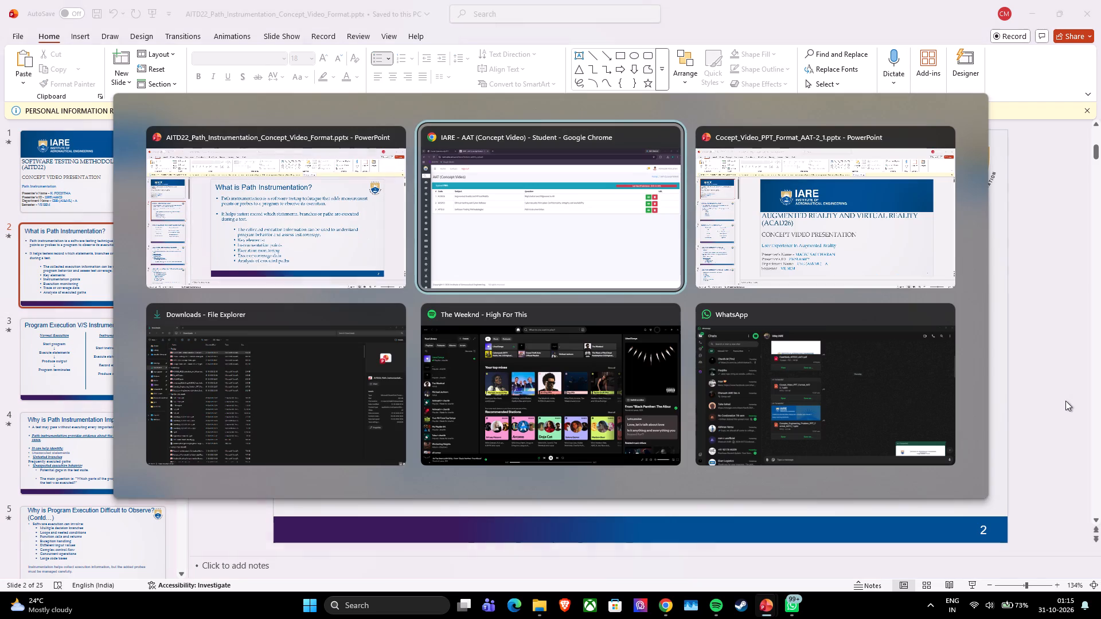
key("alt+Tab")
key("Down")
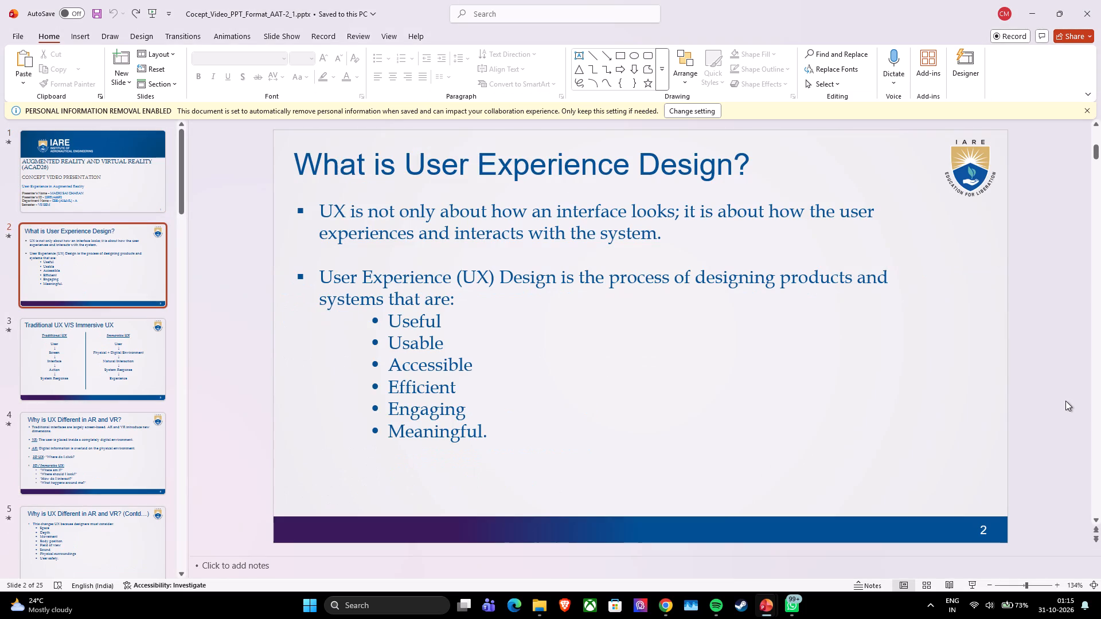
key("alt+Tab")
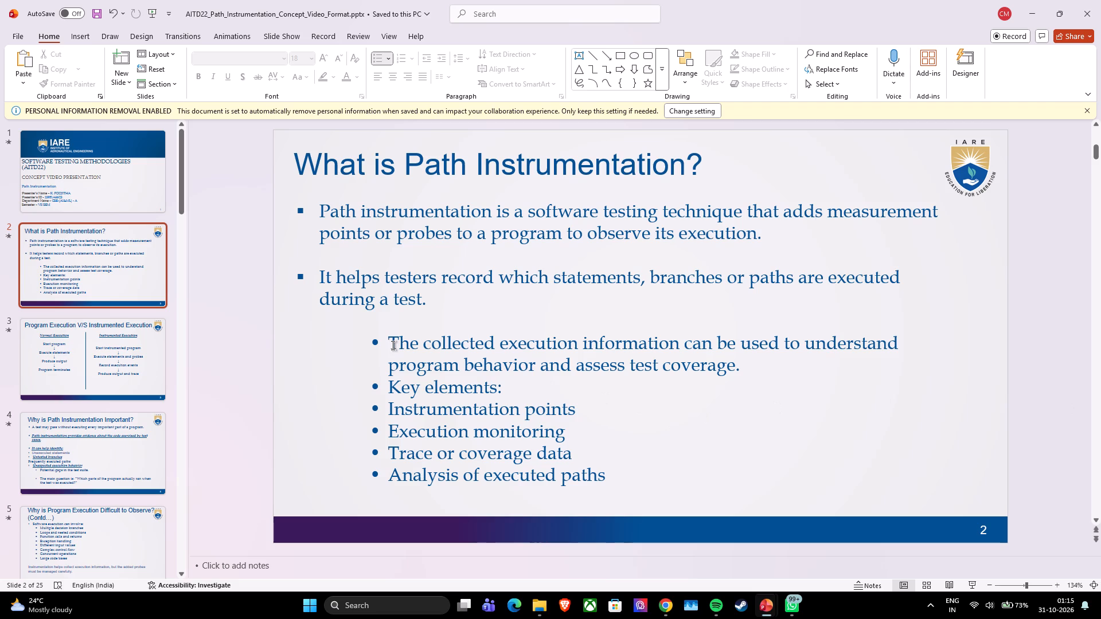
left_click_drag(753, 366, 364, 358)
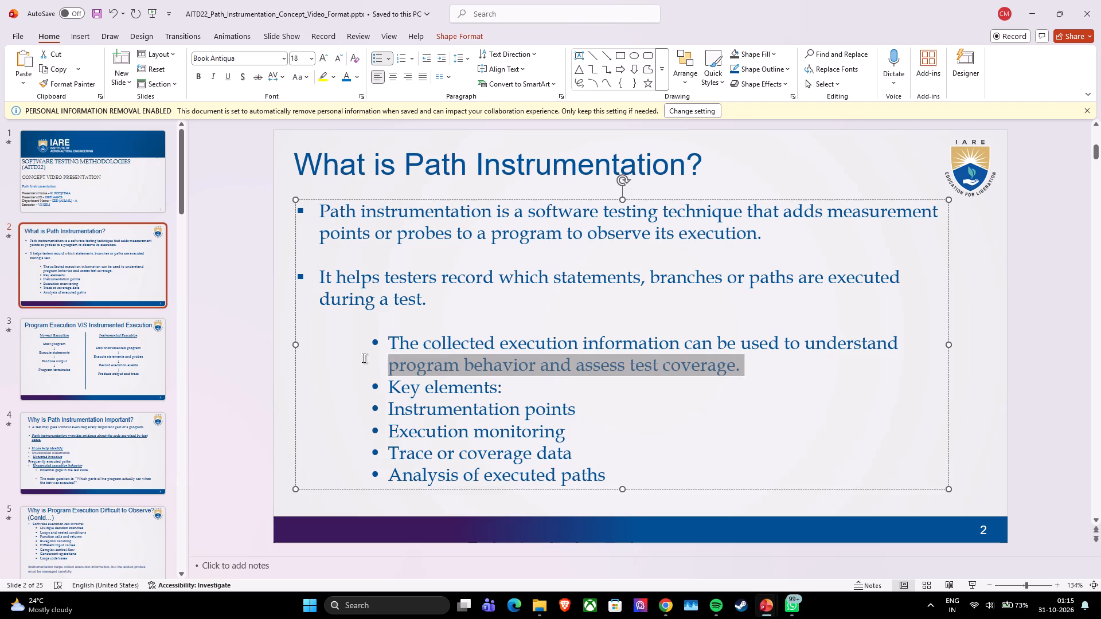
left_click_drag(364, 358, 345, 346)
key("BackSpace")
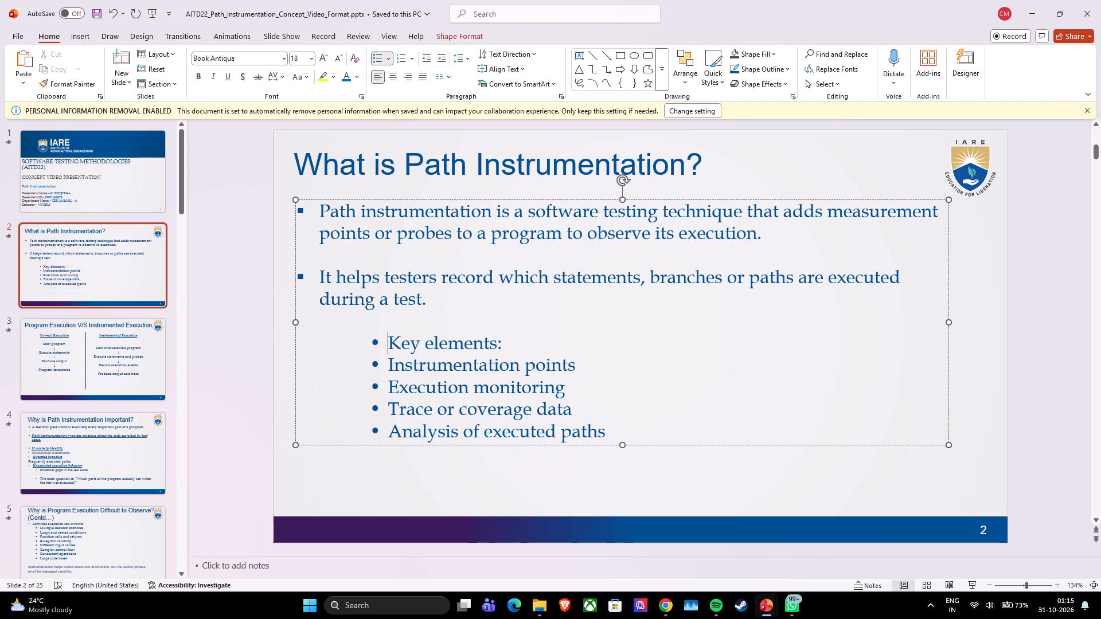
Make "Key elements:" on slide 2 a top-level square bullet with one blank line above it, checking against the reference presentation.
key("alt+Tab")
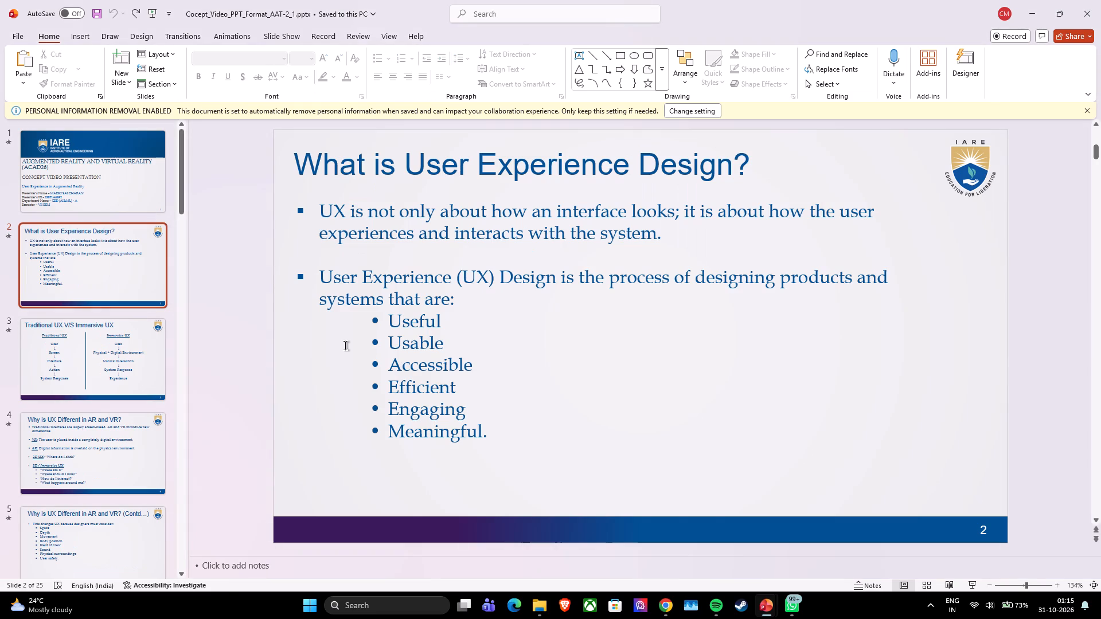
key("alt+Tab")
key("BackSpace")
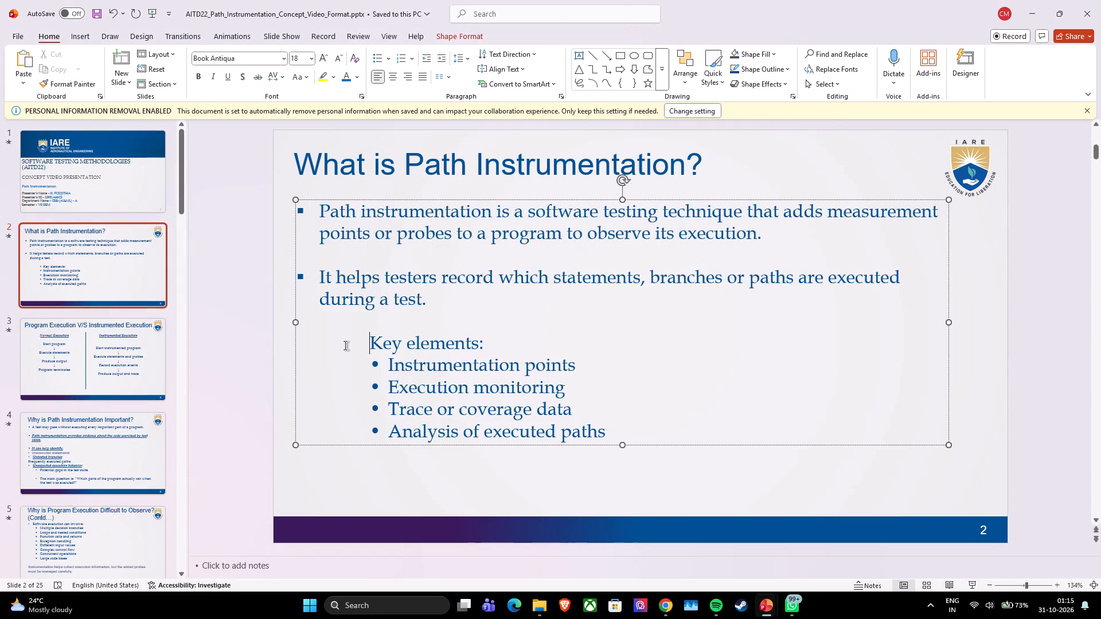
key("BackSpace")
key("BackSpace")
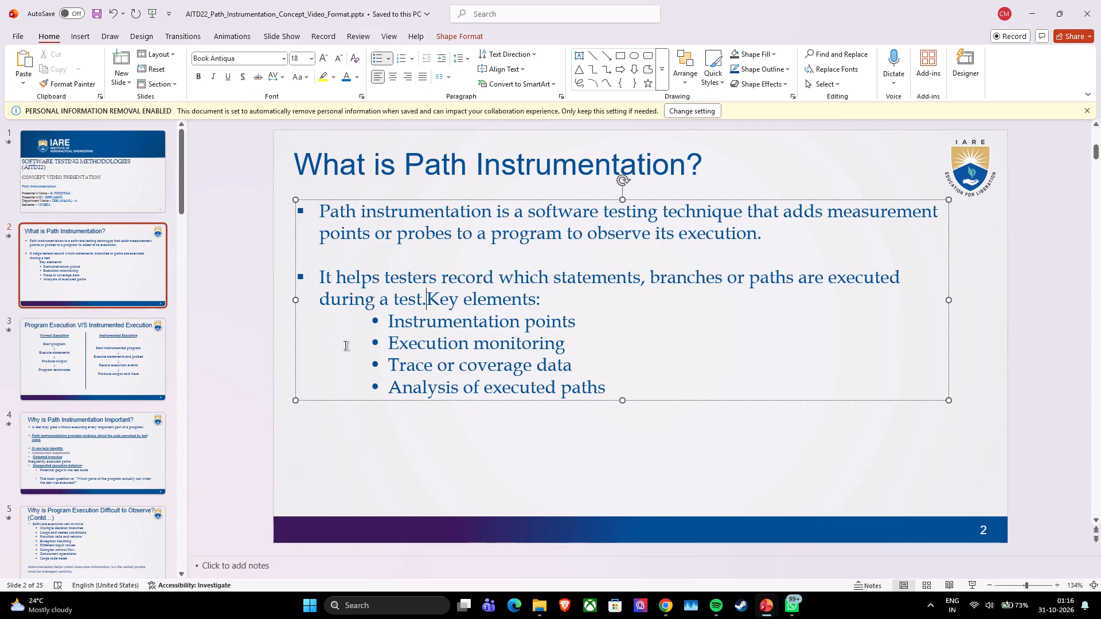
key("shift+Return")
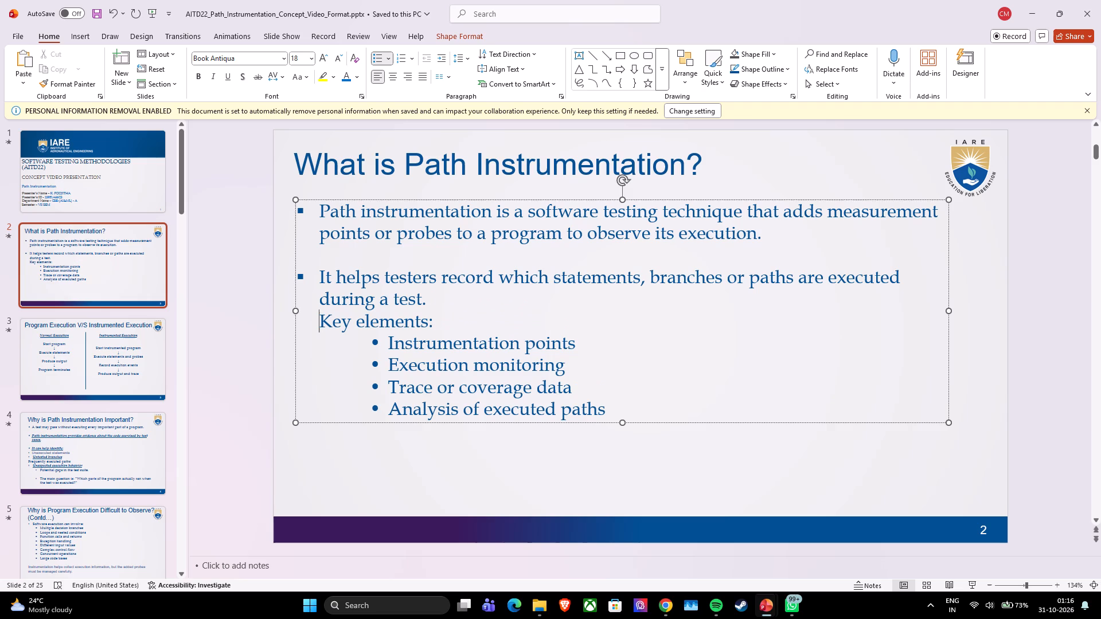
key("BackSpace")
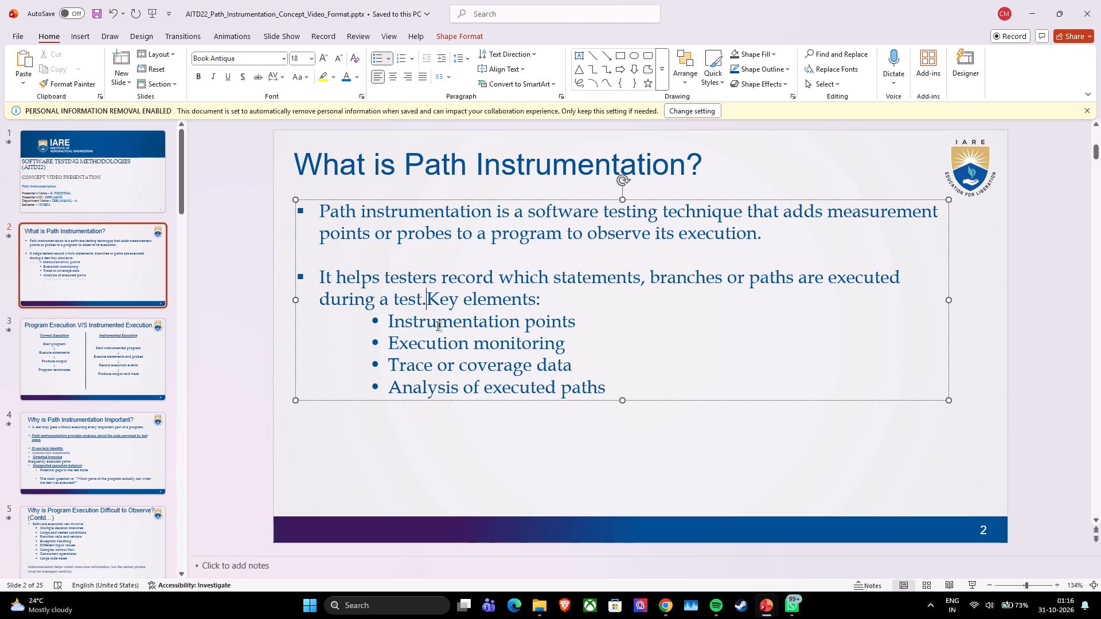
key("shift+Return")
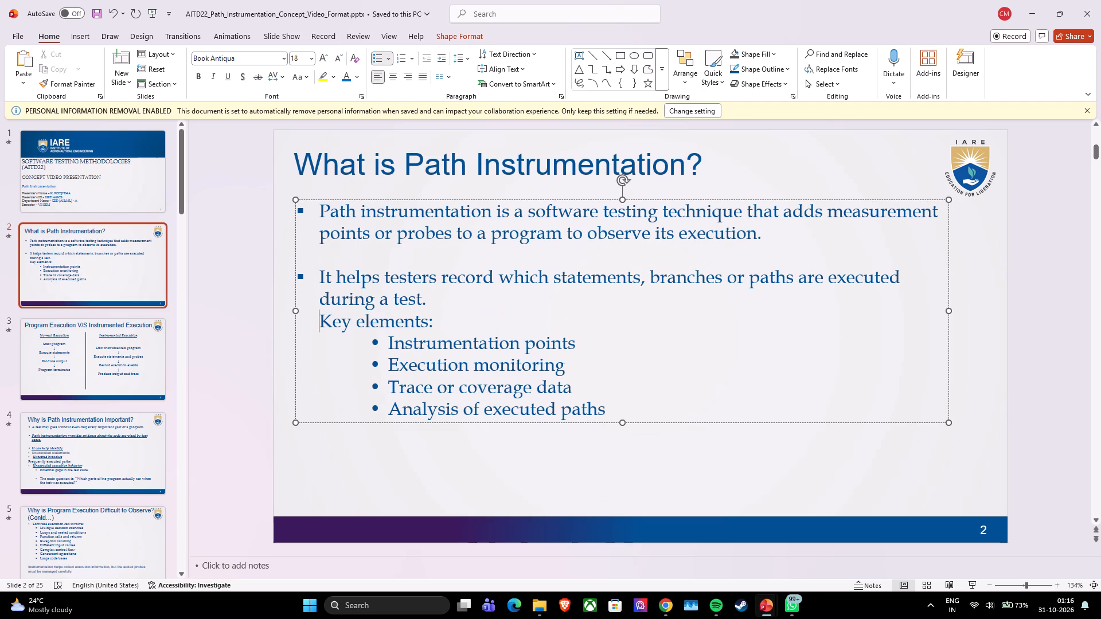
key("Return")
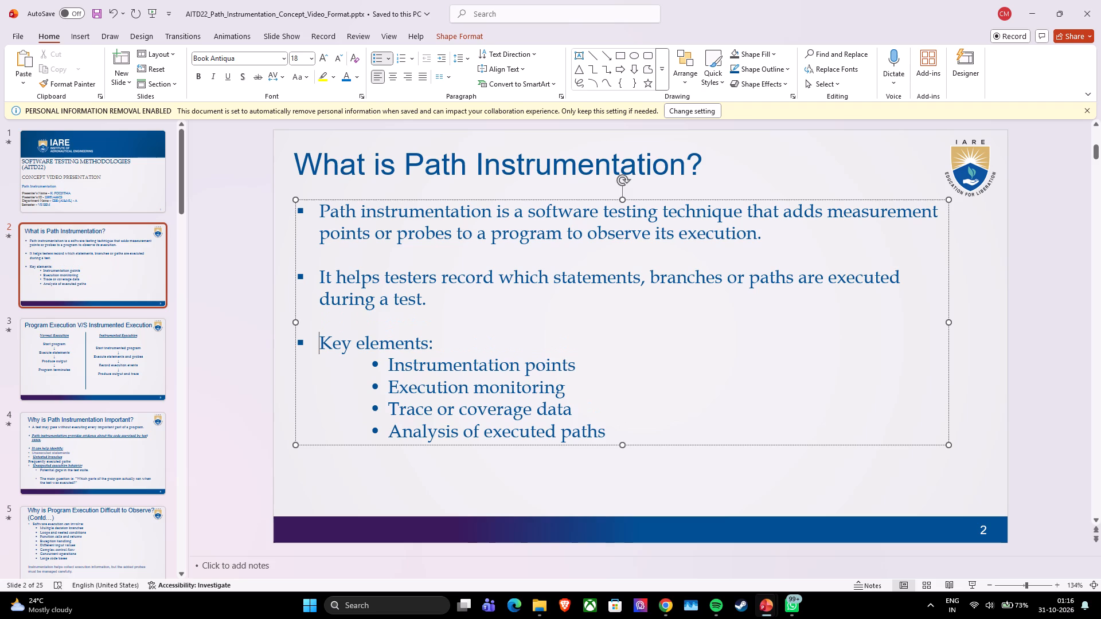
left_click(1036, 371)
key("alt+Tab")
key("alt+Tab")
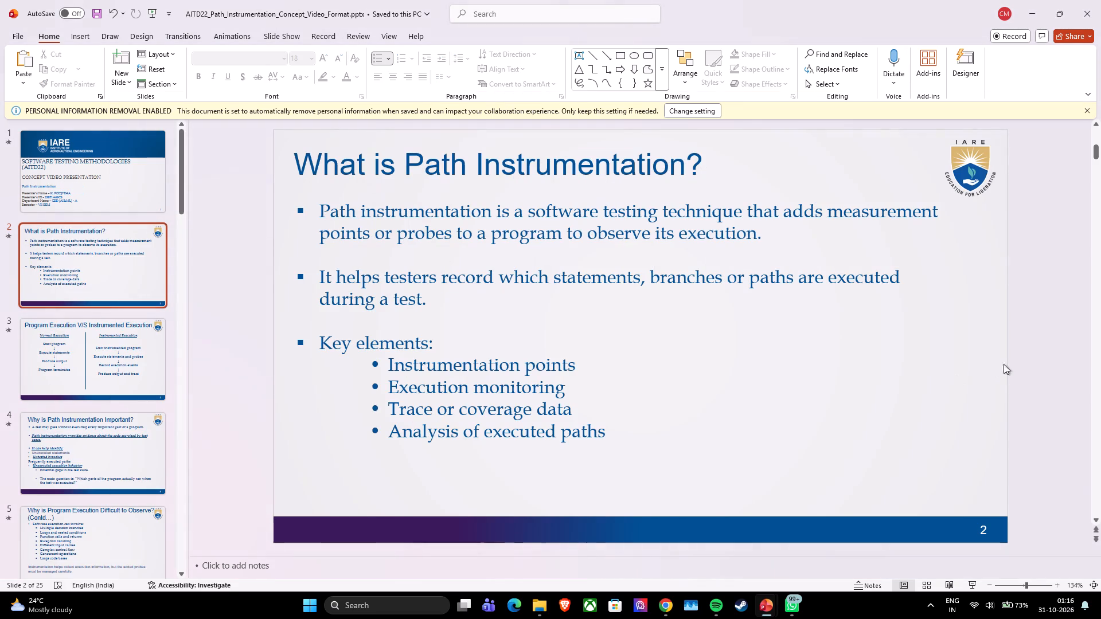
Delete the extra blank line above "Start instrumented program" in the Instrumented Execution column on slide 3.
key("Down")
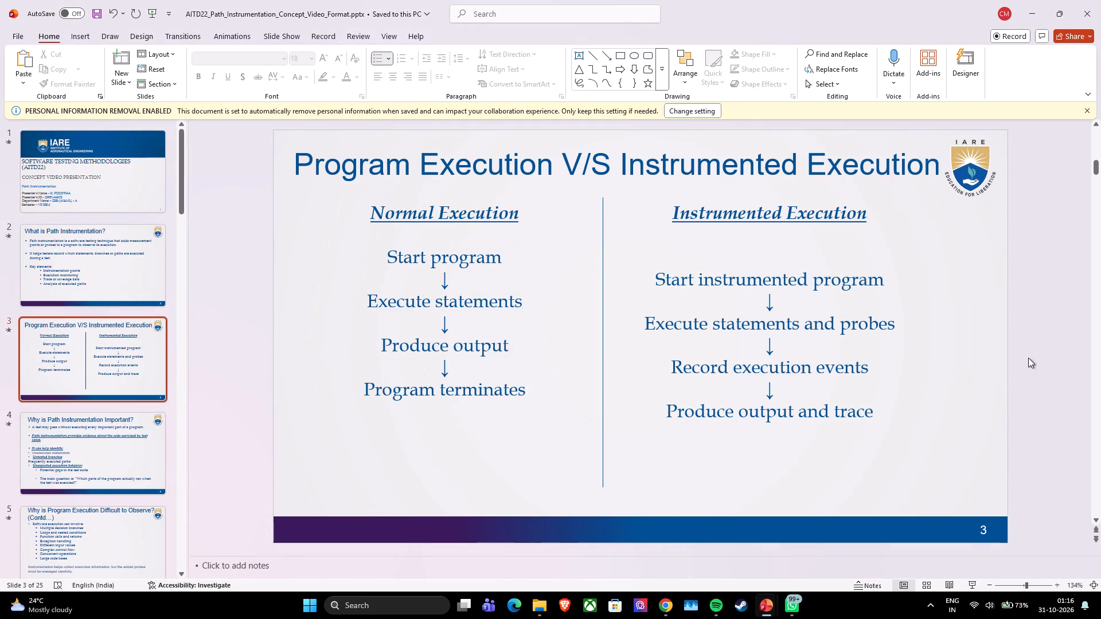
left_click(737, 258)
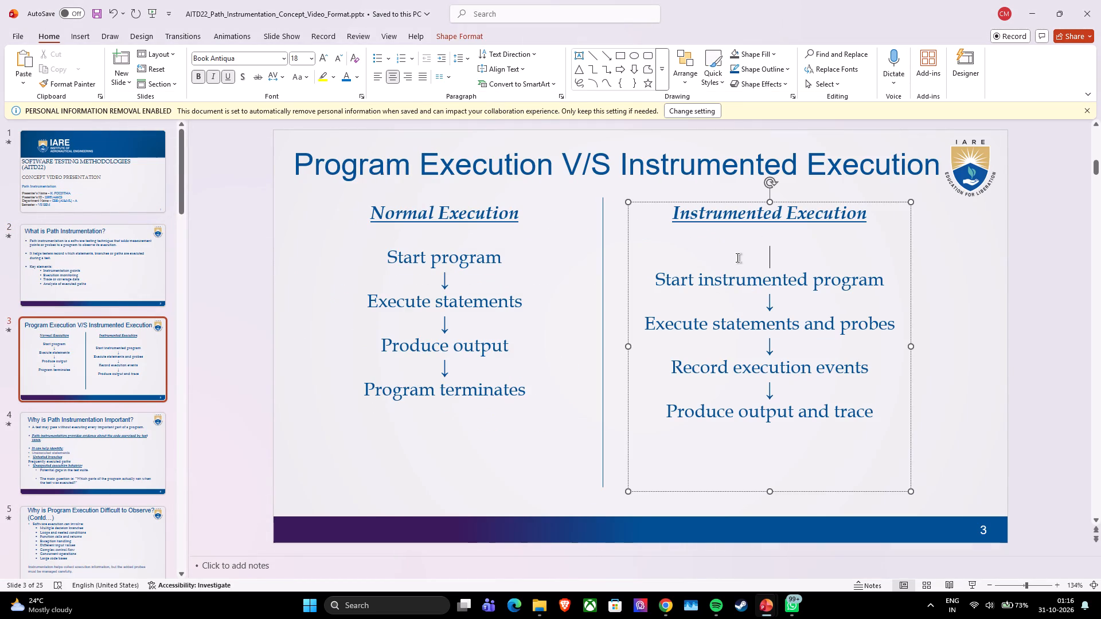
key("BackSpace")
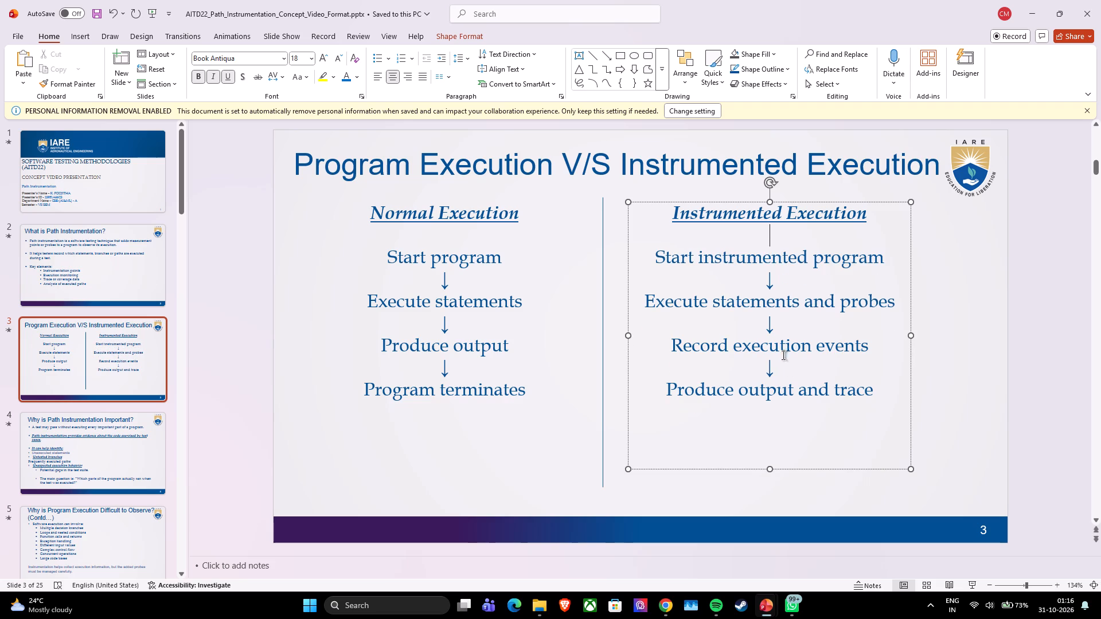
double_click(790, 391)
left_click(814, 428)
left_click(1032, 414)
Compare slides 2 to 4 of the Path Instrumentation deck with the matching slides in Cocept_Video_PPT_Format_AAT-2_1.pptx.
key("alt+Tab")
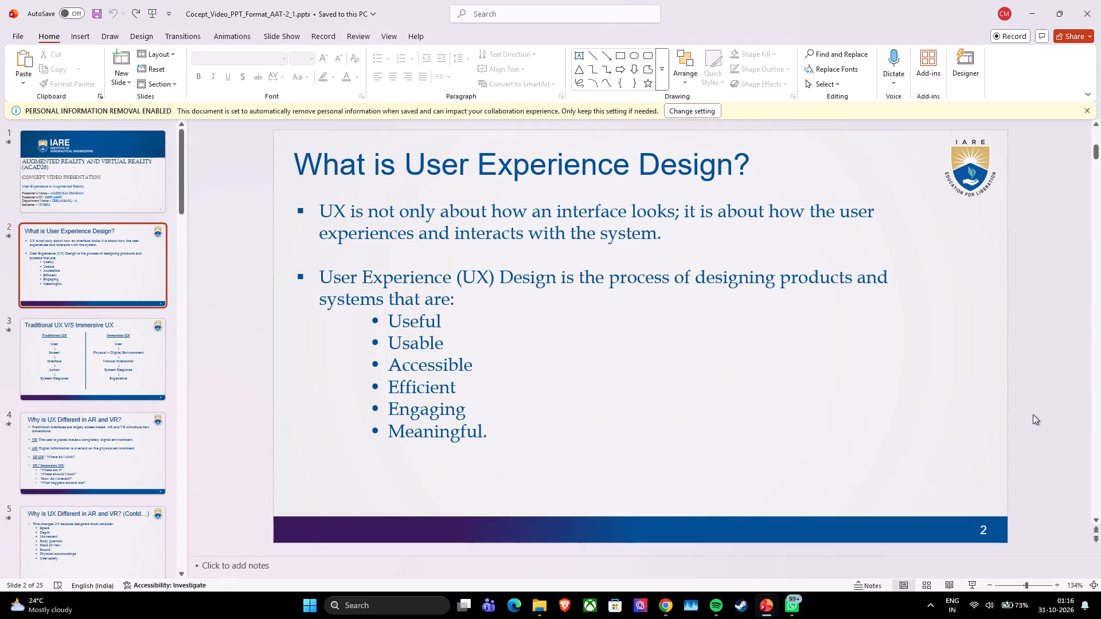
key("alt+Tab")
key("alt+Tab")
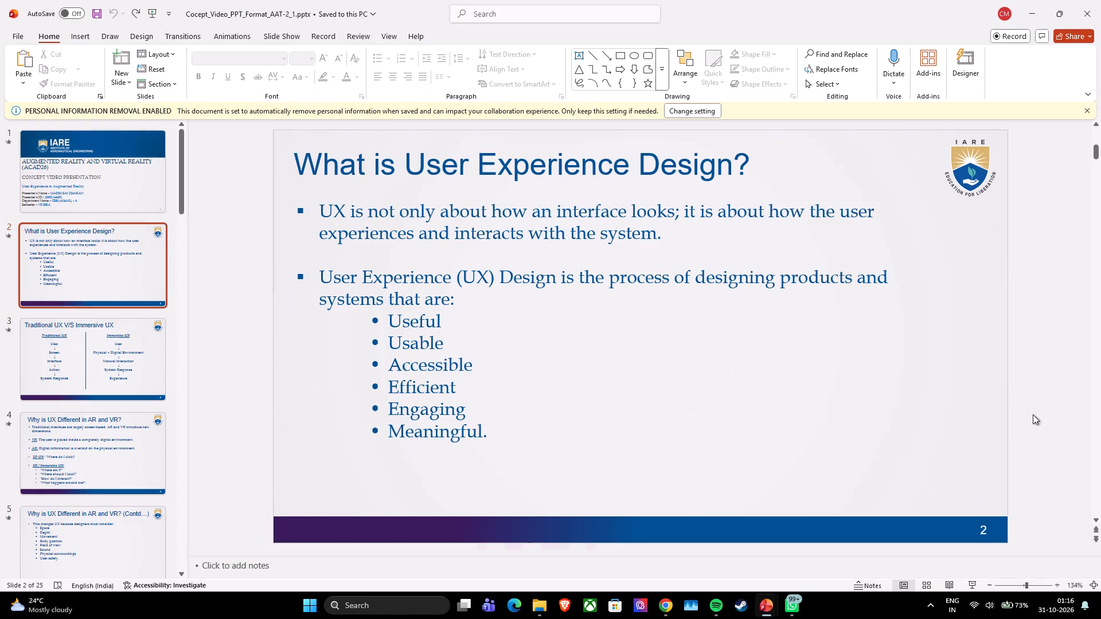
key("alt+Tab")
key("Up")
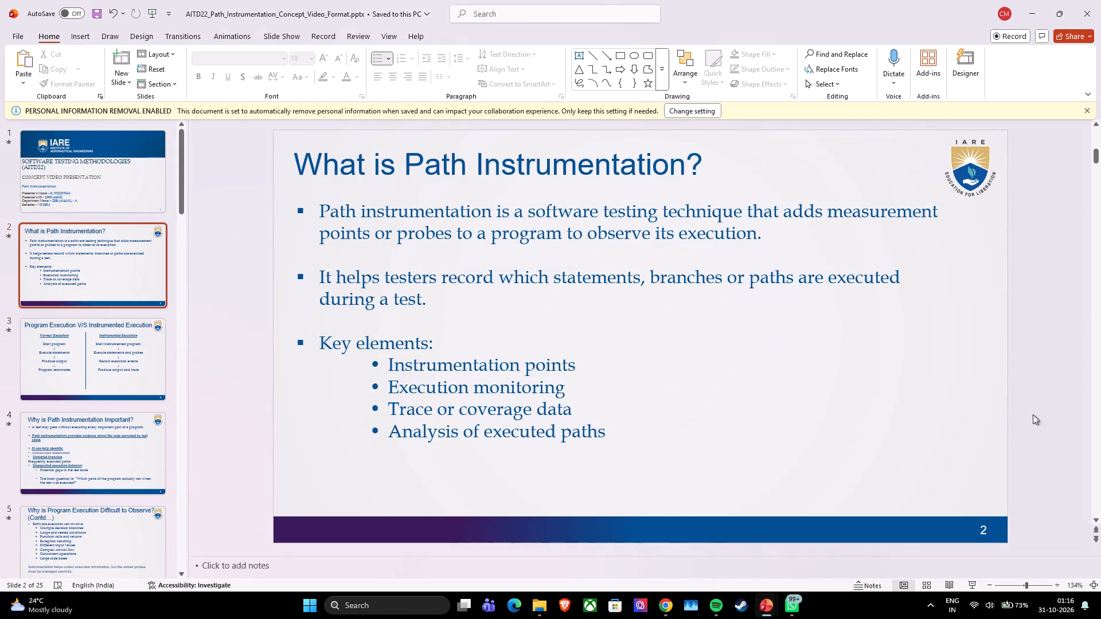
key("alt+Tab")
key("alt+Tab")
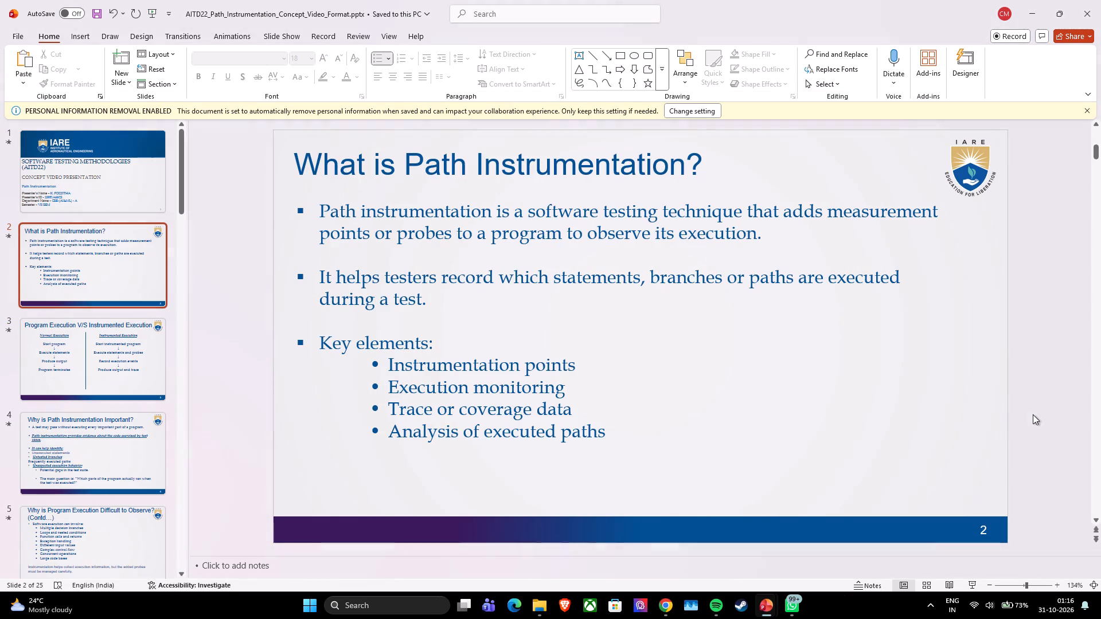
key("alt+Tab")
key("Down")
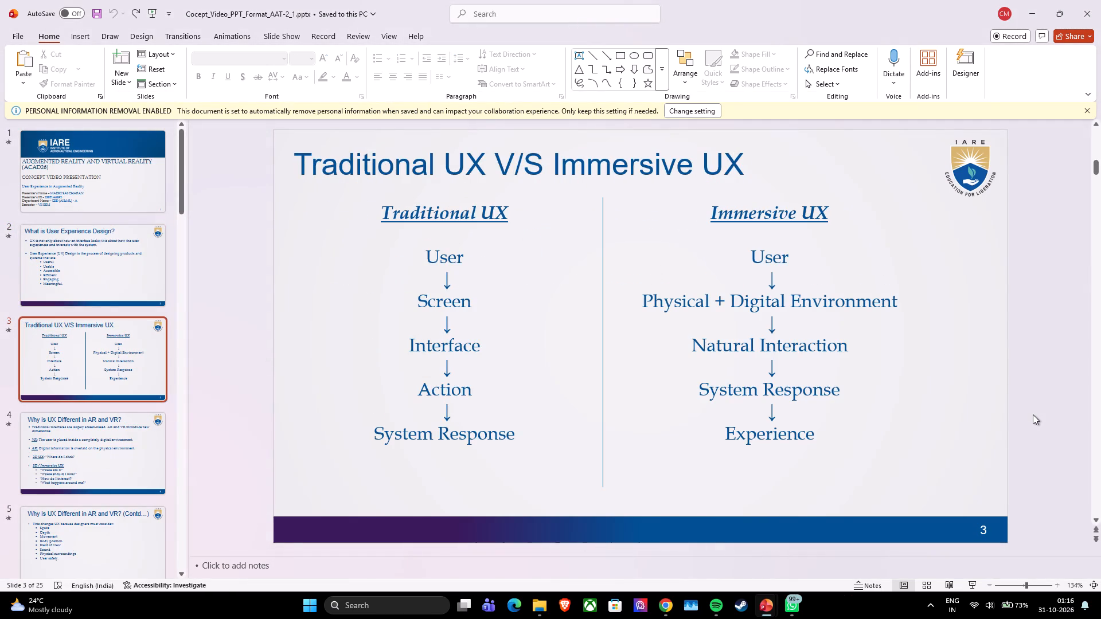
key("alt+Tab")
key("Down")
key("alt+Tab")
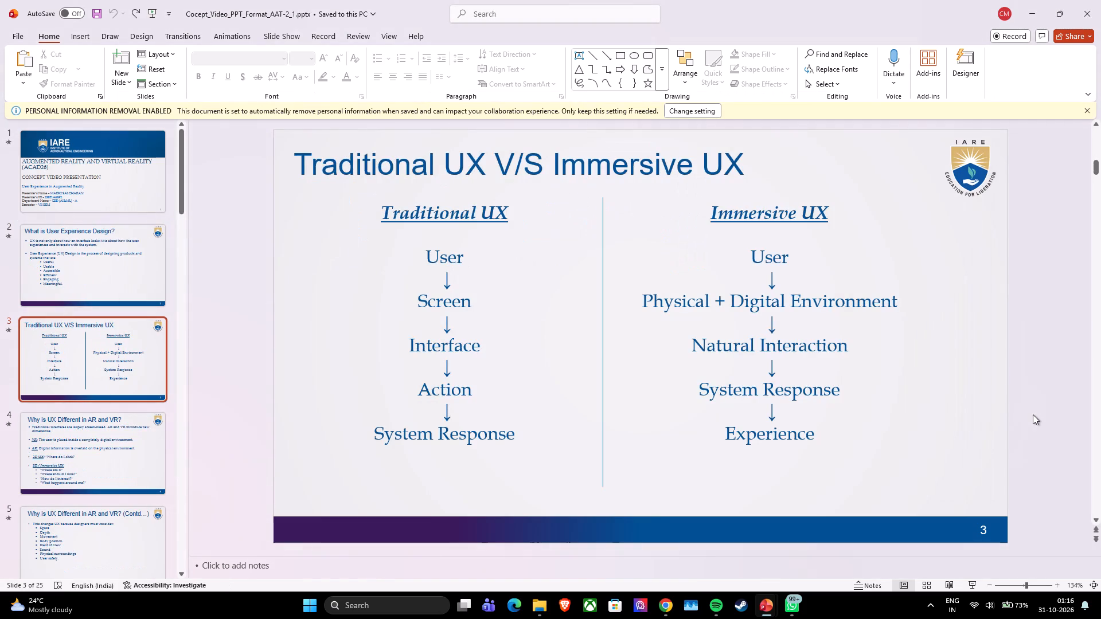
key("Down")
key("alt+Tab")
key("Down")
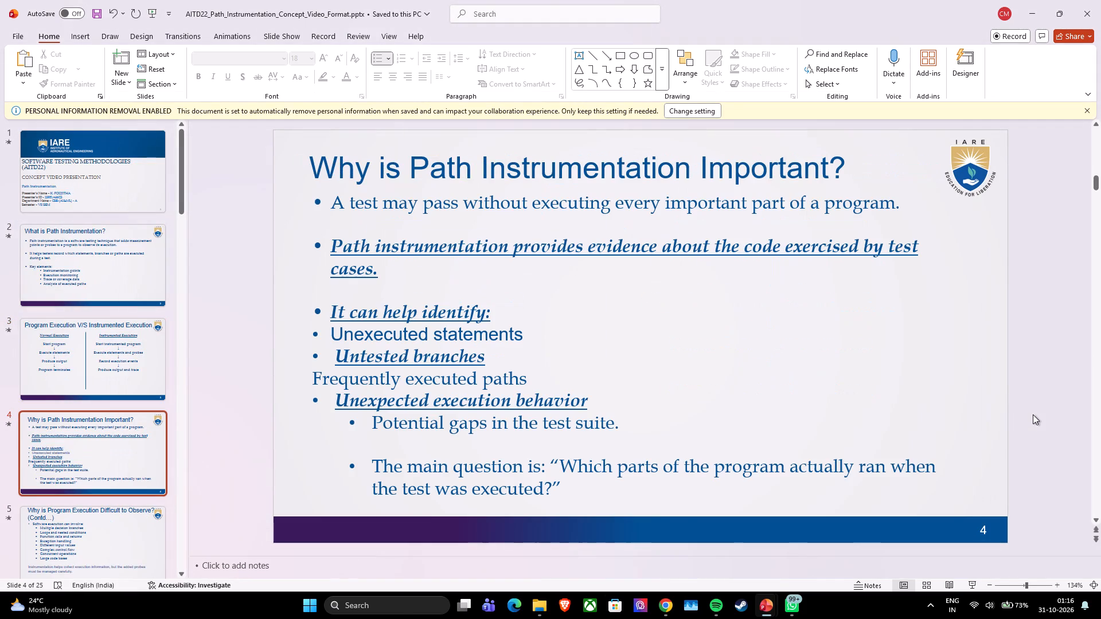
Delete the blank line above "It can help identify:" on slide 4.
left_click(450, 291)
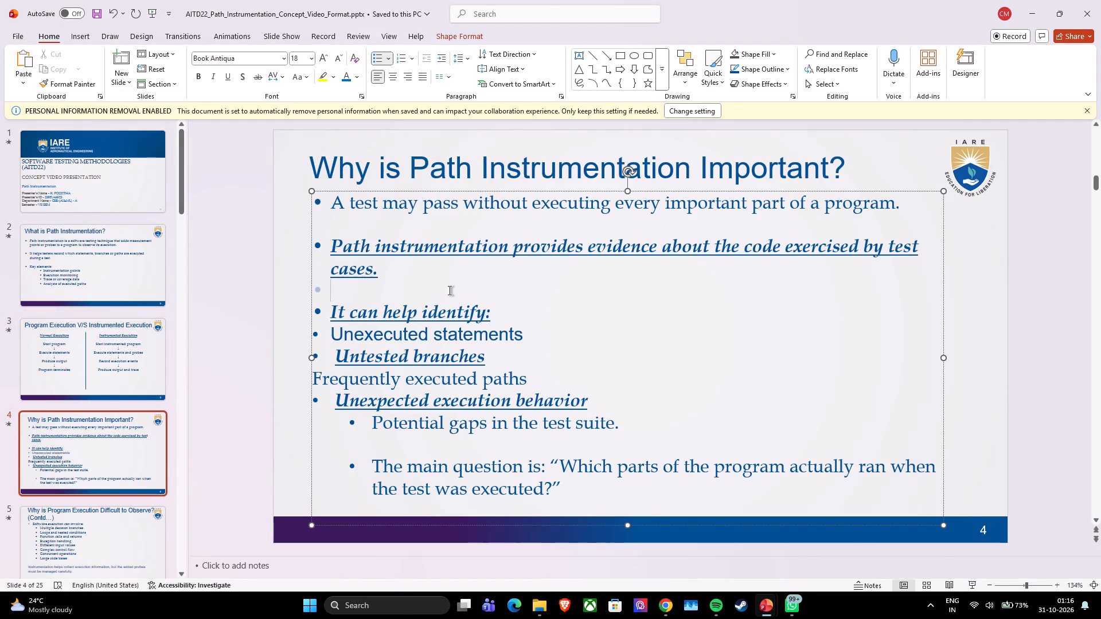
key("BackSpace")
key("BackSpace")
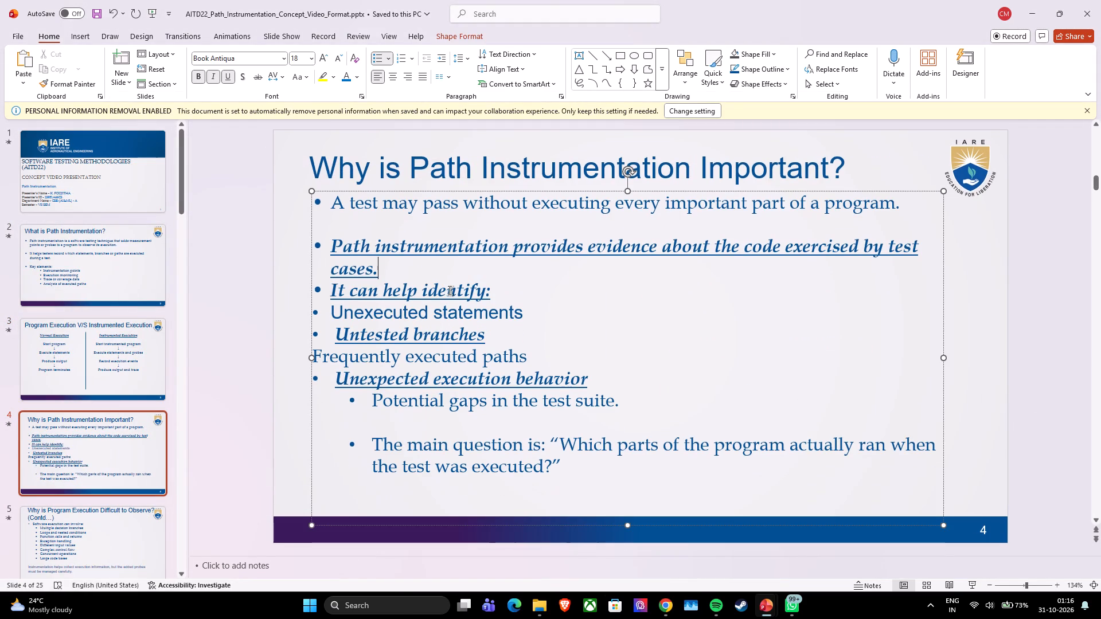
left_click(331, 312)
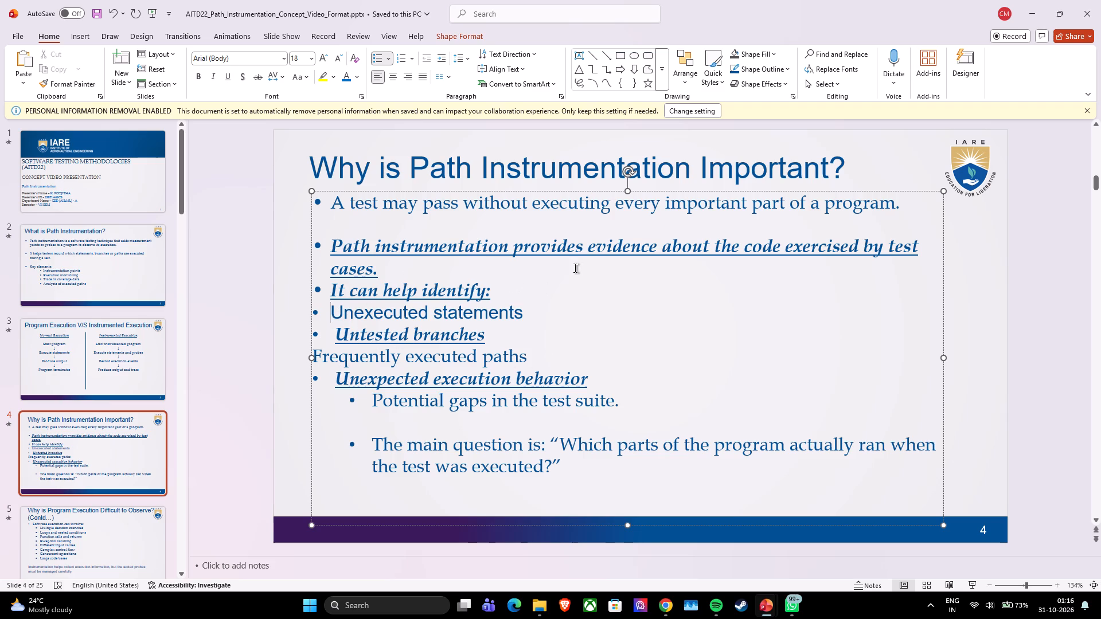
Remove the underline, italic and bold formatting from the bullet beginning "Path instrumentation provides evidence" on slide 4.
left_click_drag(389, 273, 338, 252)
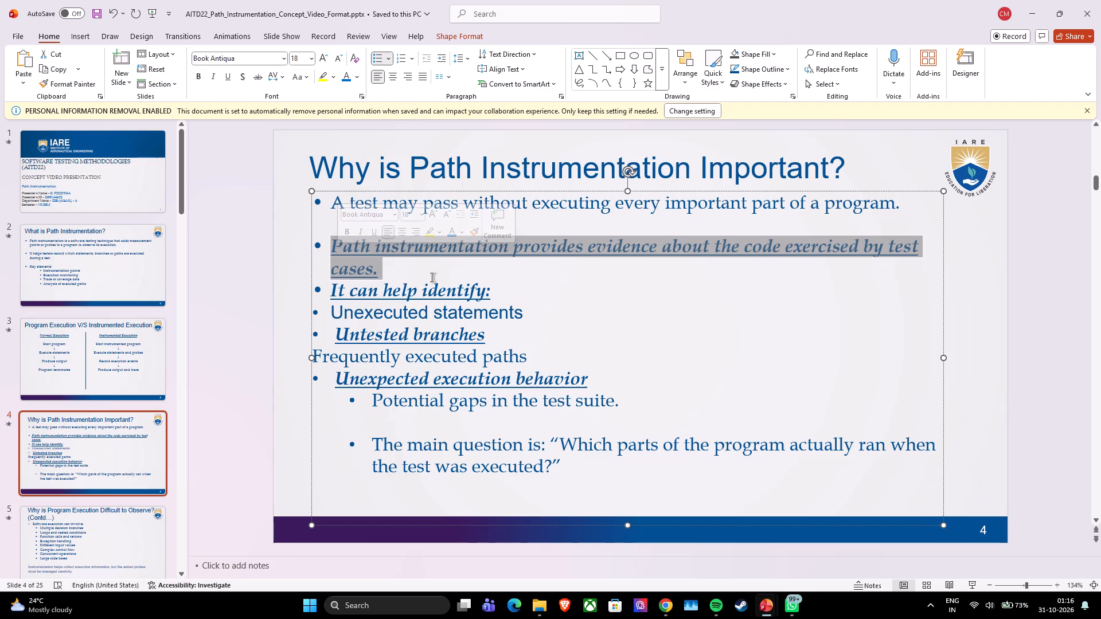
key("ctrl+u")
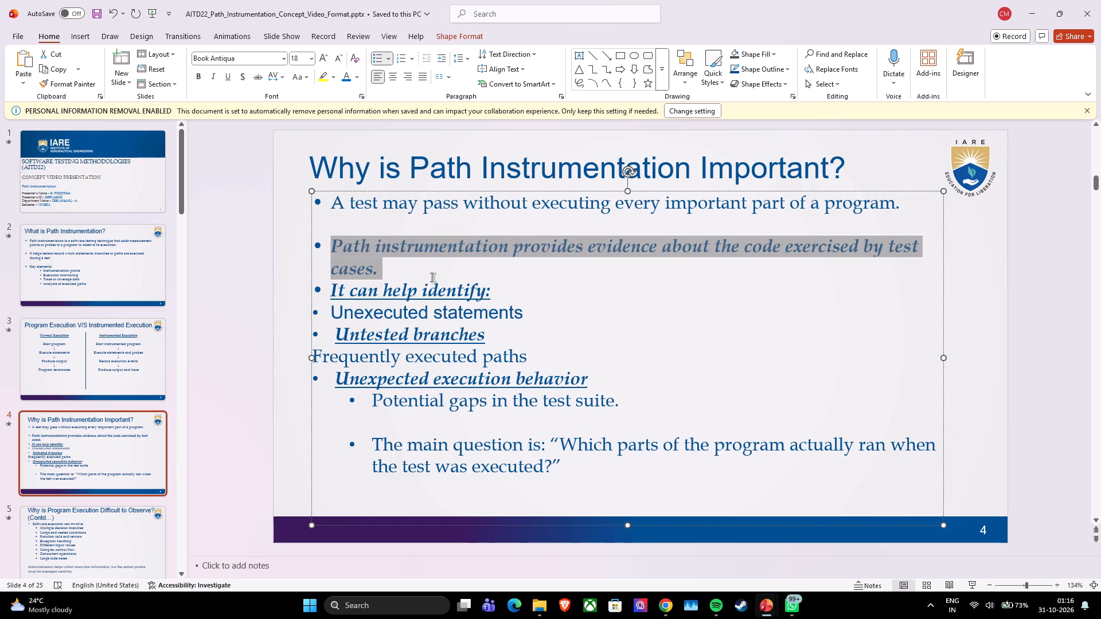
key("ctrl+i")
key("ctrl+b")
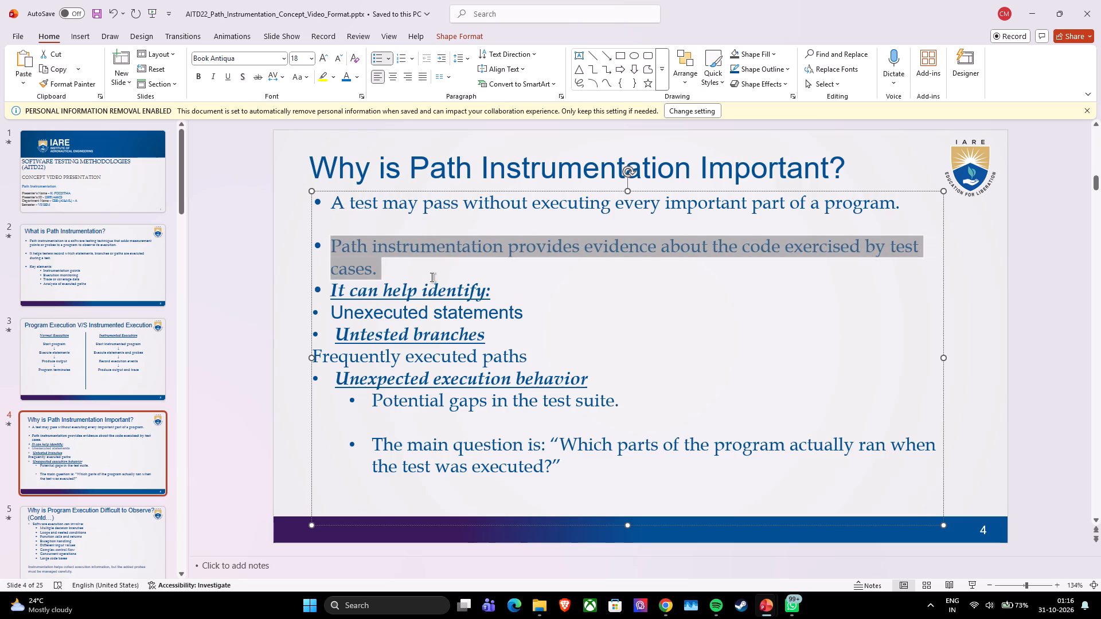
left_click(339, 224)
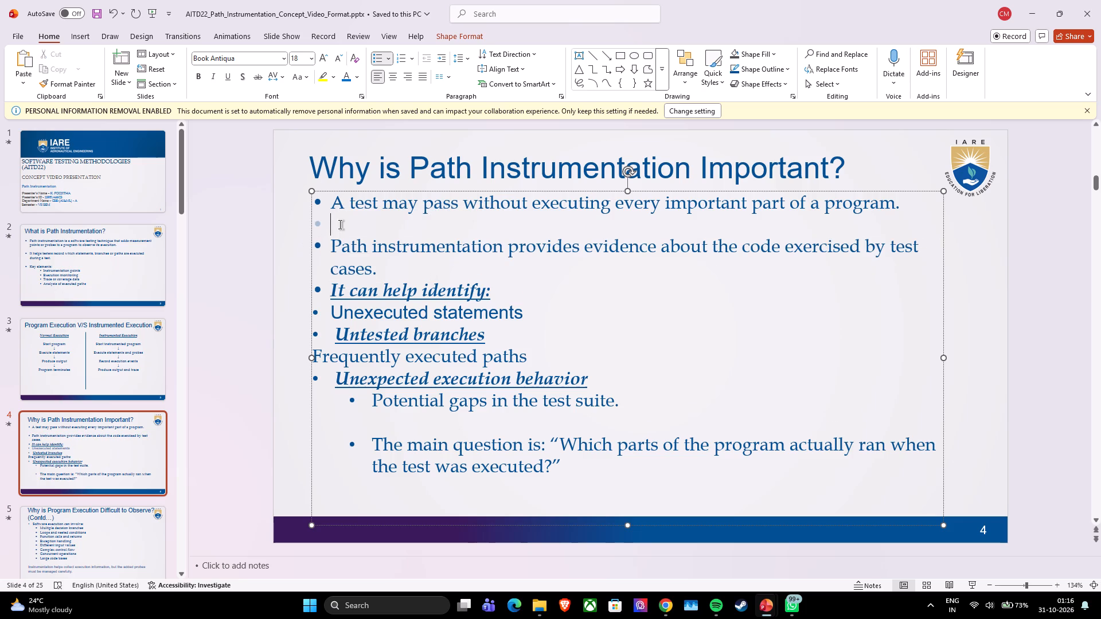
Insert a blank line without a bullet above "It can help identify:" on slide 4.
left_click(430, 266)
key("Return")
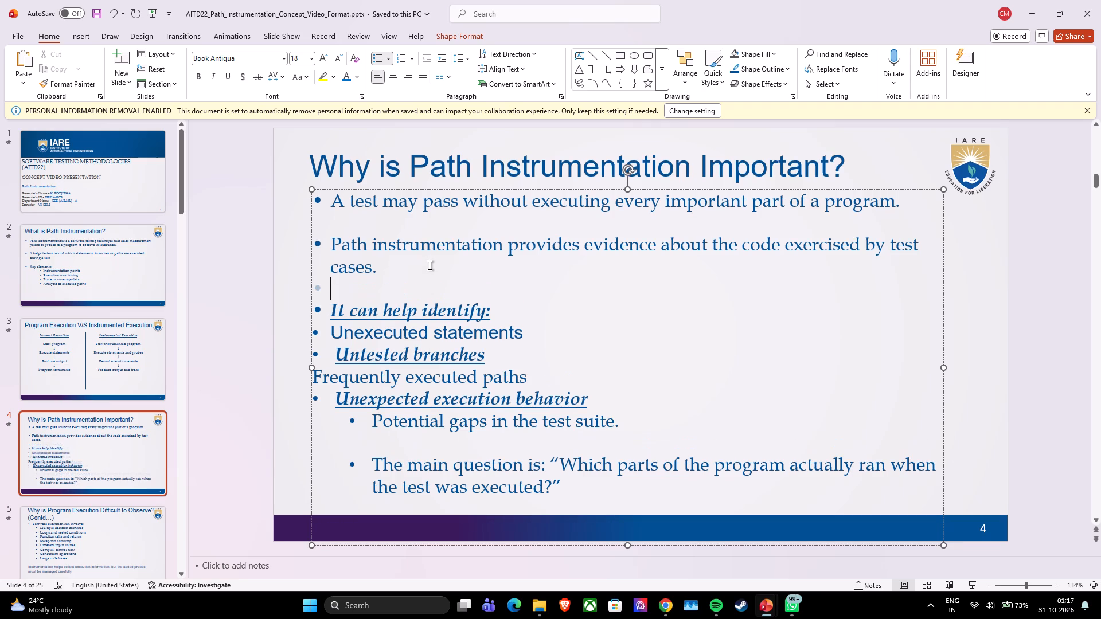
key("BackSpace")
Remove the italic and bold formatting from "Untested branches" on slide 4.
left_click(516, 351)
key("ctrl+shift+Left")
key("ctrl+shift+Left")
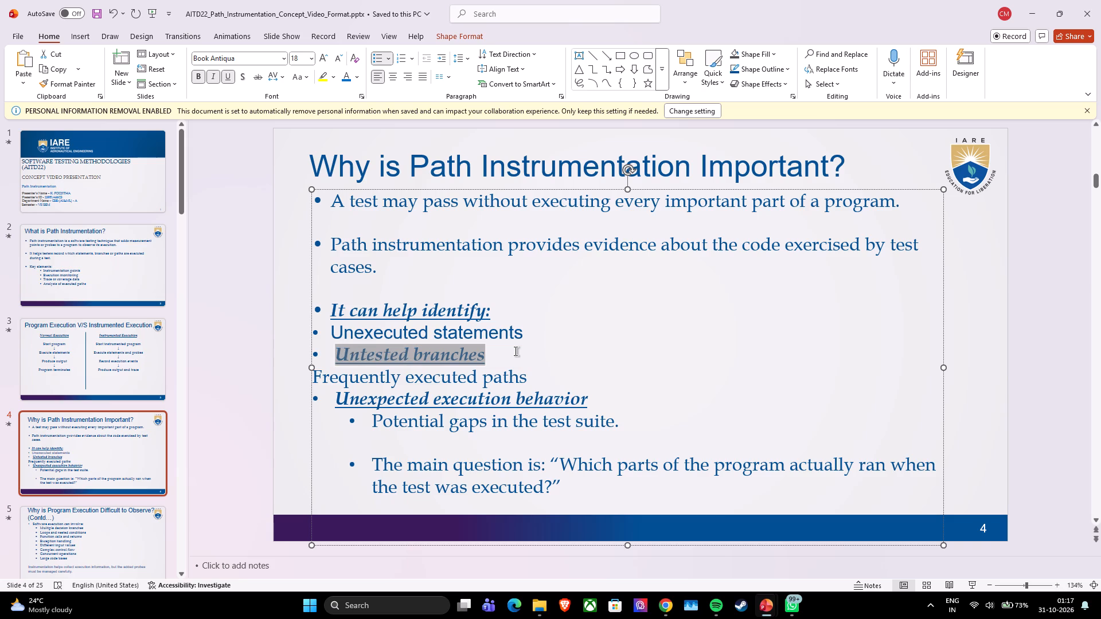
key("ctrl+i")
key("ctrl+b")
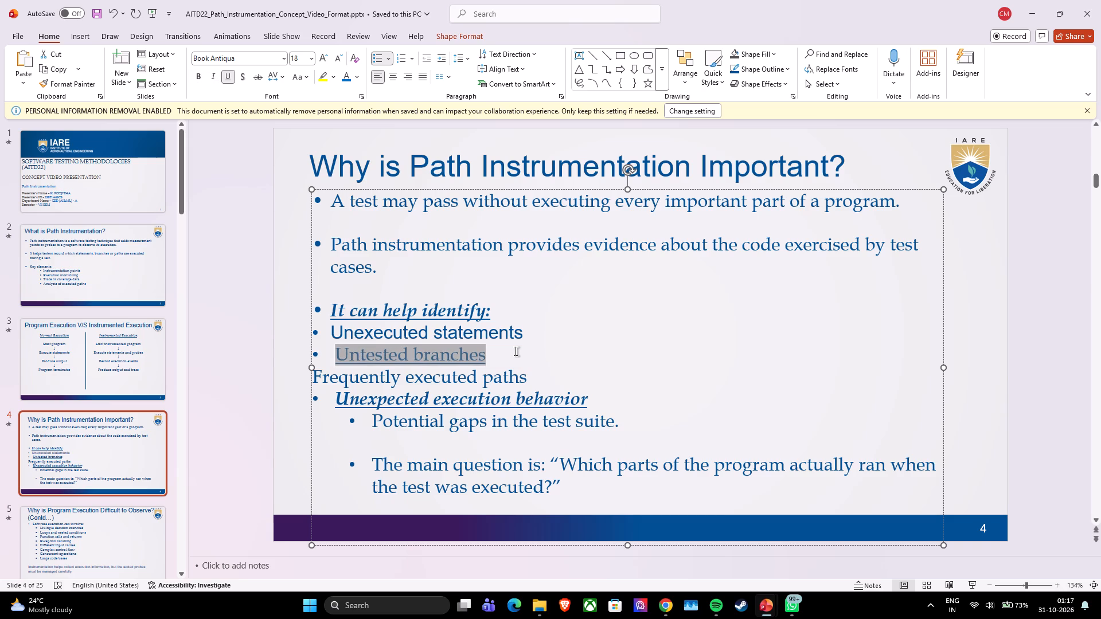
Delete the unbulleted line "Frequently executed paths" on slide 4.
left_click(541, 375)
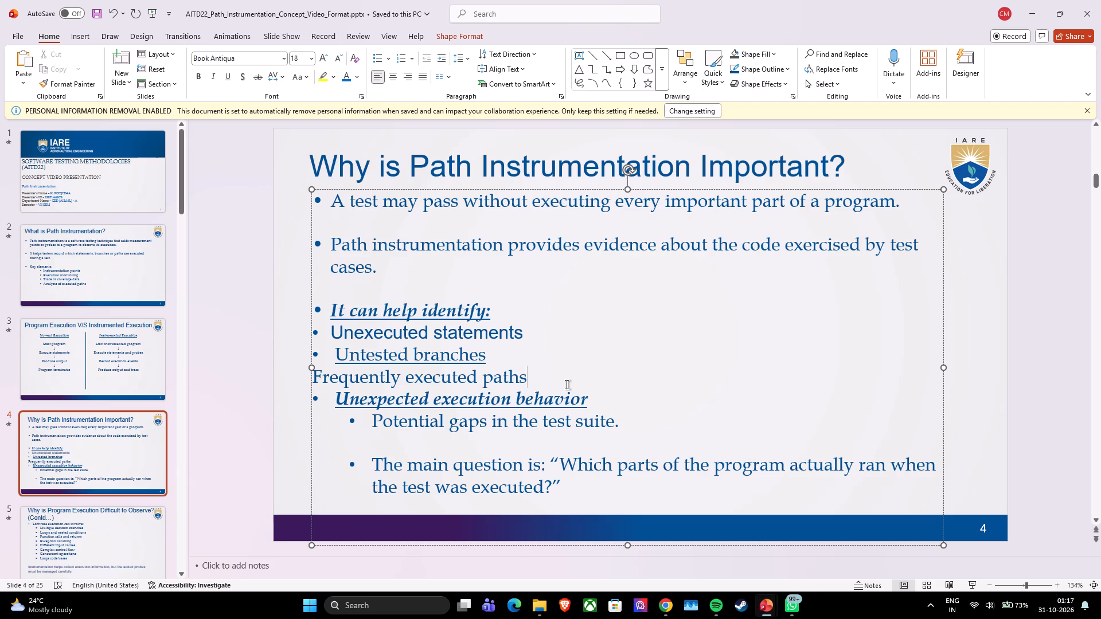
key("ctrl+shift+Up")
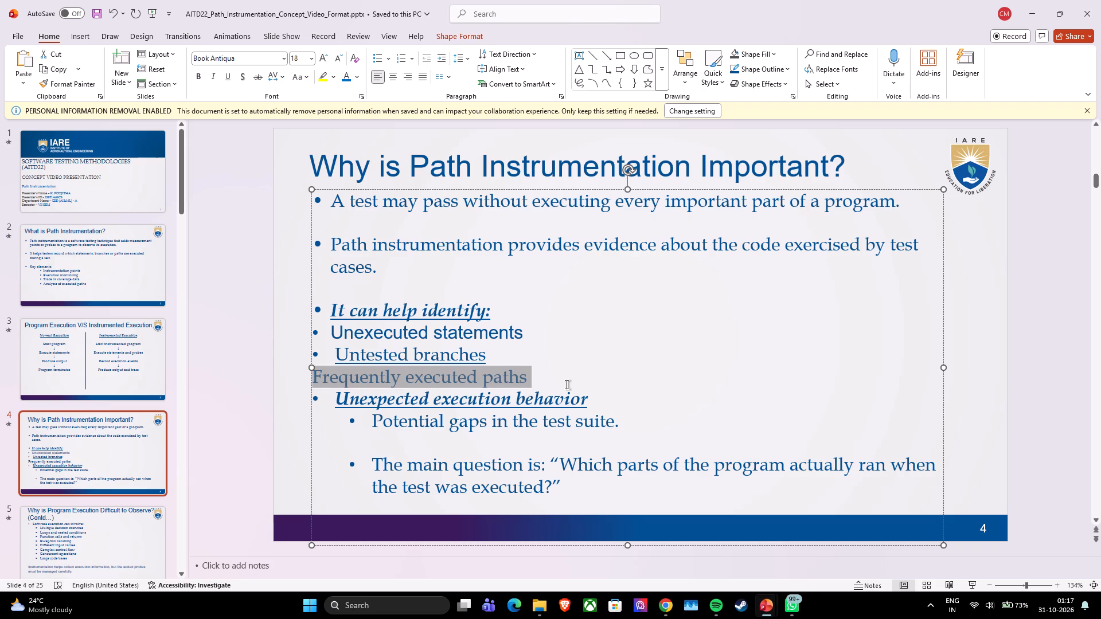
key("BackSpace")
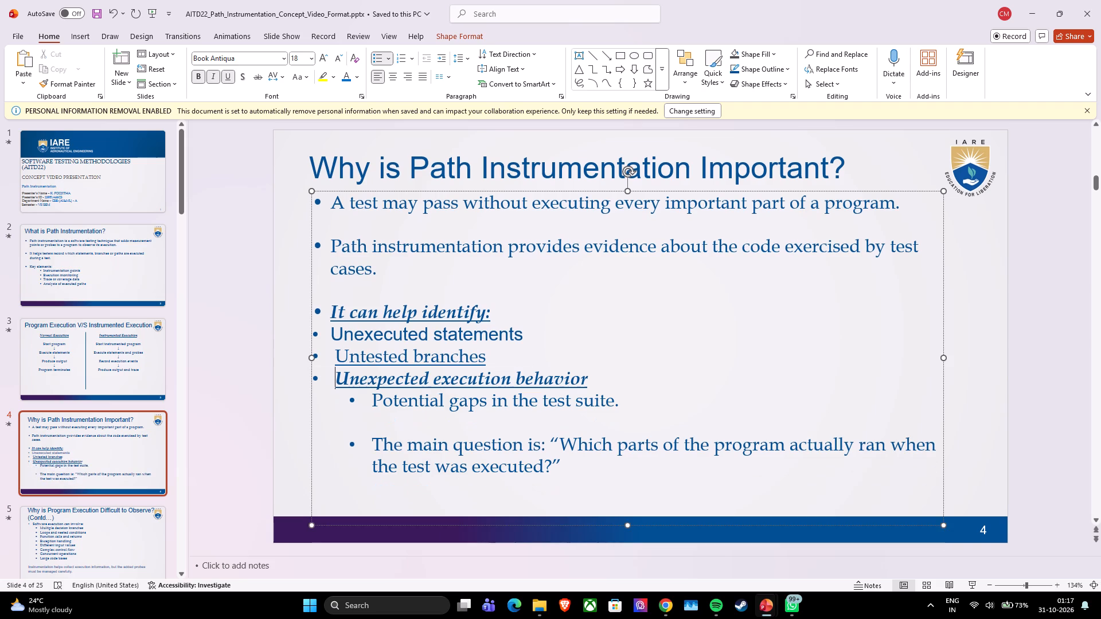
Delete the blank line between "Potential gaps in the test suite." and the bullet beginning "The main question is" on slide 4.
key("ctrl+shift+Down")
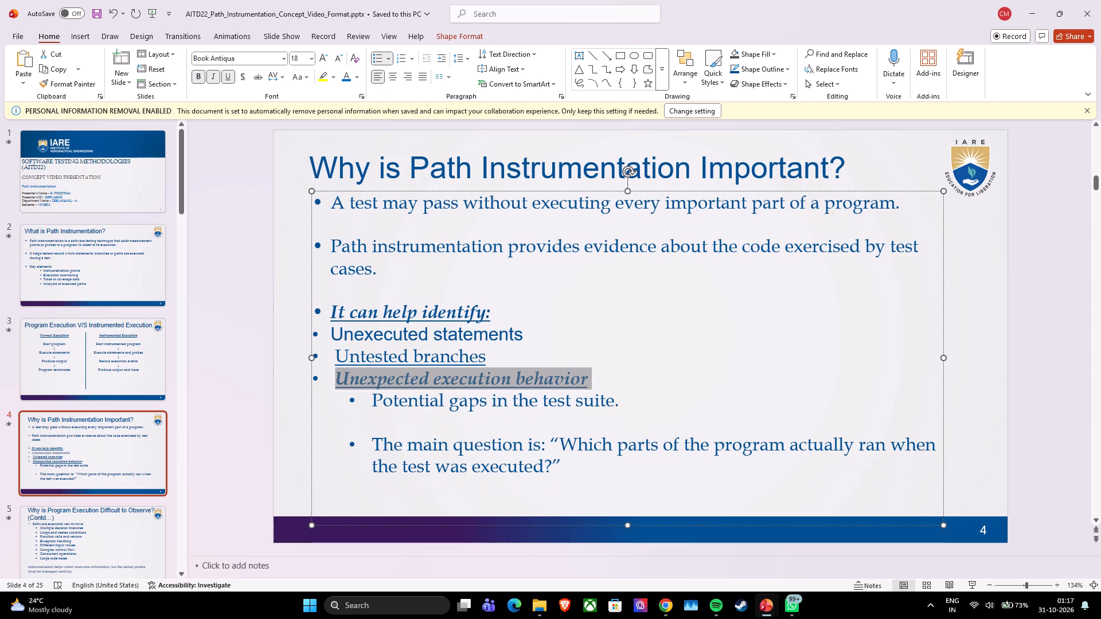
key("ctrl+shift+Down")
key("ctrl+shift+Down")
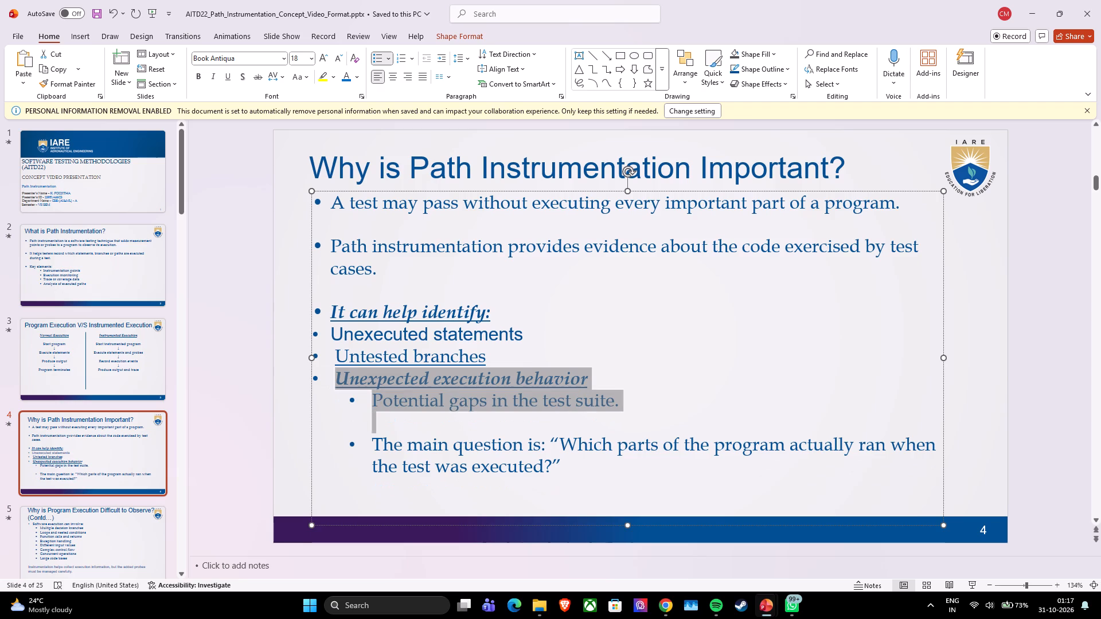
key("ctrl+shift+Down")
left_click(393, 421)
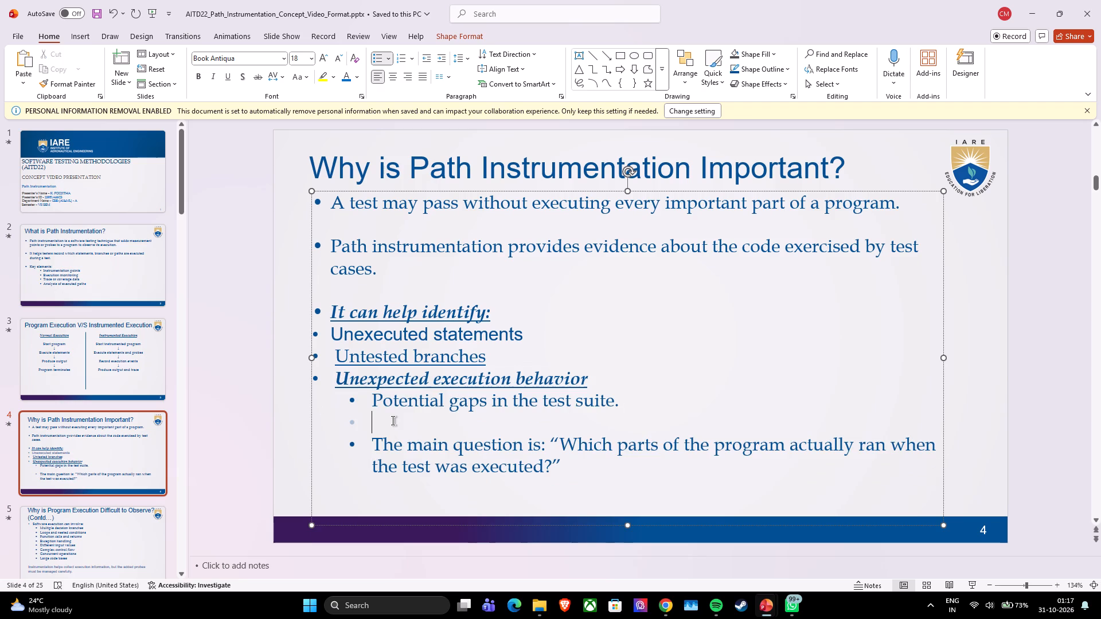
key("BackSpace")
key("BackSpace")
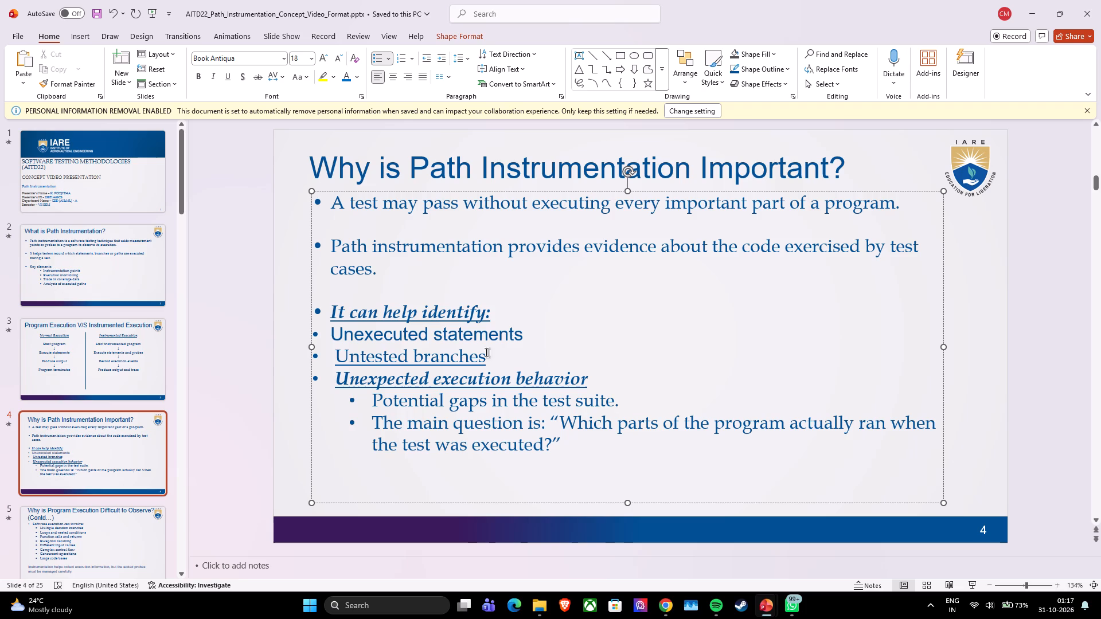
Remove the underline from "Untested branches" on slide 4.
left_click(500, 351)
key("ctrl+shift+Up")
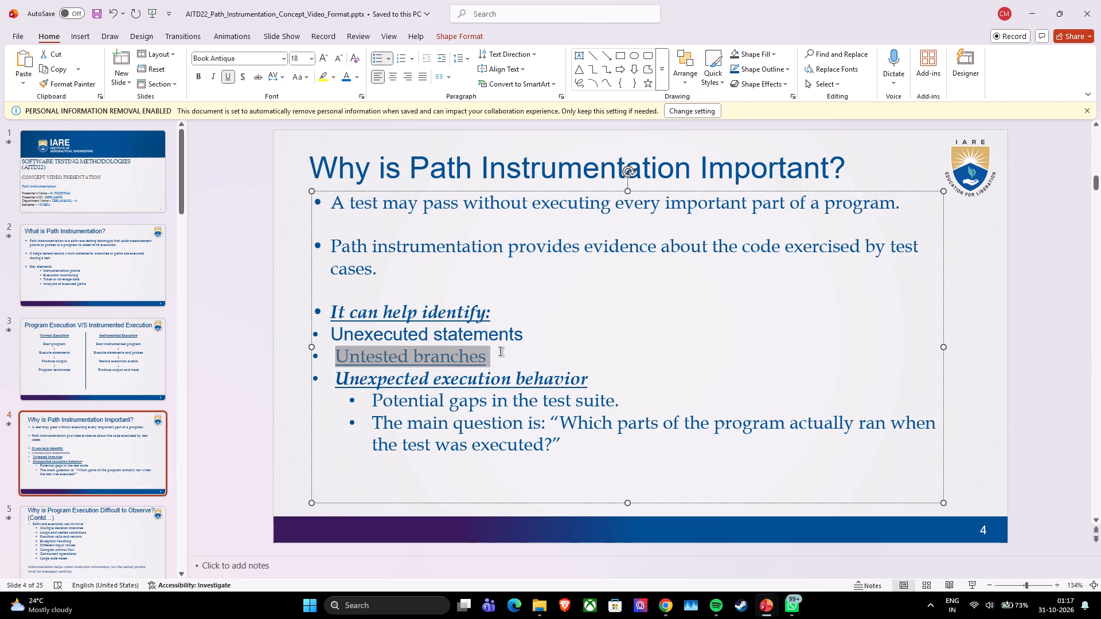
key("ctrl+u")
right_click(454, 352)
Change the font of "Unexecuted statements" on slide 4 to Book Antiqua.
double_click(438, 342)
double_click(442, 338)
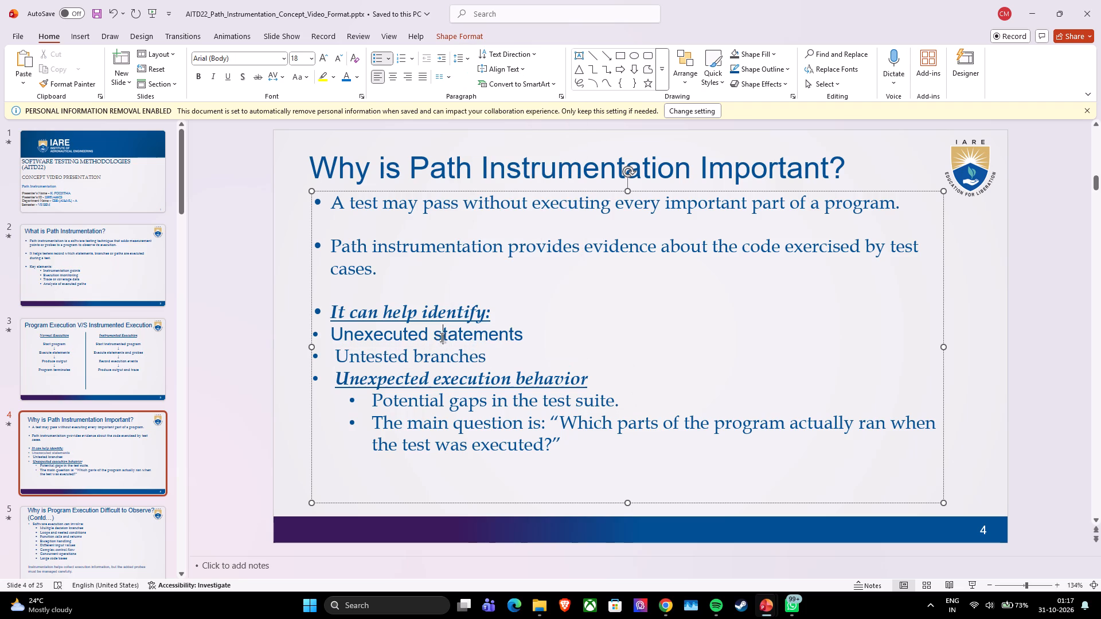
left_click(534, 340)
key("ctrl+shift+Up")
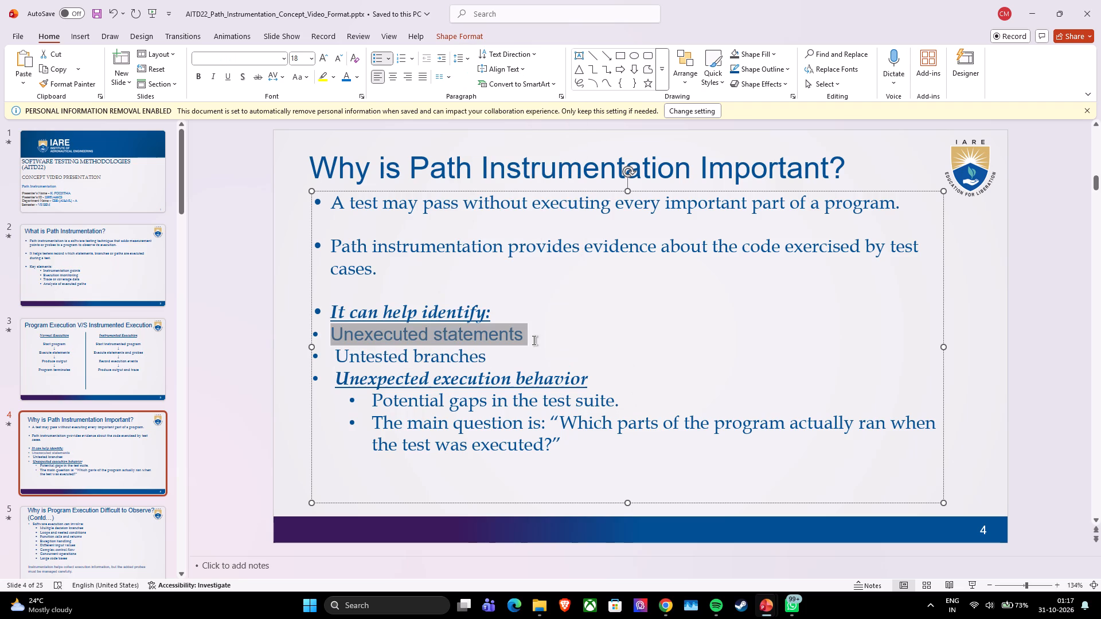
right_click(488, 338)
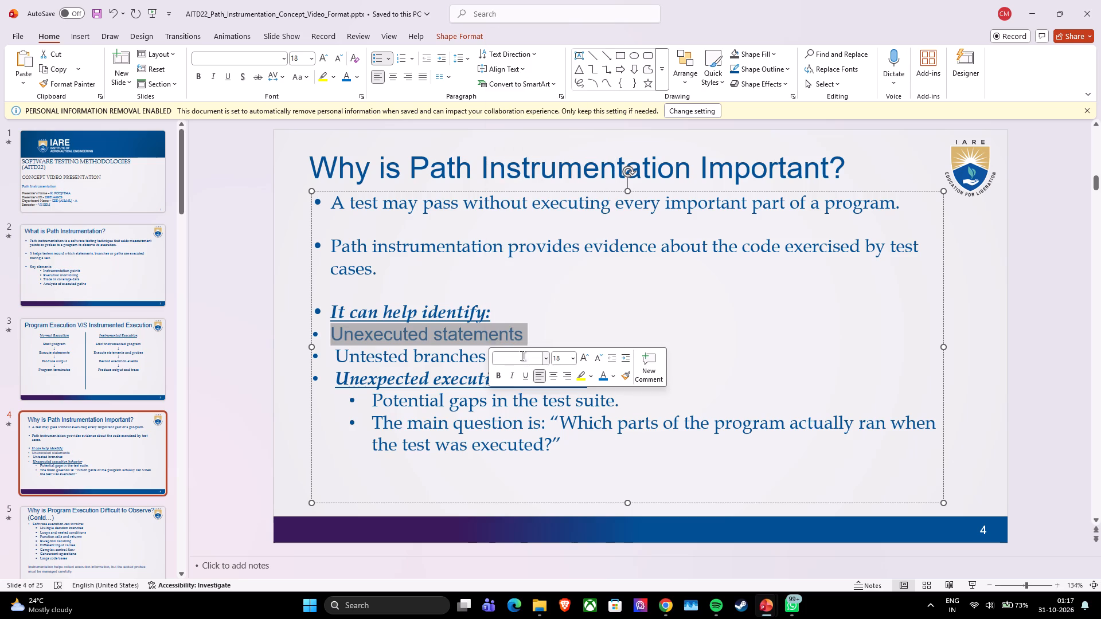
left_click(522, 356)
type("boo")
key("Return")
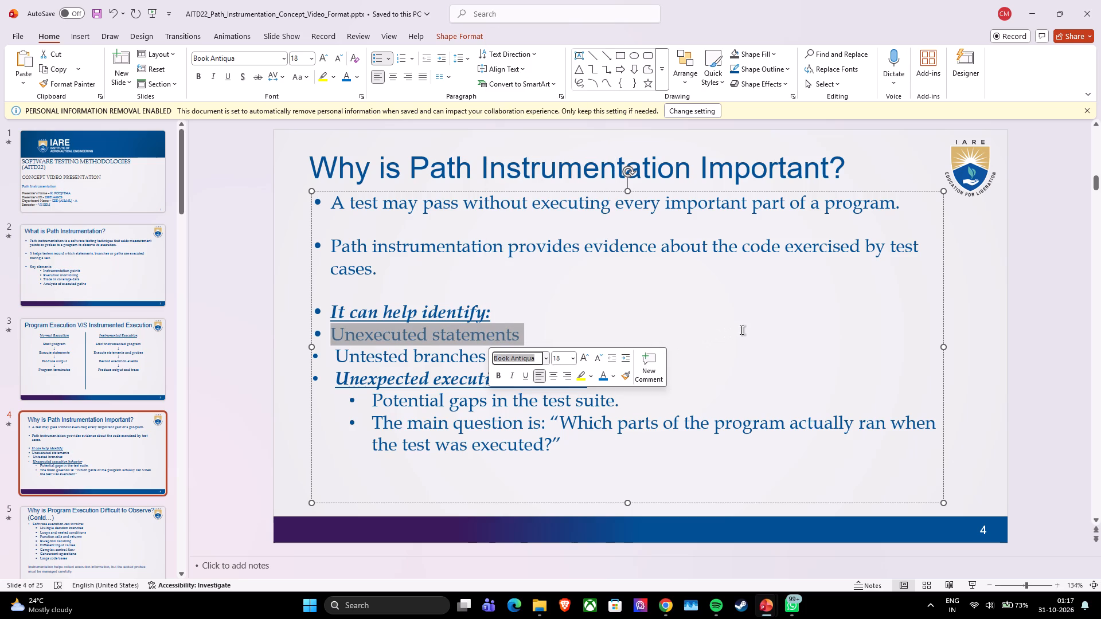
left_click(579, 329)
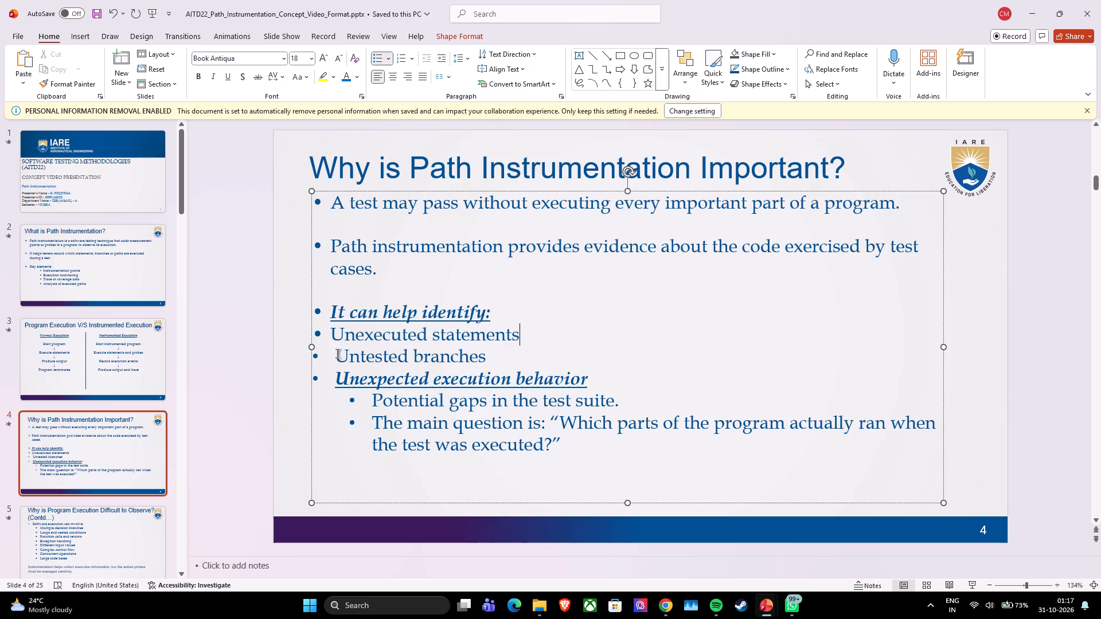
Remove the bullets from "Unexecuted statements" and "Untested branches" on slide 4.
left_click(331, 336)
key("BackSpace")
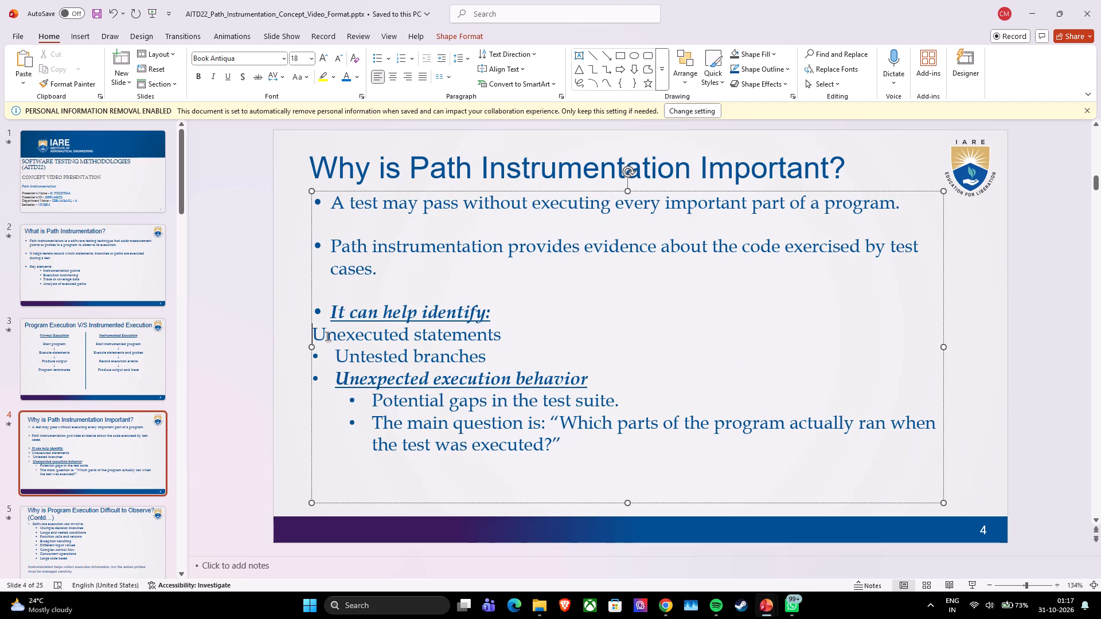
key("Down")
key("BackSpace")
key("Up")
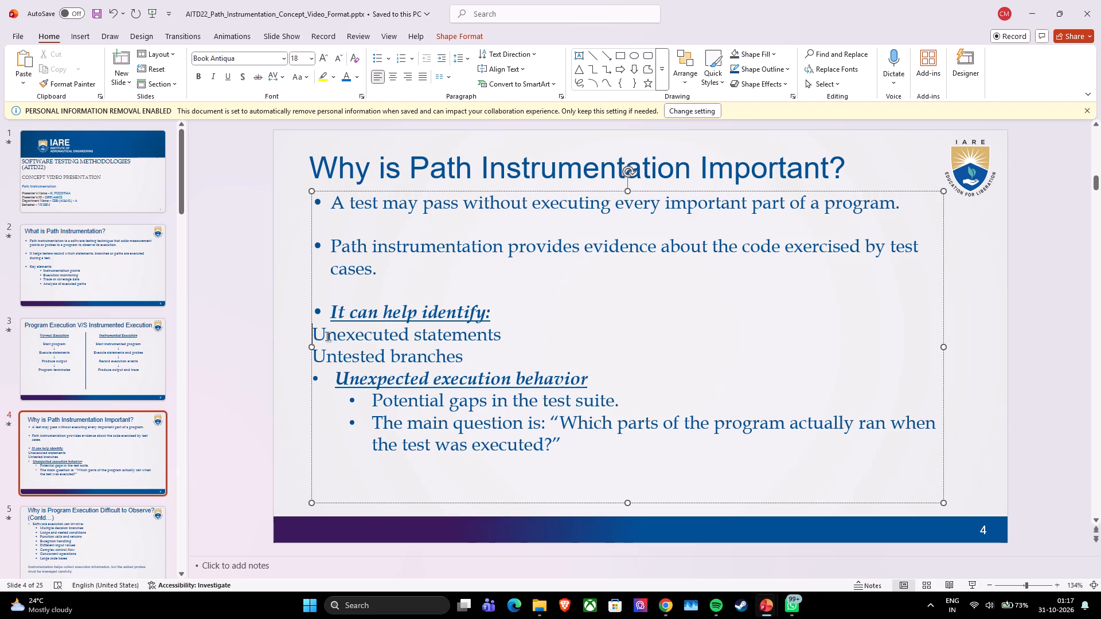
Indent "Unexecuted statements" and "Untested branches" one level on slide 4 and give them round bullets.
key("ctrl+shift+Down")
key("ctrl+shift+Down")
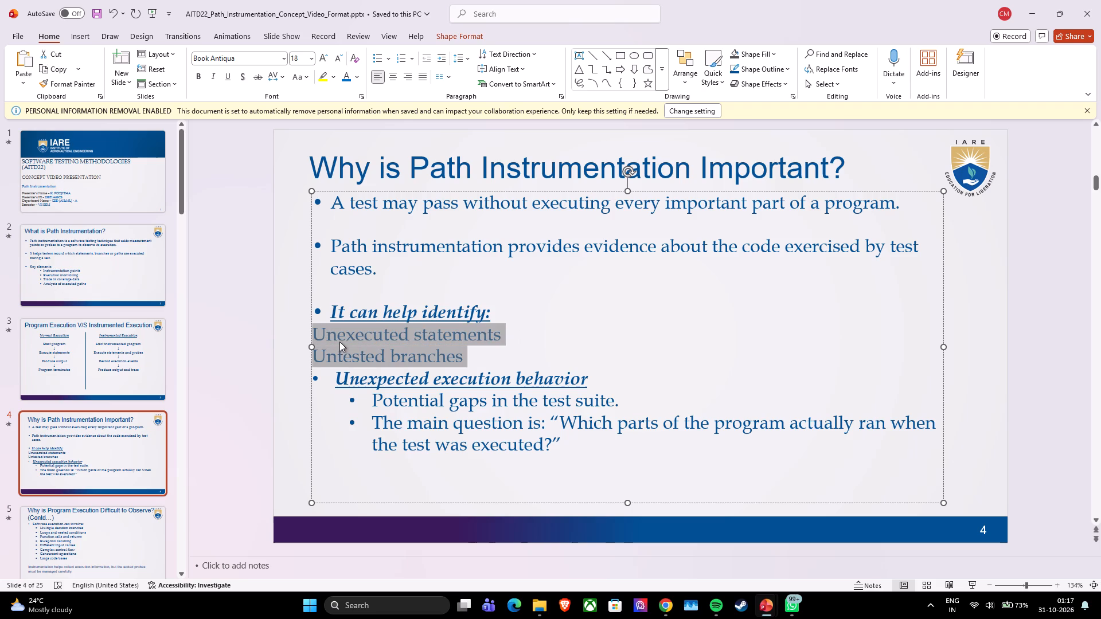
right_click(339, 340)
right_click(322, 350)
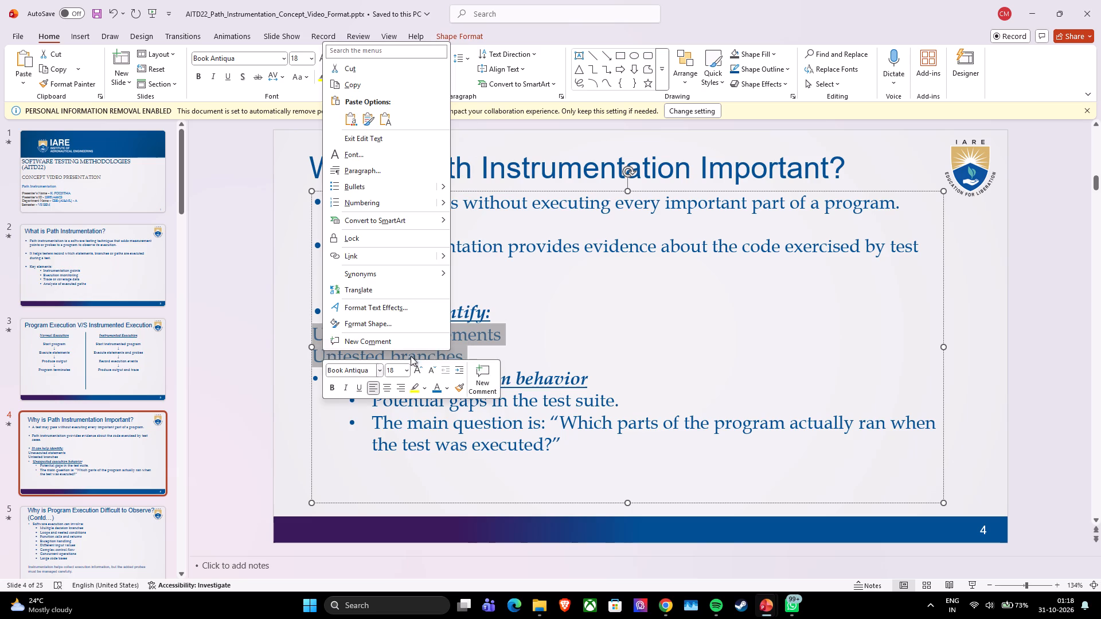
left_click(654, 308)
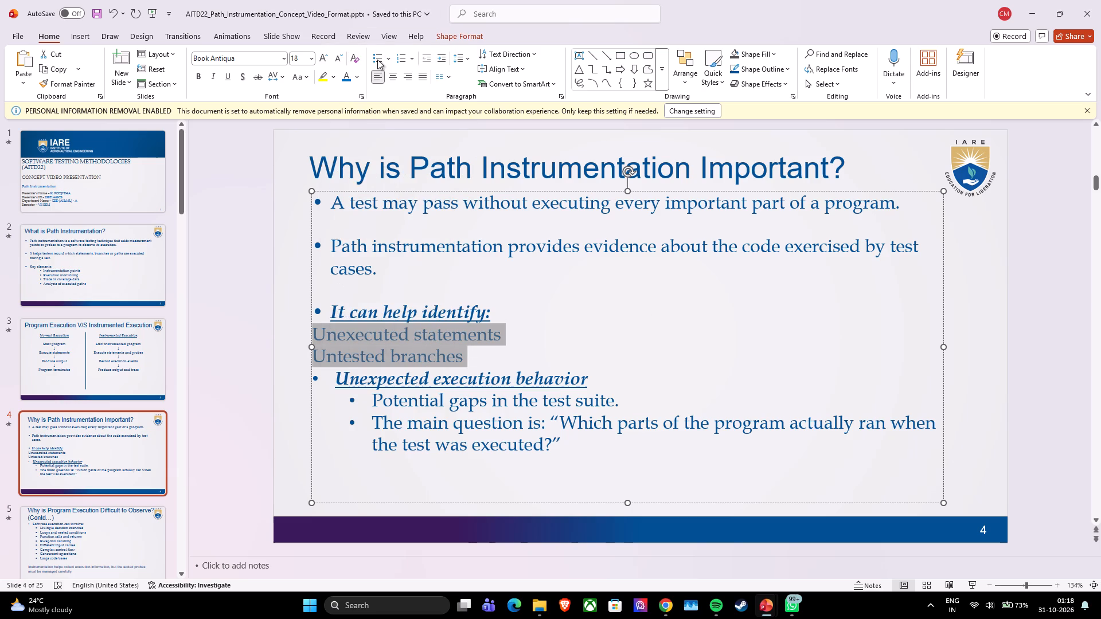
left_click(377, 60)
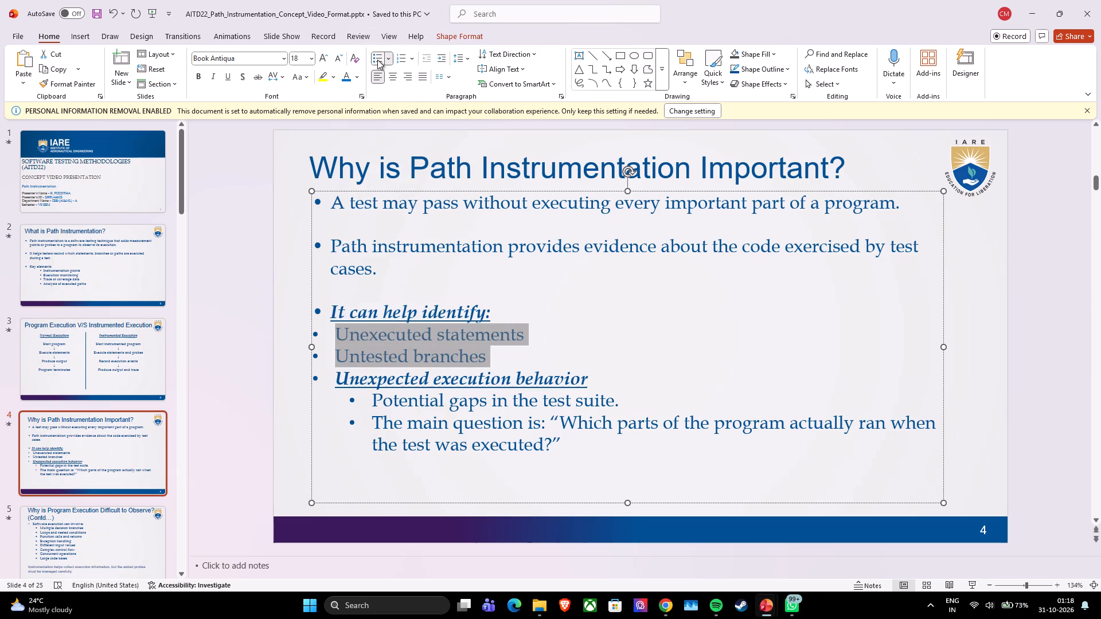
key("ctrl+z")
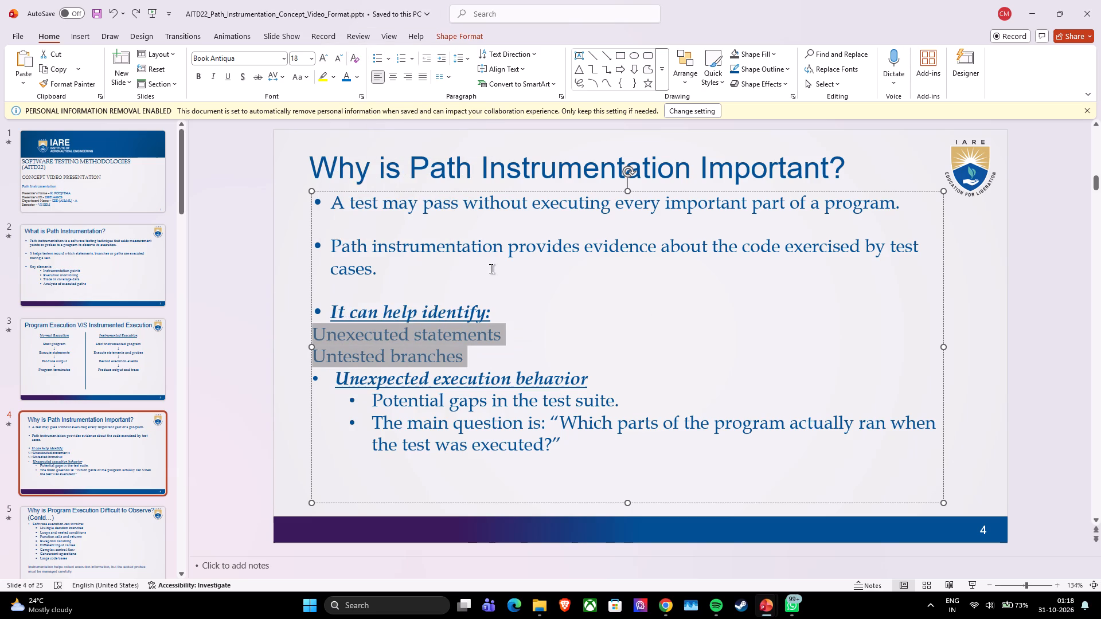
key("Tab")
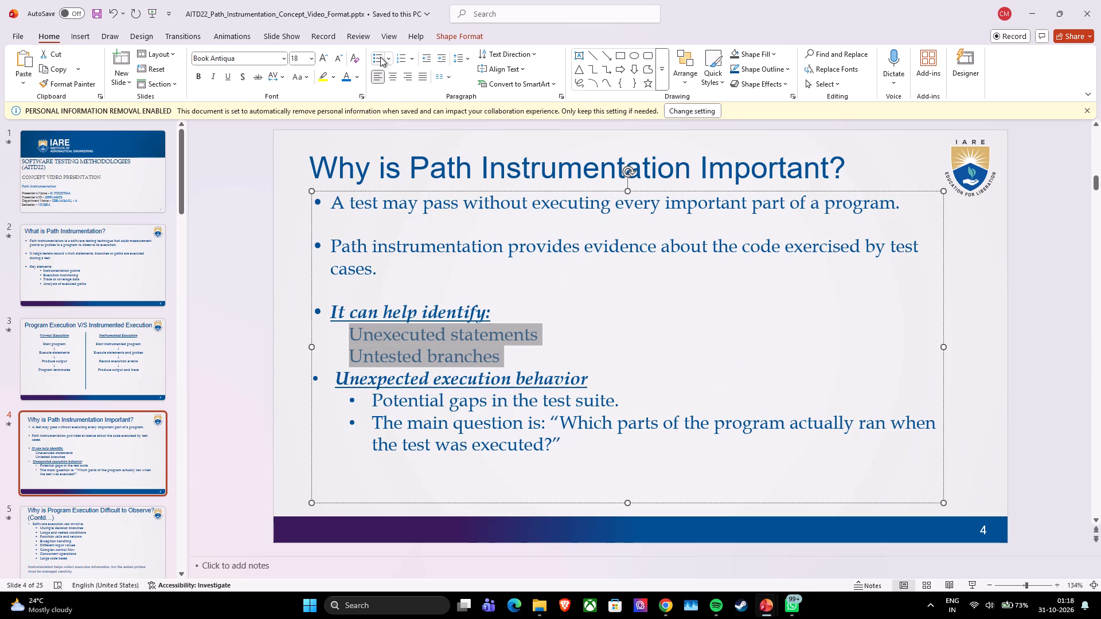
left_click(376, 59)
left_click(615, 362)
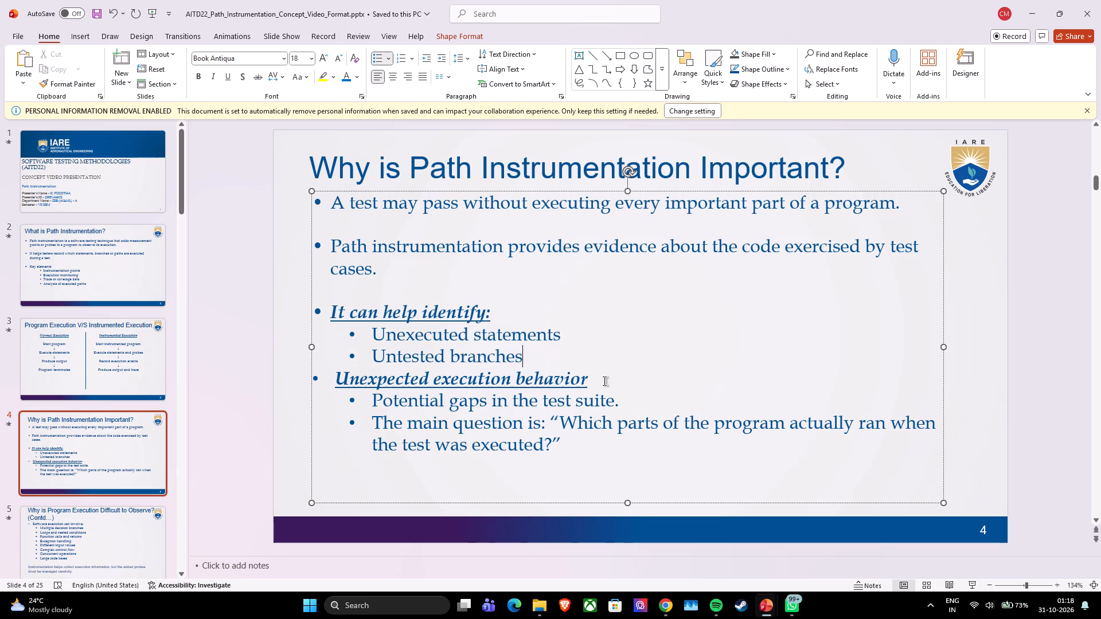
Add a colon at the end of the "Unexpected execution behavior" heading on slide 4.
left_click(608, 382)
key("shift+colon")
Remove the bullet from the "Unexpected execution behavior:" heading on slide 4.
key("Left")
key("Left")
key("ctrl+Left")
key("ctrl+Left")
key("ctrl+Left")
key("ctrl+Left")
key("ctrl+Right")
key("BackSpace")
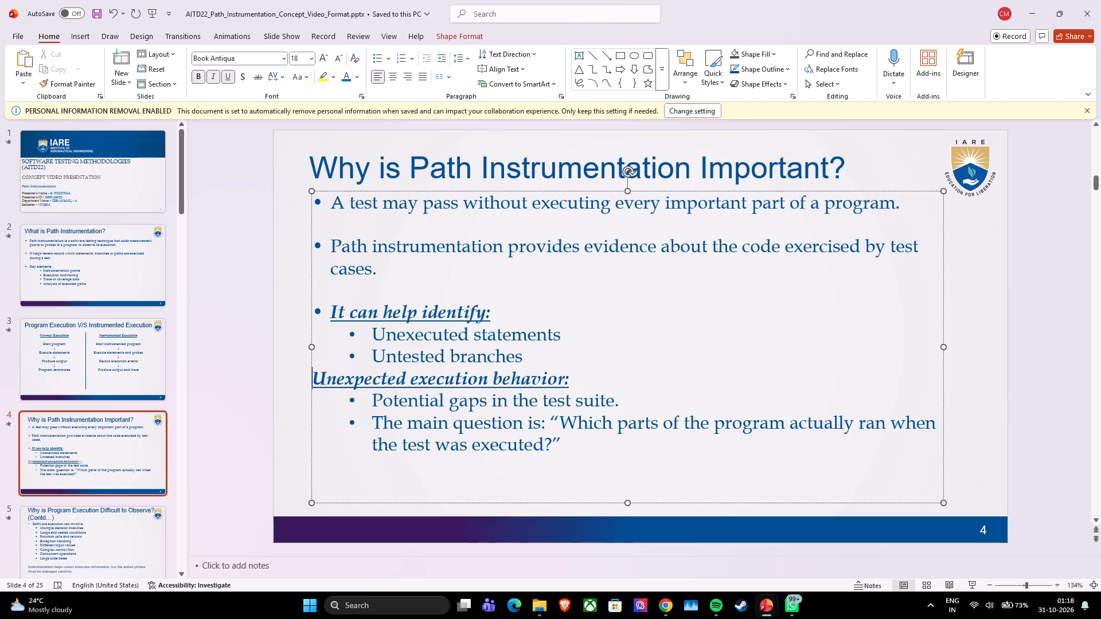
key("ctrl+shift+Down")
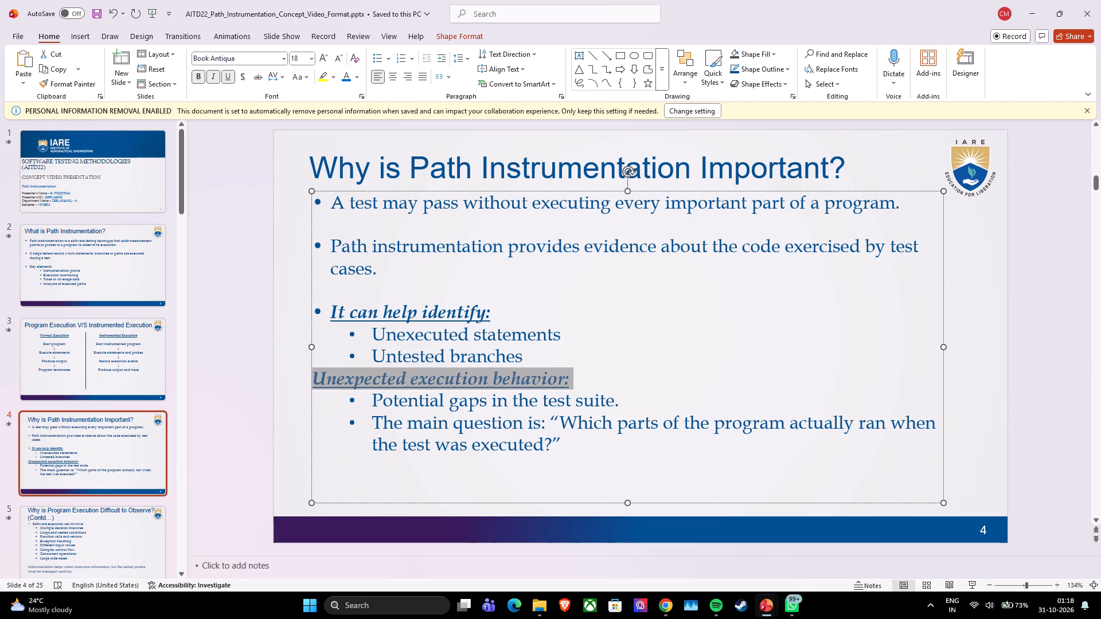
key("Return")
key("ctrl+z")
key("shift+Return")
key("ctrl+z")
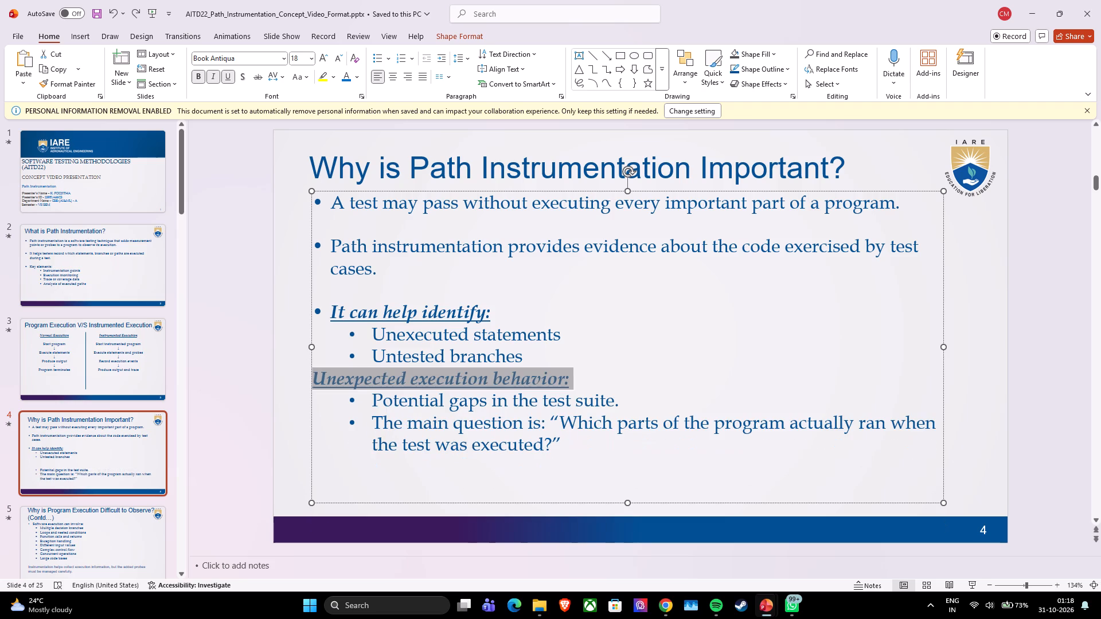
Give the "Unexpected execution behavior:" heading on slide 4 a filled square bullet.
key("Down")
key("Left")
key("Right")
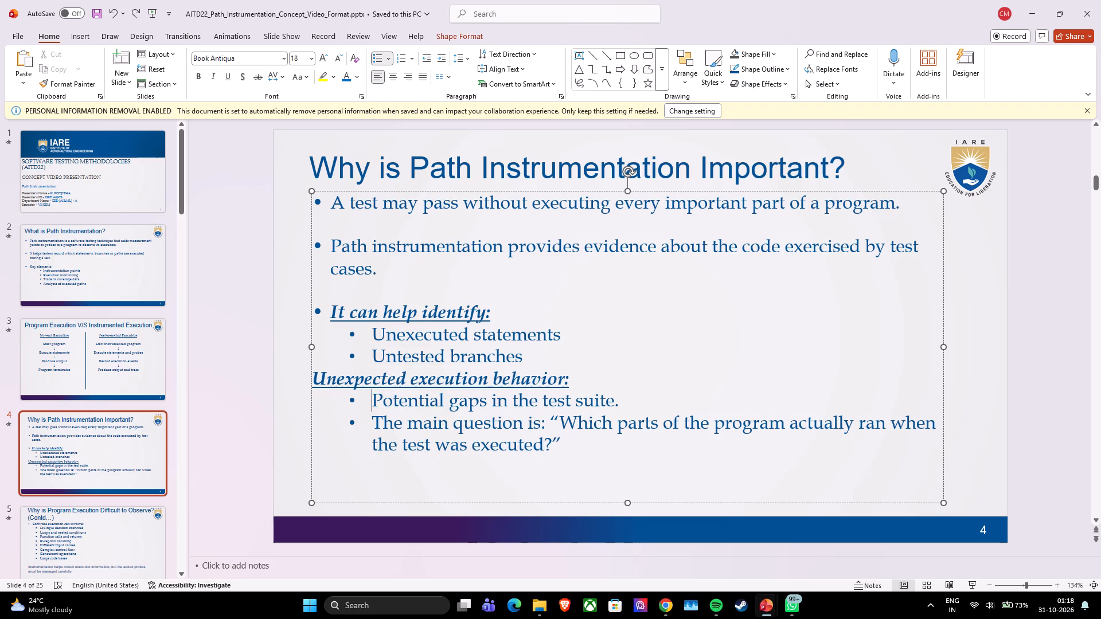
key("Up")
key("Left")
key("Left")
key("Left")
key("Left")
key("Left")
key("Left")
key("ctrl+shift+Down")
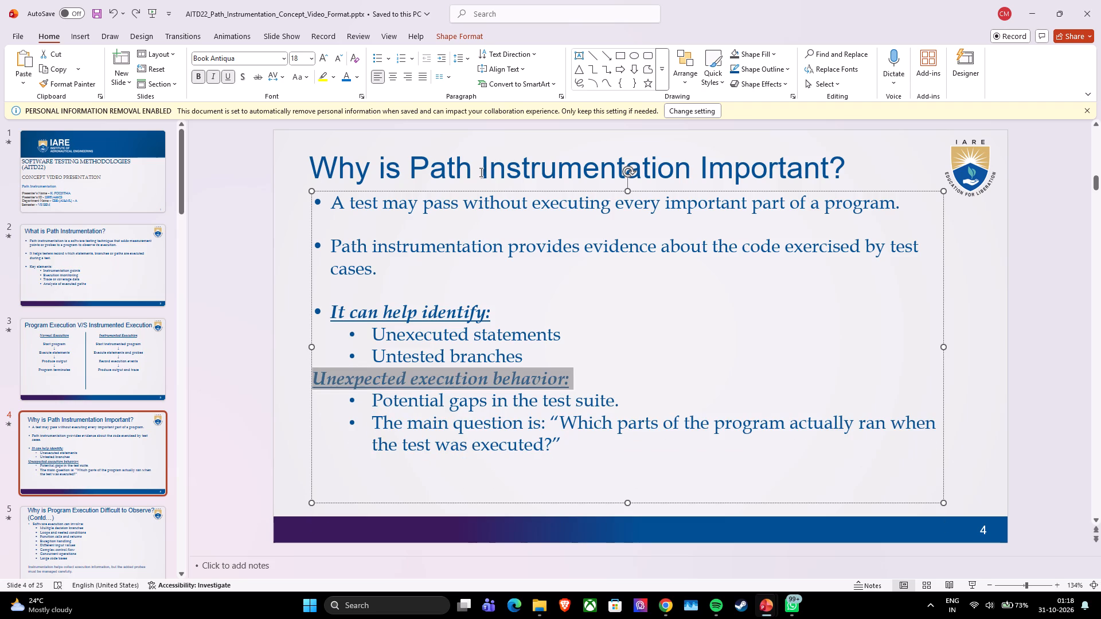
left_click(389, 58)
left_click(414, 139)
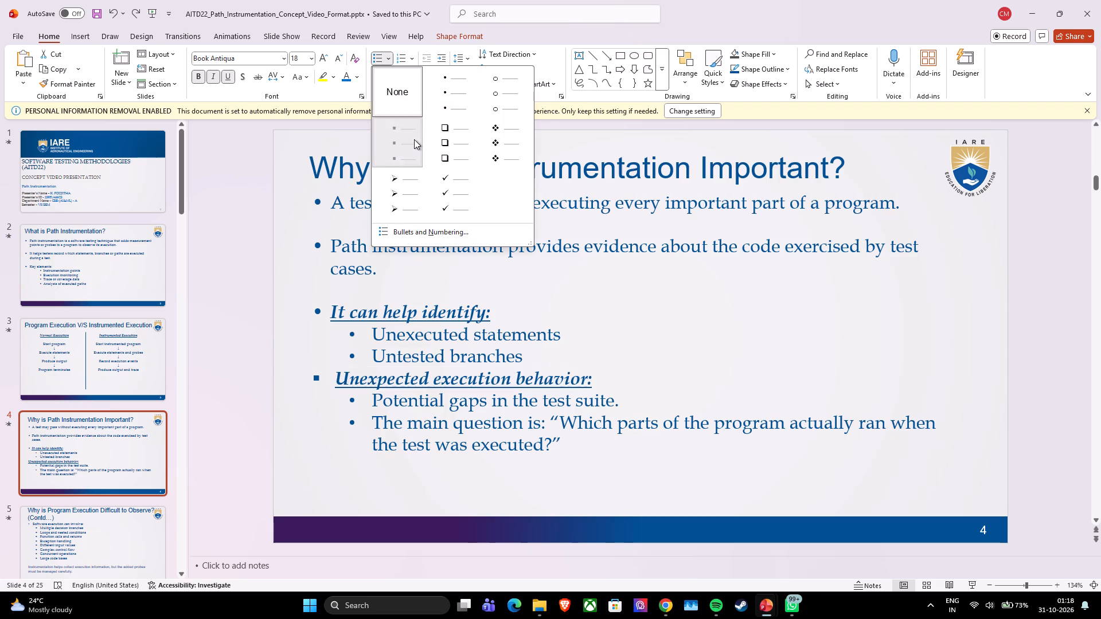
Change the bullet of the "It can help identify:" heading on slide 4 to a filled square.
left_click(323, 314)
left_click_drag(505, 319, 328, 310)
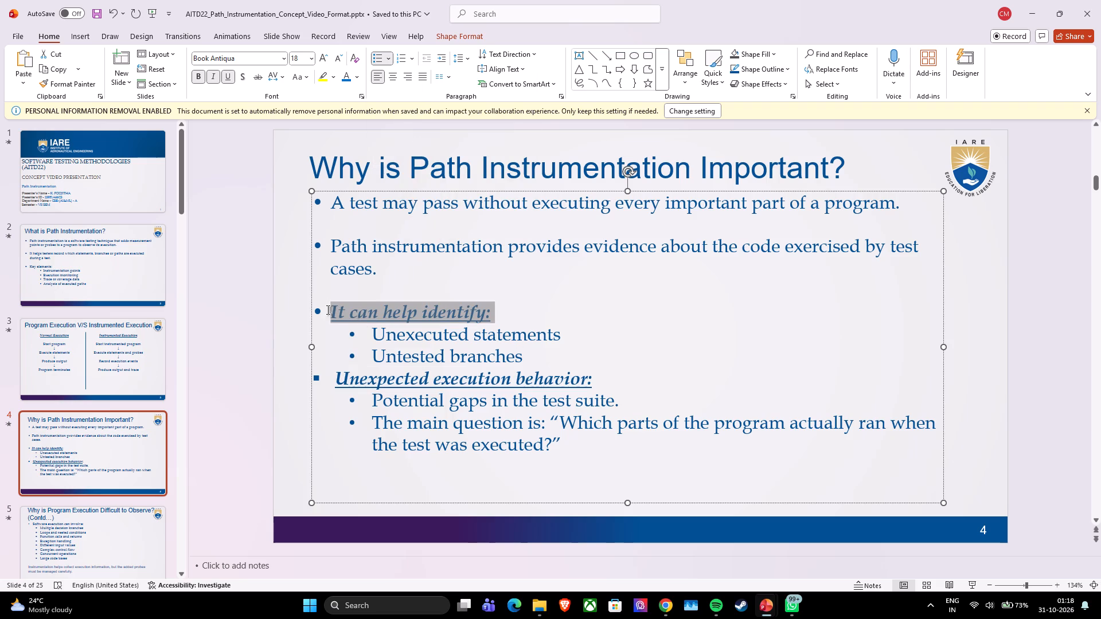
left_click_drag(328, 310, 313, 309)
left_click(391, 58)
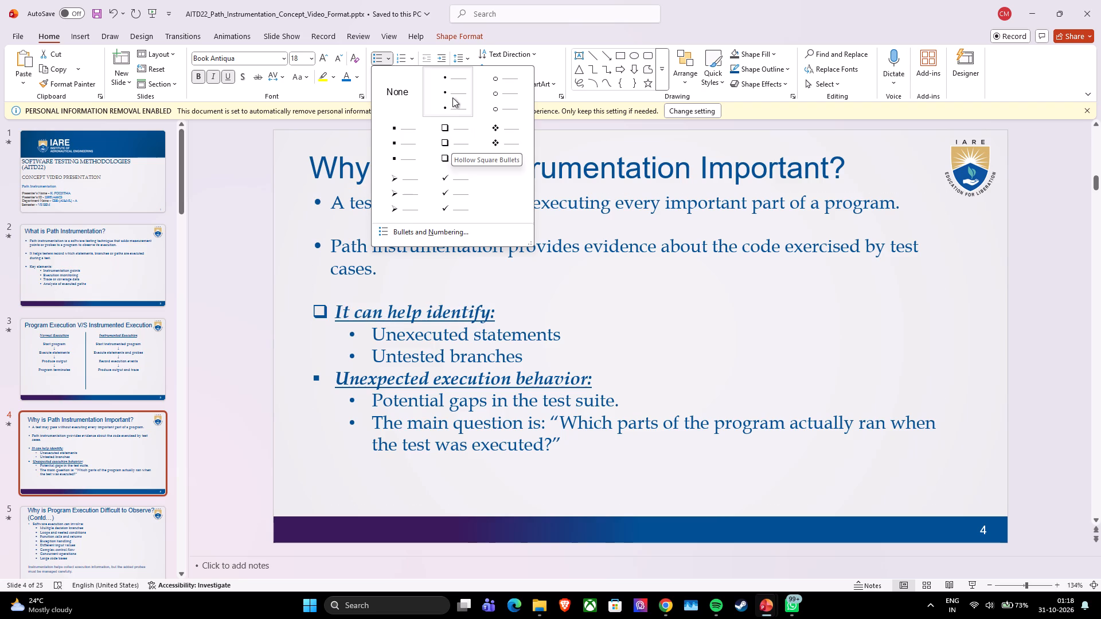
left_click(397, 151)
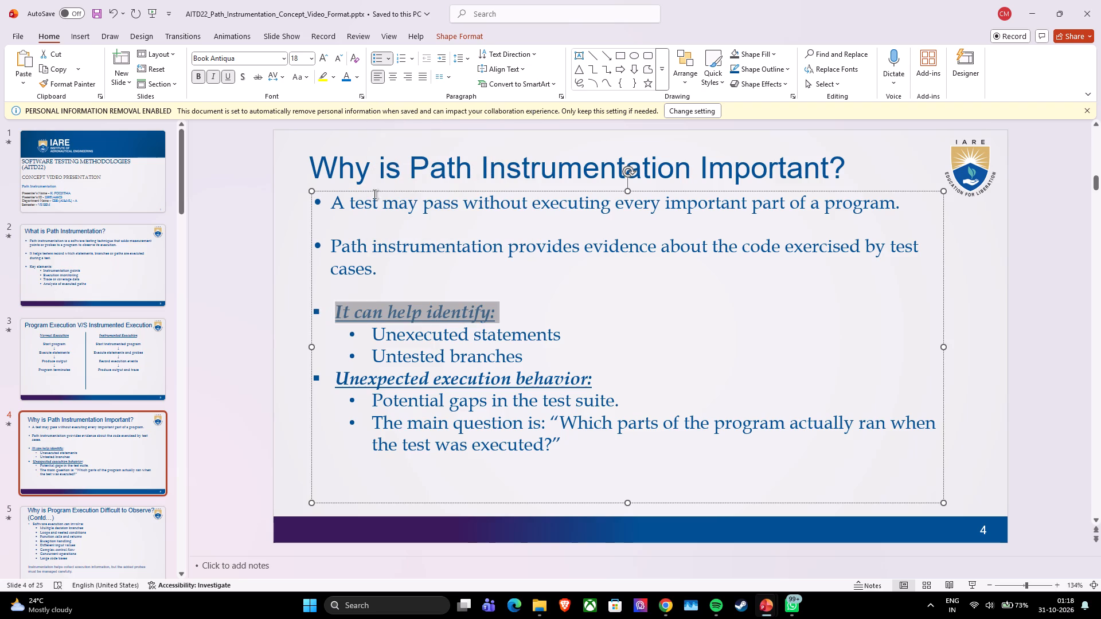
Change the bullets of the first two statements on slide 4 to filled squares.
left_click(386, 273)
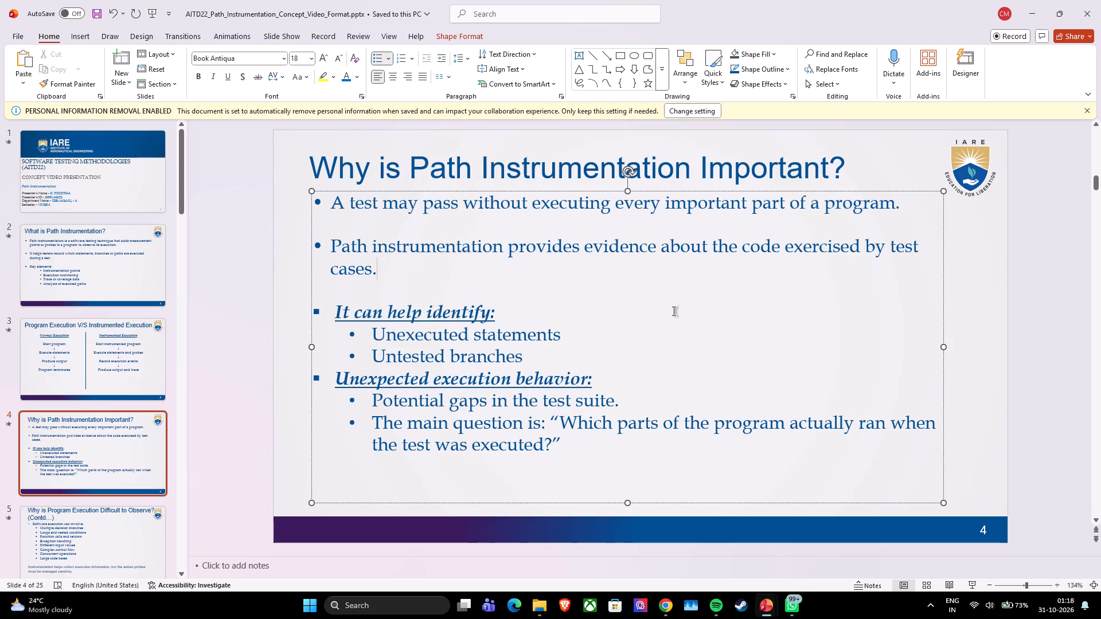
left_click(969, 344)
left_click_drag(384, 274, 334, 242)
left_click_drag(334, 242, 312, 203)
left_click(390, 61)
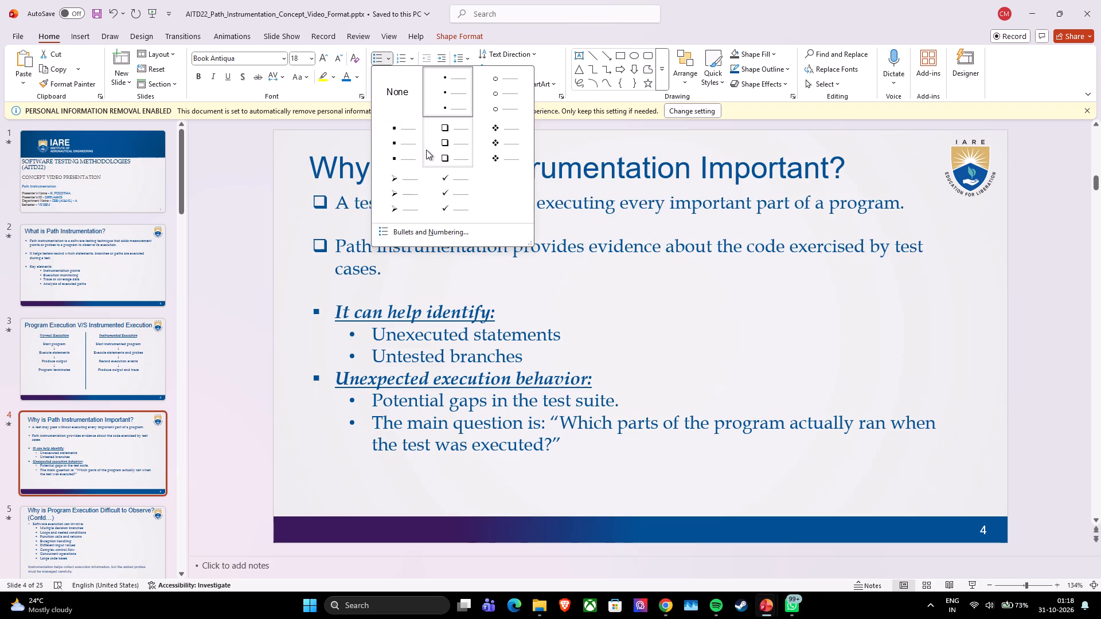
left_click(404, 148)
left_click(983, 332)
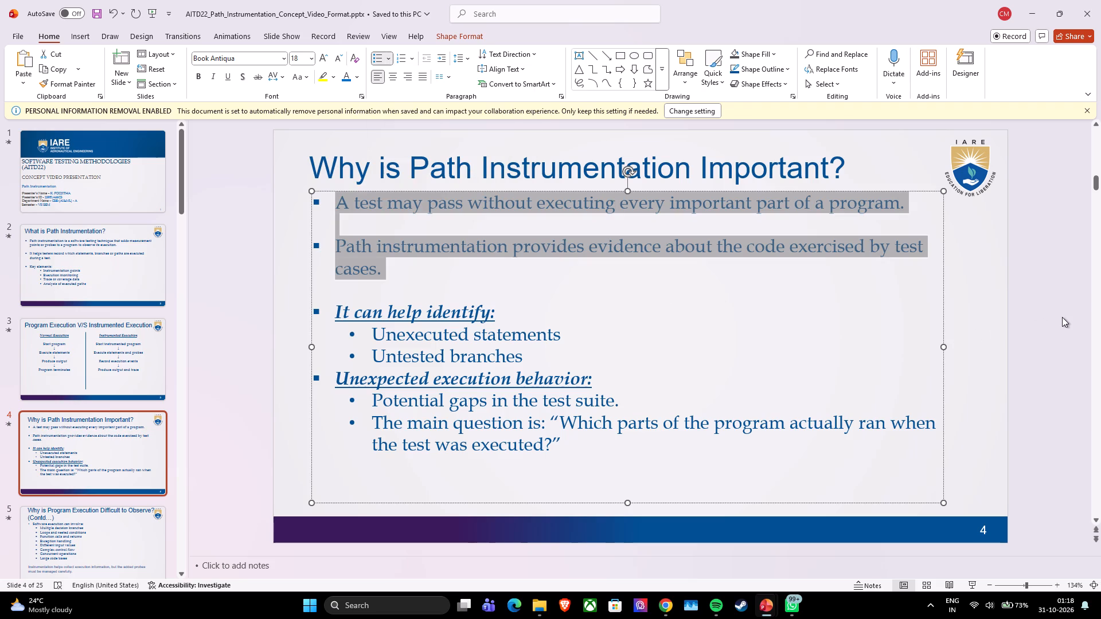
Change the bullet of "Unexpected execution behavior:" to a filled round one, matching slide 4 of the Cocept_Video_PPT_Format_AAT-2_1 presentation.
key("alt+Tab")
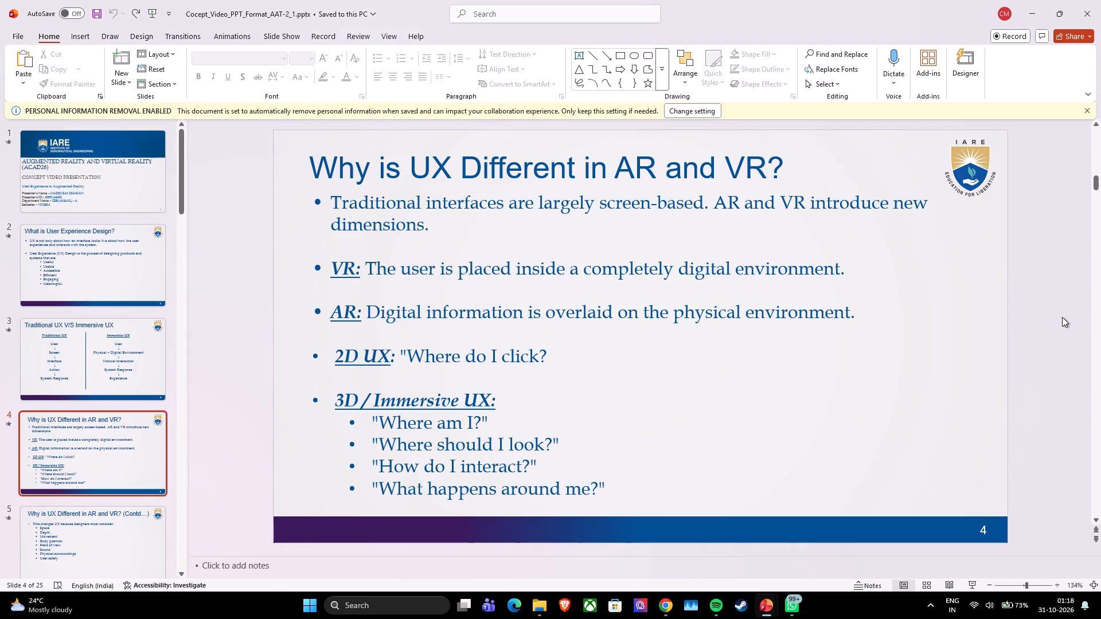
key("alt+Tab")
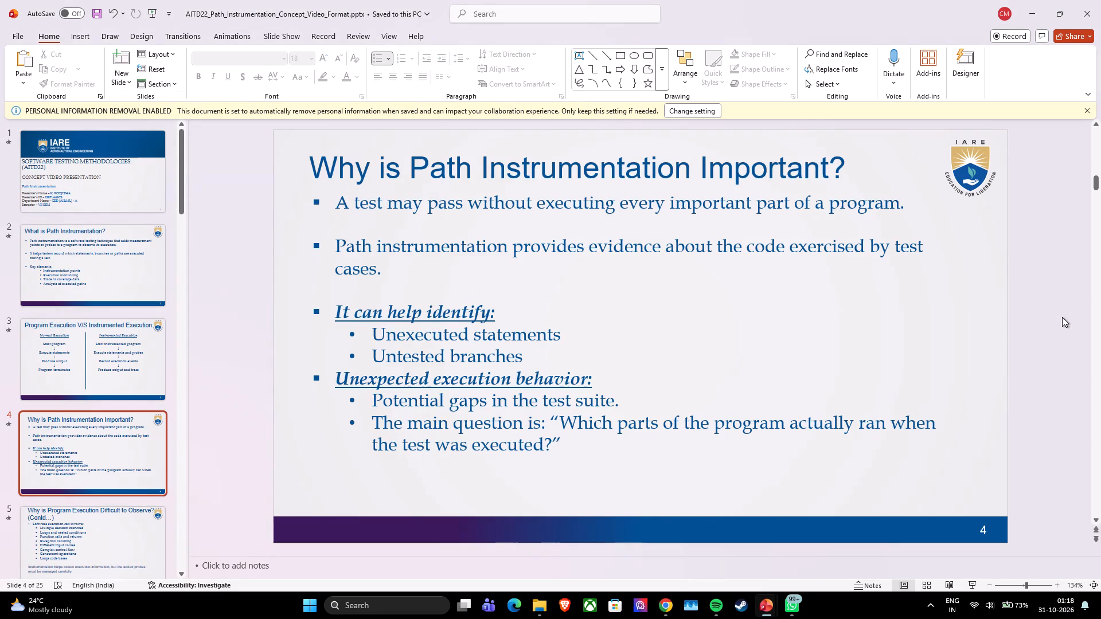
left_click_drag(617, 385, 334, 394)
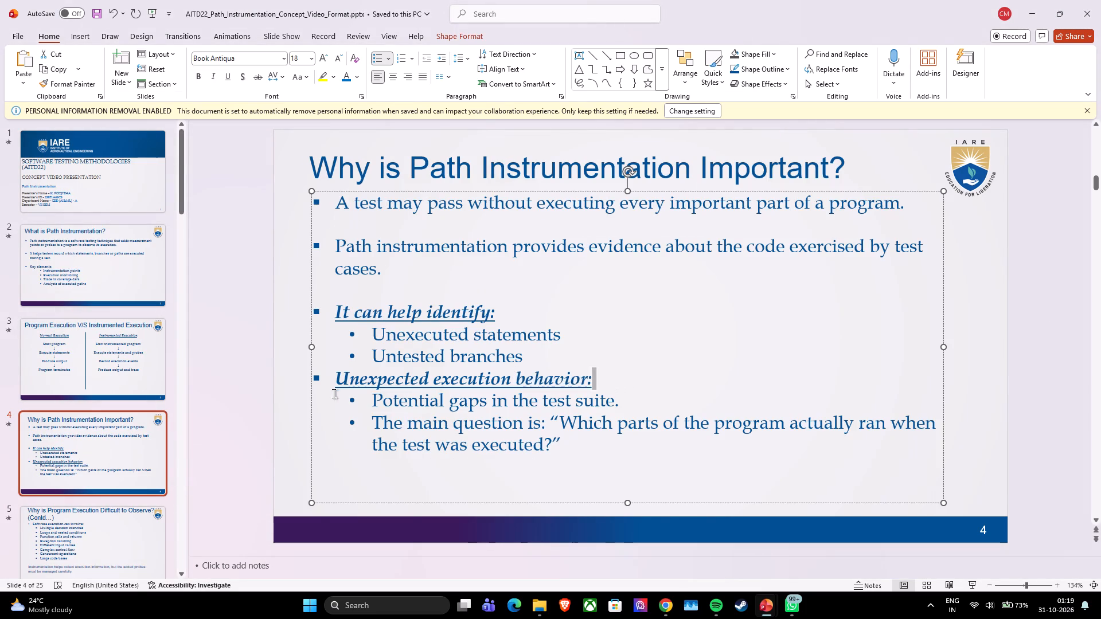
left_click_drag(334, 394, 321, 379)
left_click(390, 60)
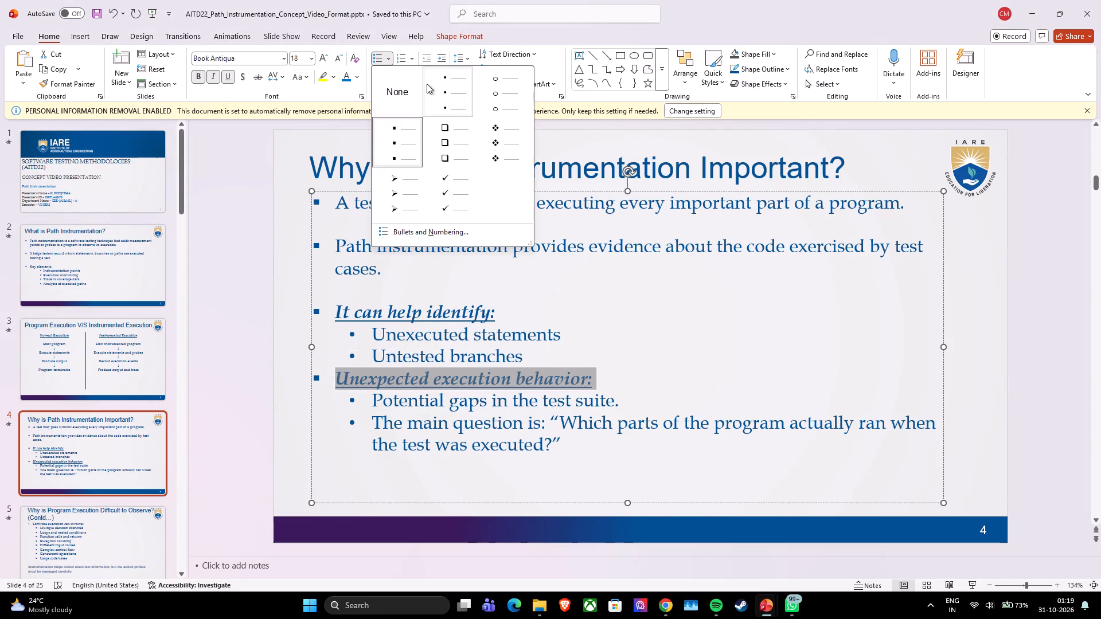
left_click(460, 90)
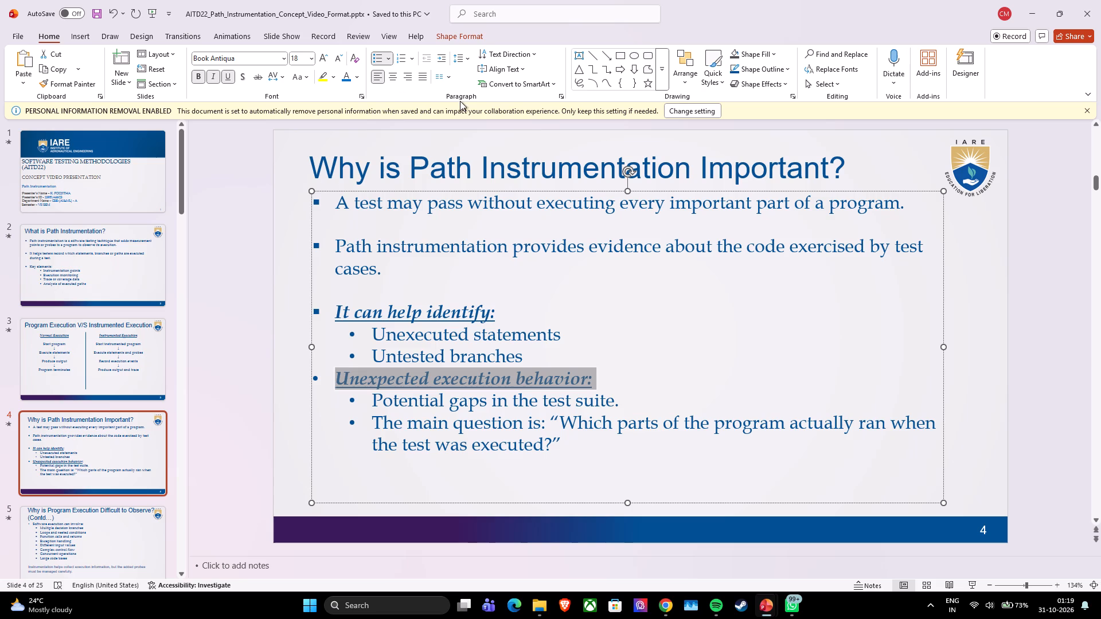
Change the bullet of the "It can help identify:" heading on slide 4 to a round one.
left_click(548, 305)
left_click_drag(540, 318, 299, 321)
left_click(382, 56)
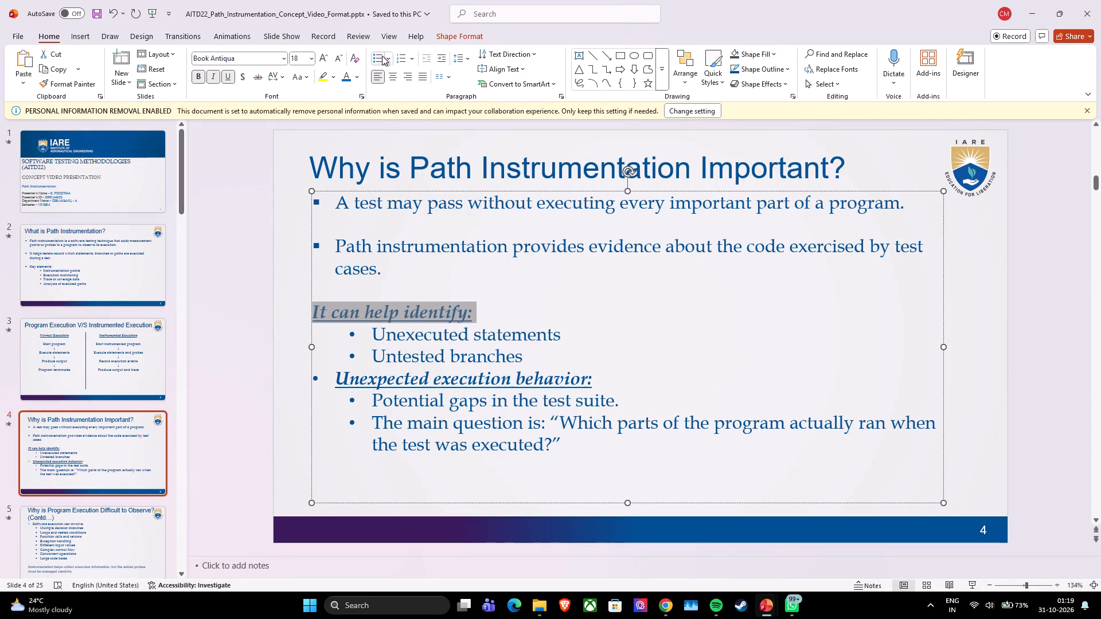
left_click(382, 56)
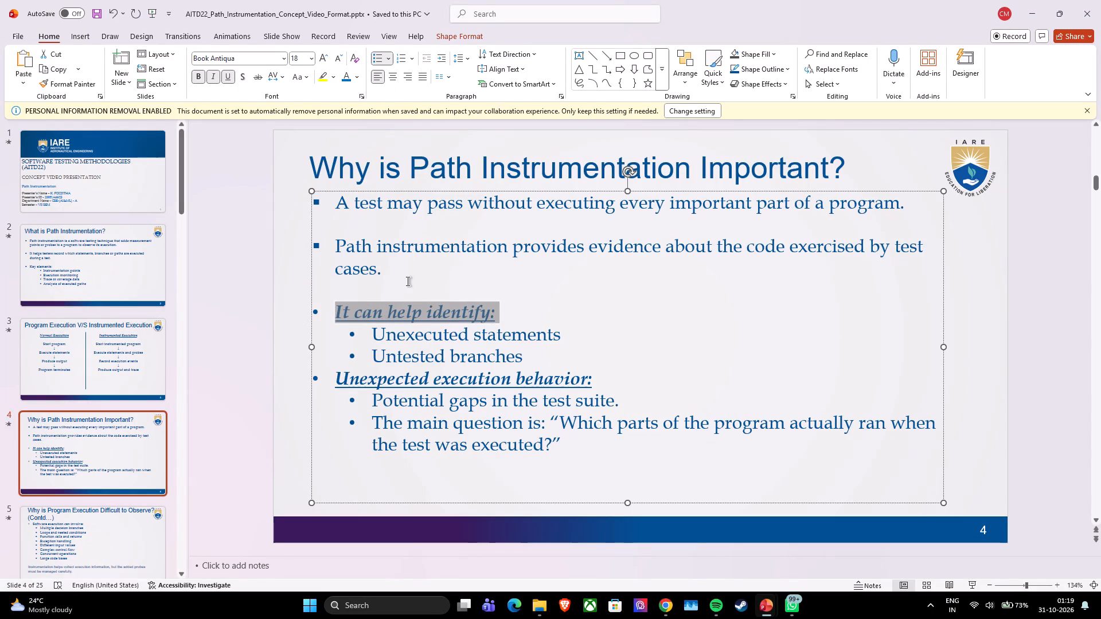
Change the bullets of the first two statements on slide 4 to round ones.
left_click_drag(395, 268, 329, 189)
double_click(374, 60)
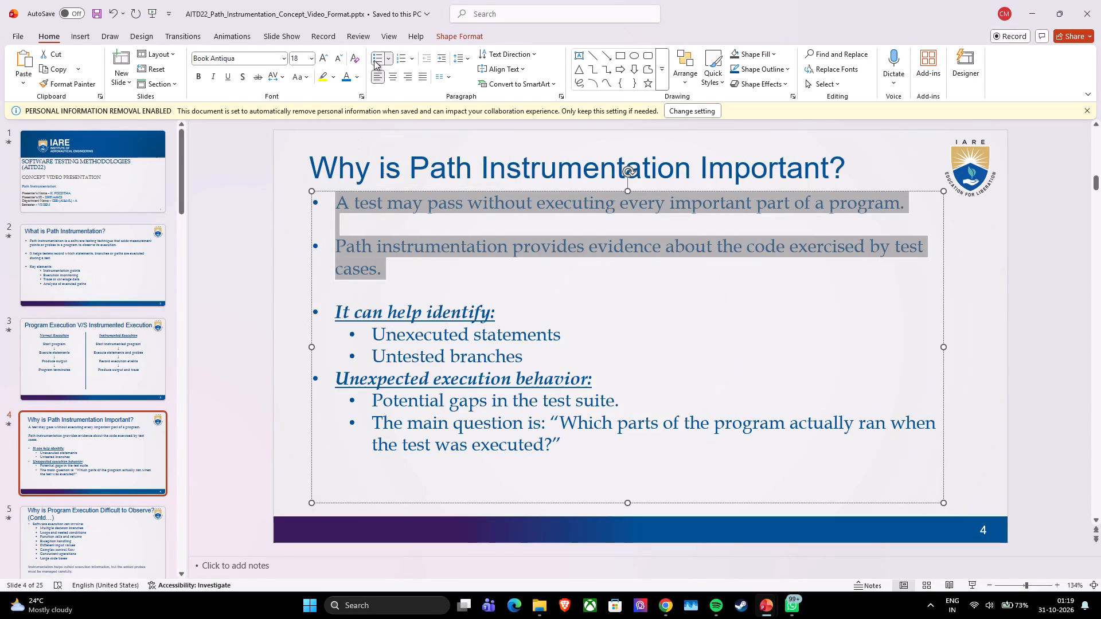
left_click(1021, 318)
Insert a blank line without a bullet between "Untested branches" and the "Unexpected execution behavior:" heading on slide 4.
key("alt+Tab")
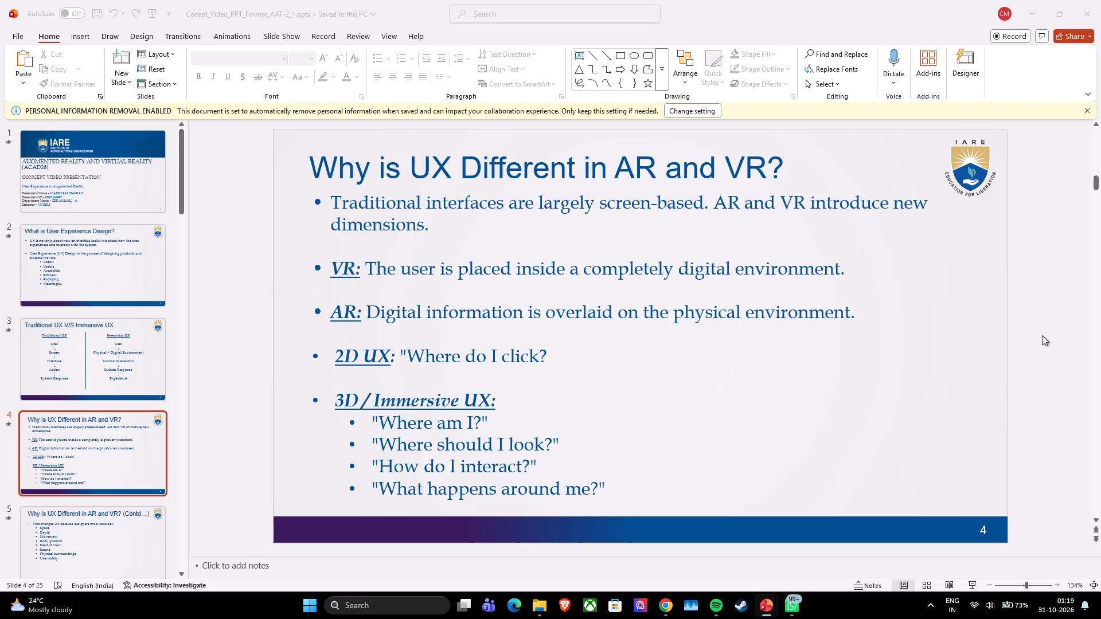
key("alt+Tab")
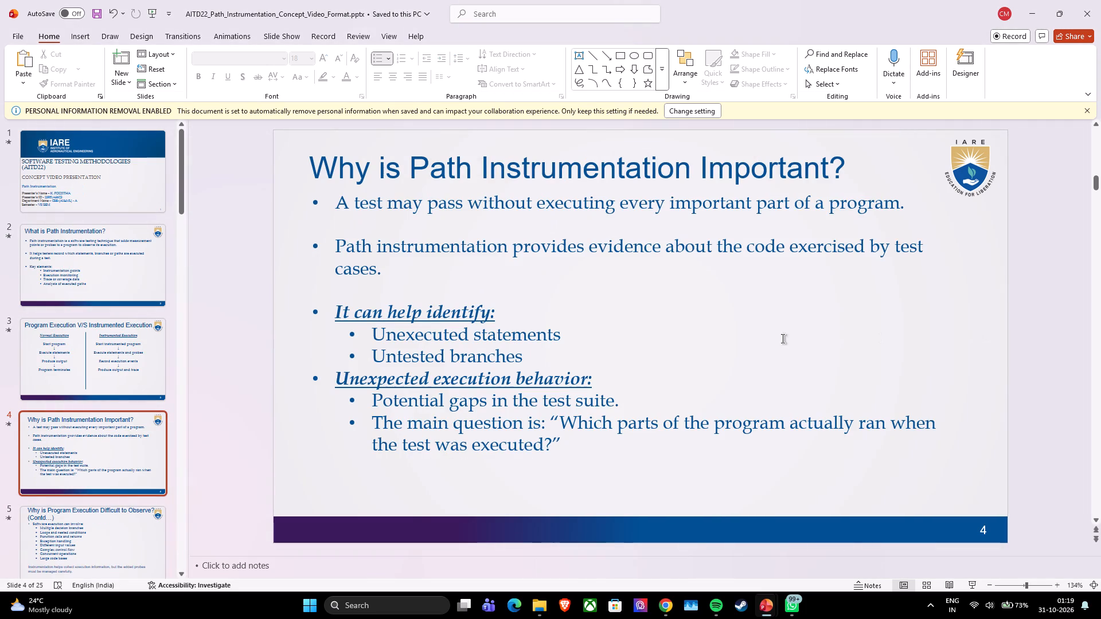
left_click(587, 346)
key("Return")
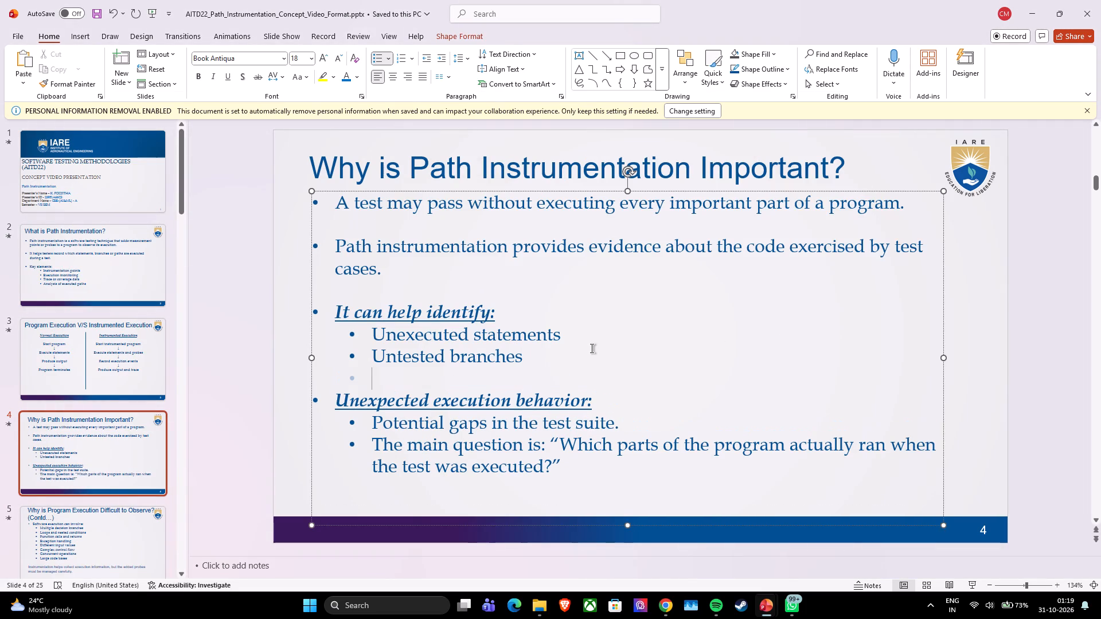
key("BackSpace")
key("BackSpace")
key("Return")
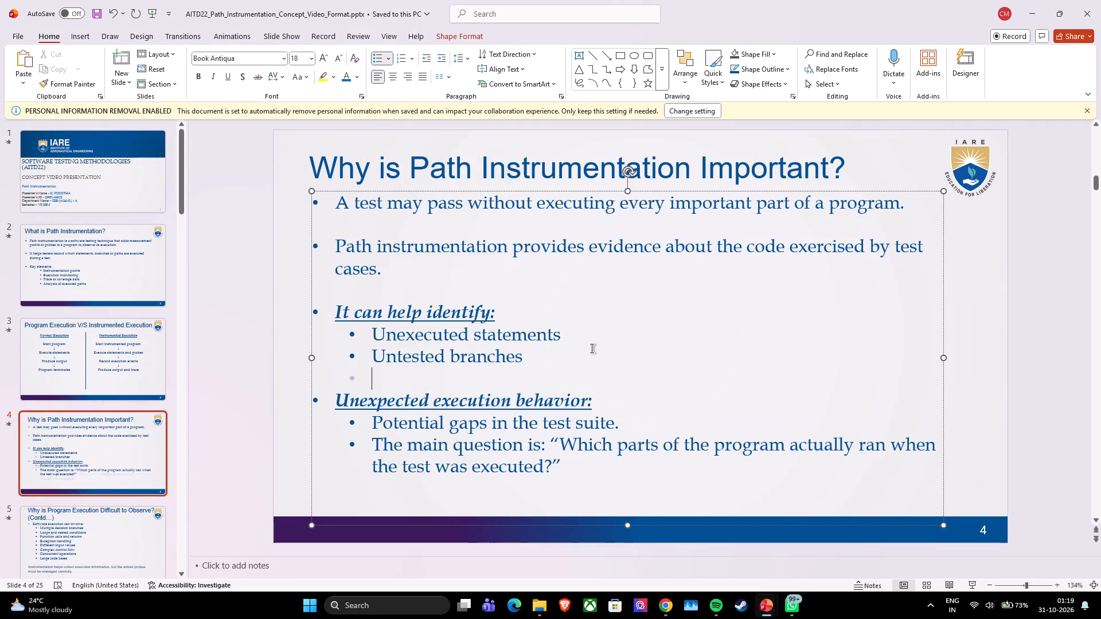
key("BackSpace")
left_click(1100, 355)
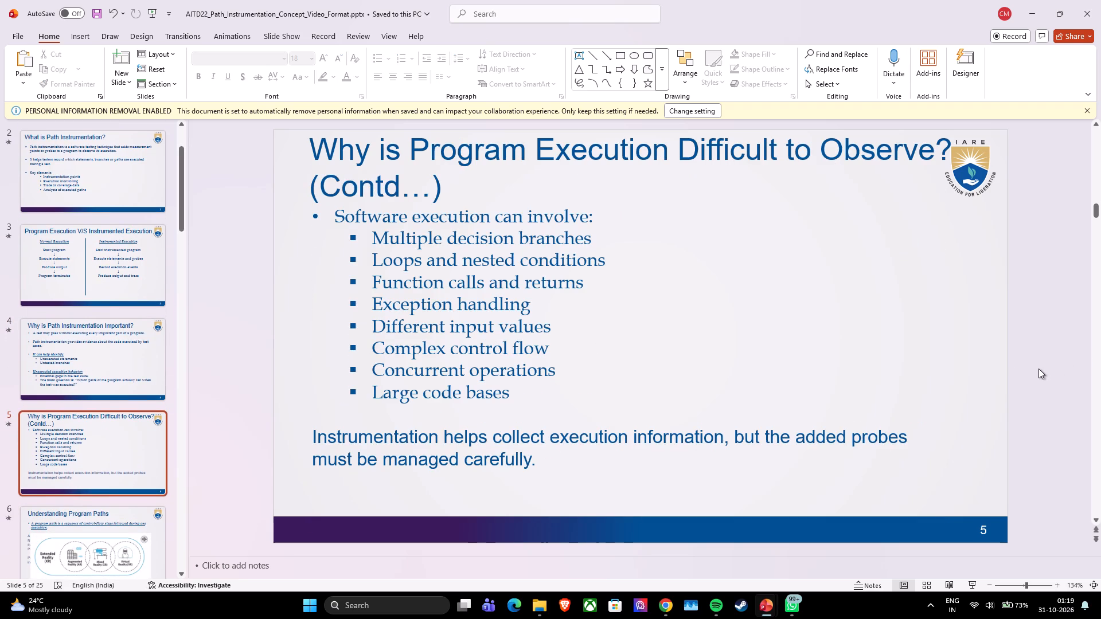
Compare slides 4 and 5 with the same slides of the Cocept_Video_PPT_Format_AAT-2_1 presentation, checking titles, bullets and spacing.
key("Up")
key("alt+Tab")
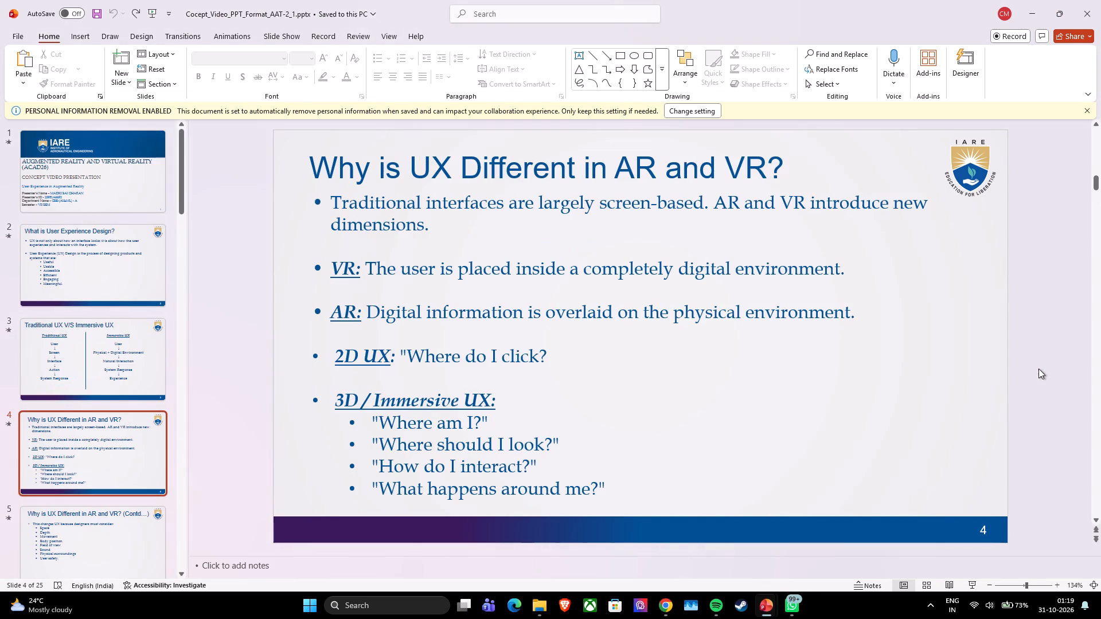
key("alt+Tab")
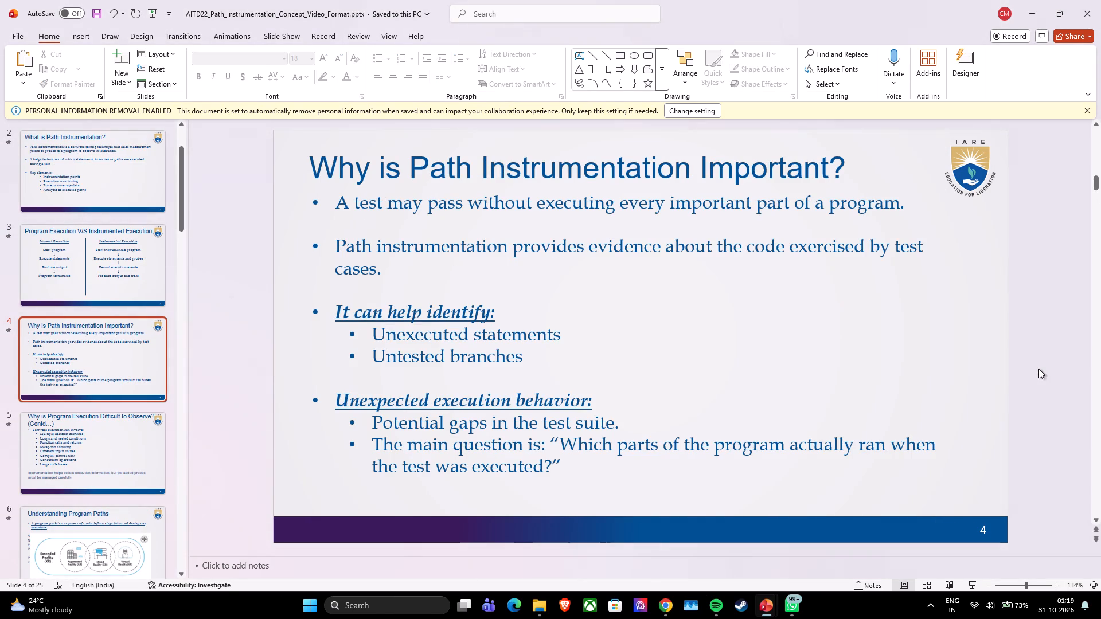
key("Down")
key("alt+Tab")
key("Down")
key("alt+Tab")
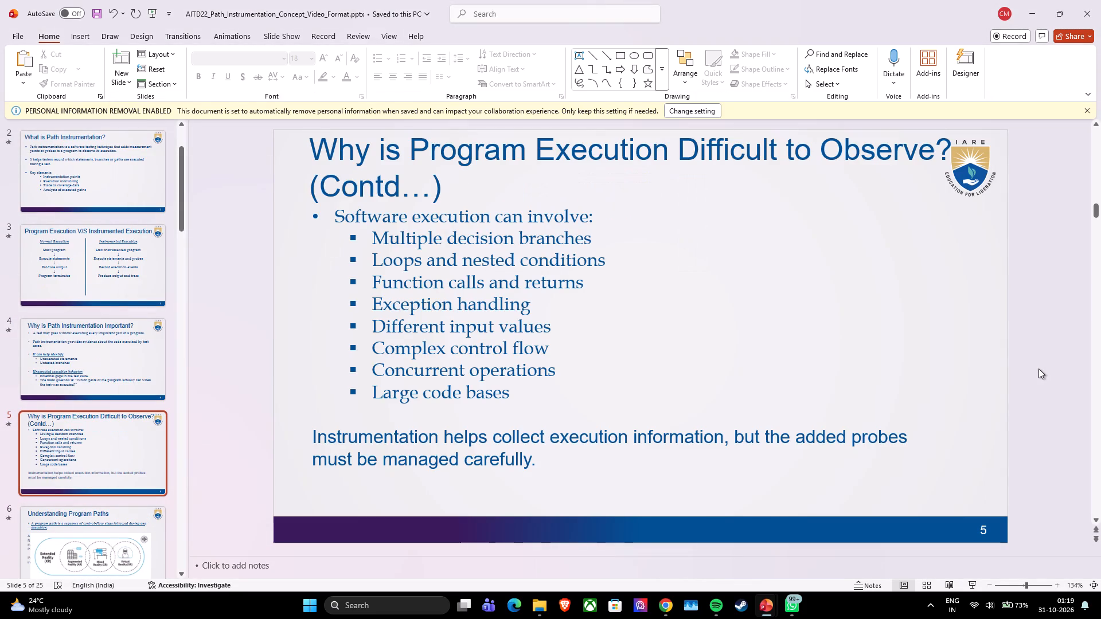
key("alt+Tab")
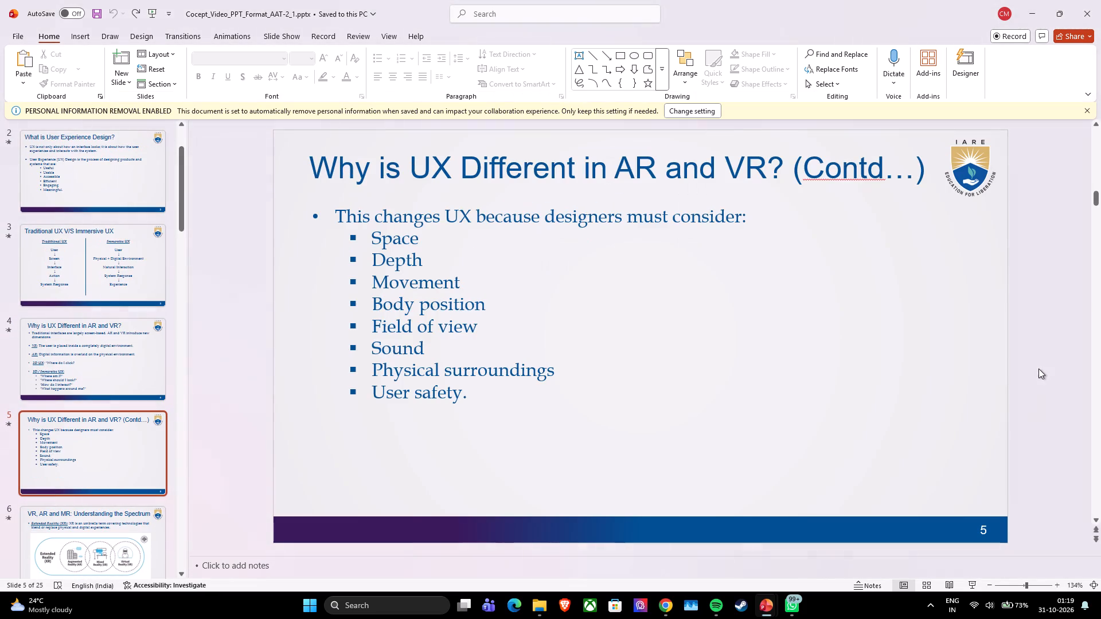
key("alt+Tab")
key("Up")
key("Down")
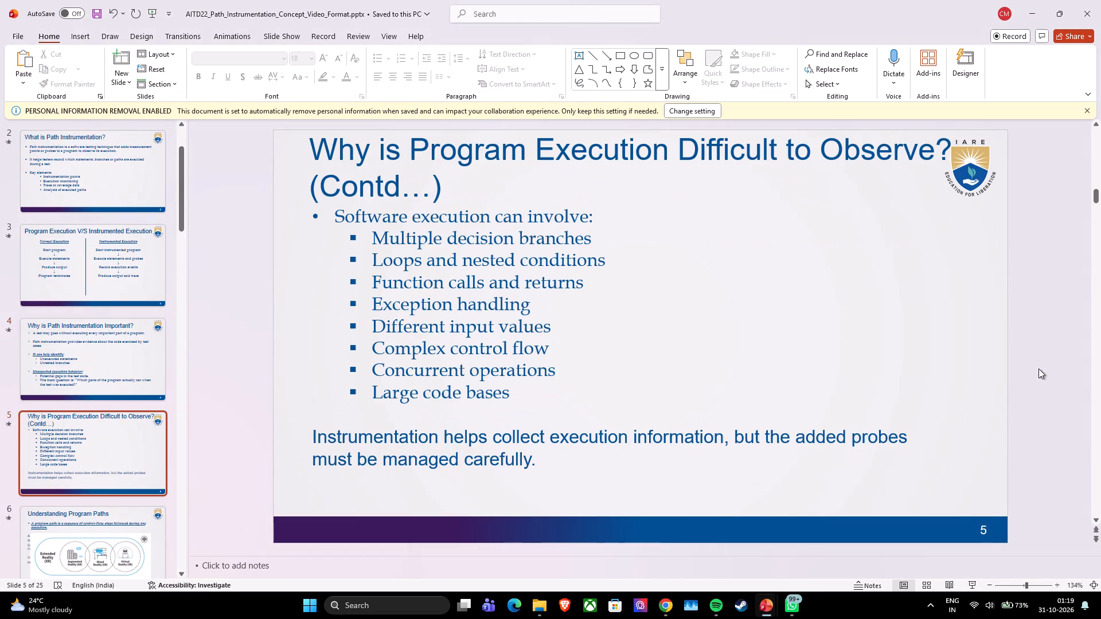
key("alt+Tab")
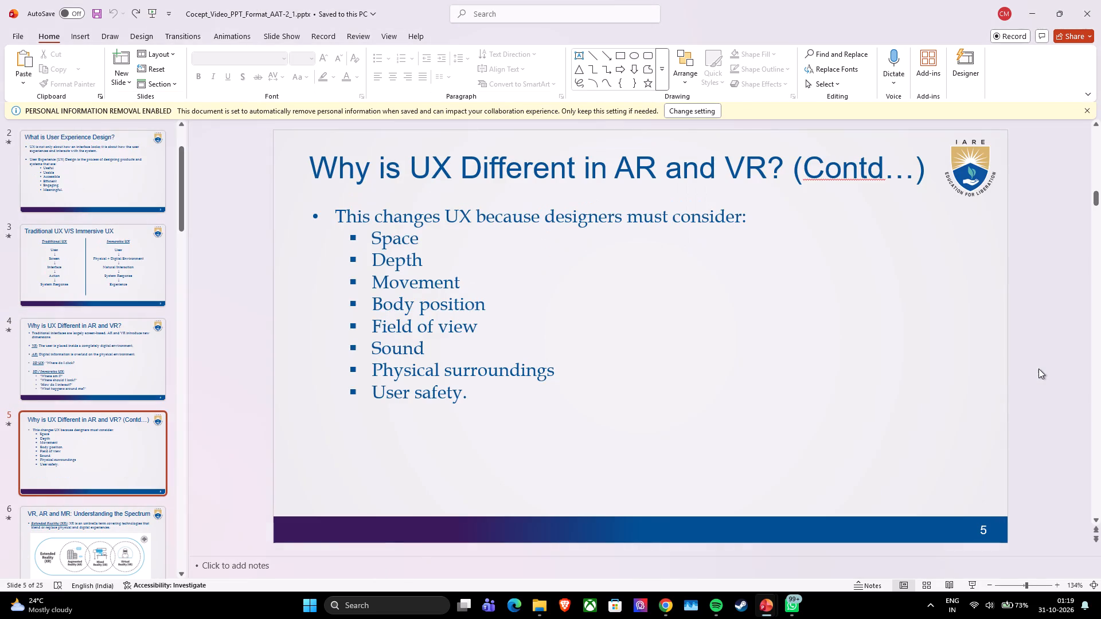
key("Up")
key("Down")
key("alt+Tab")
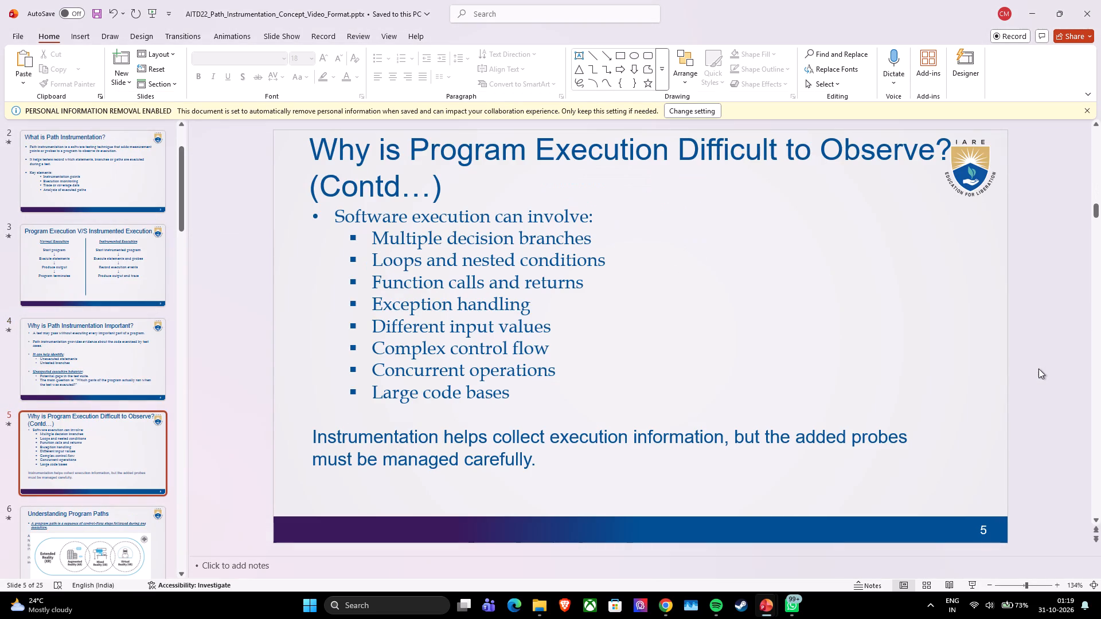
key("Up")
key("Down")
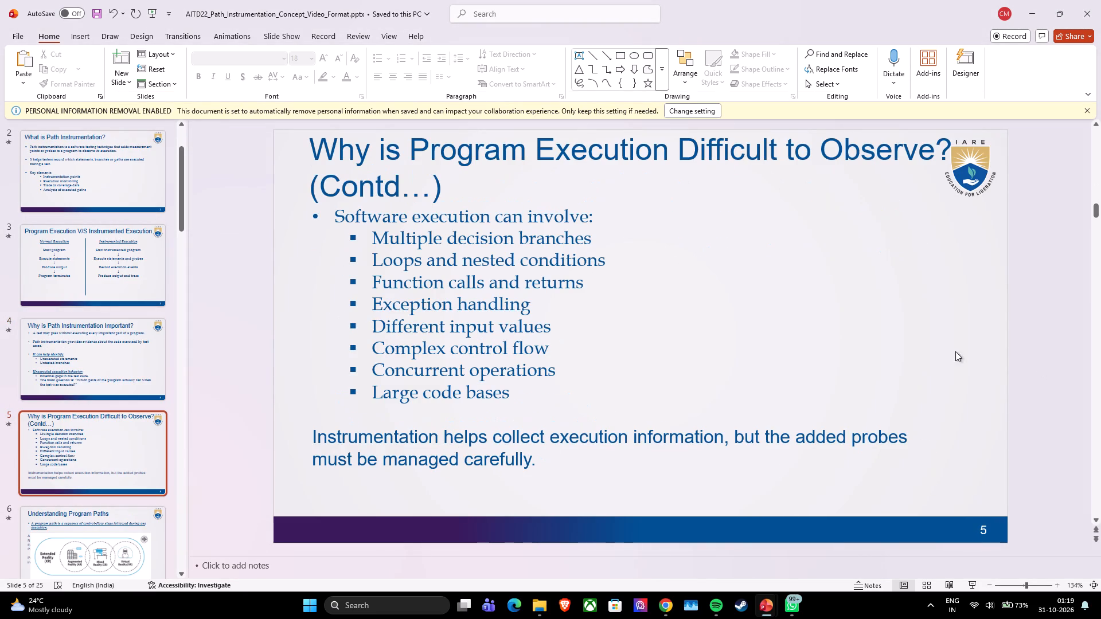
Remove "(Contd…)" from slide 5's title and shift the title box slightly away from the college logo.
left_click(470, 185)
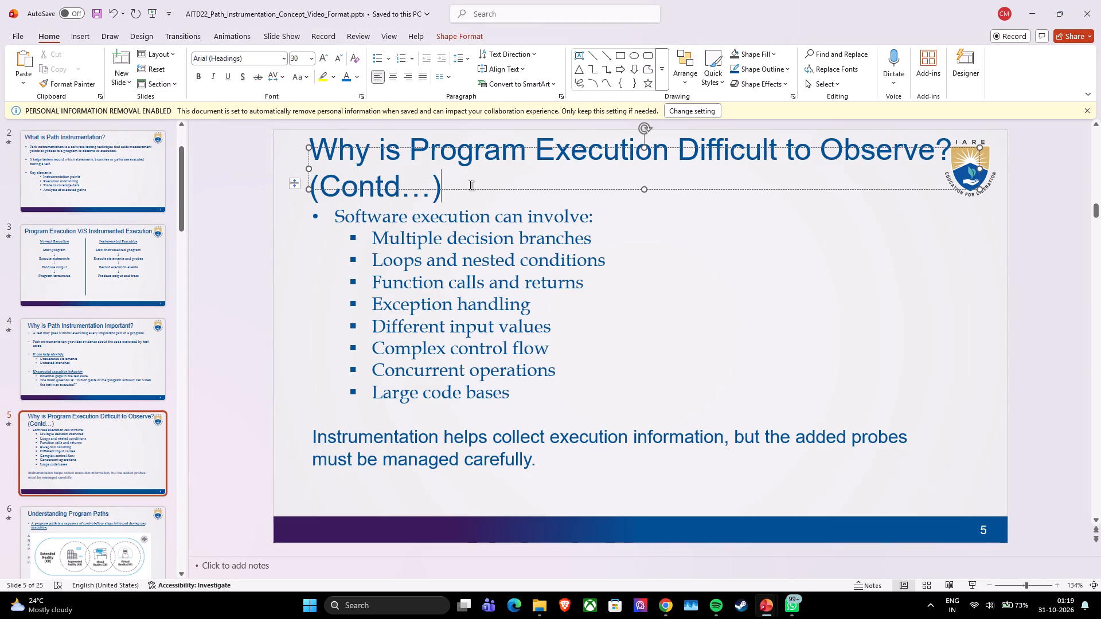
key("ctrl+shift+Left")
key("ctrl+shift+Left")
key("ctrl+shift+Left")
key("BackSpace")
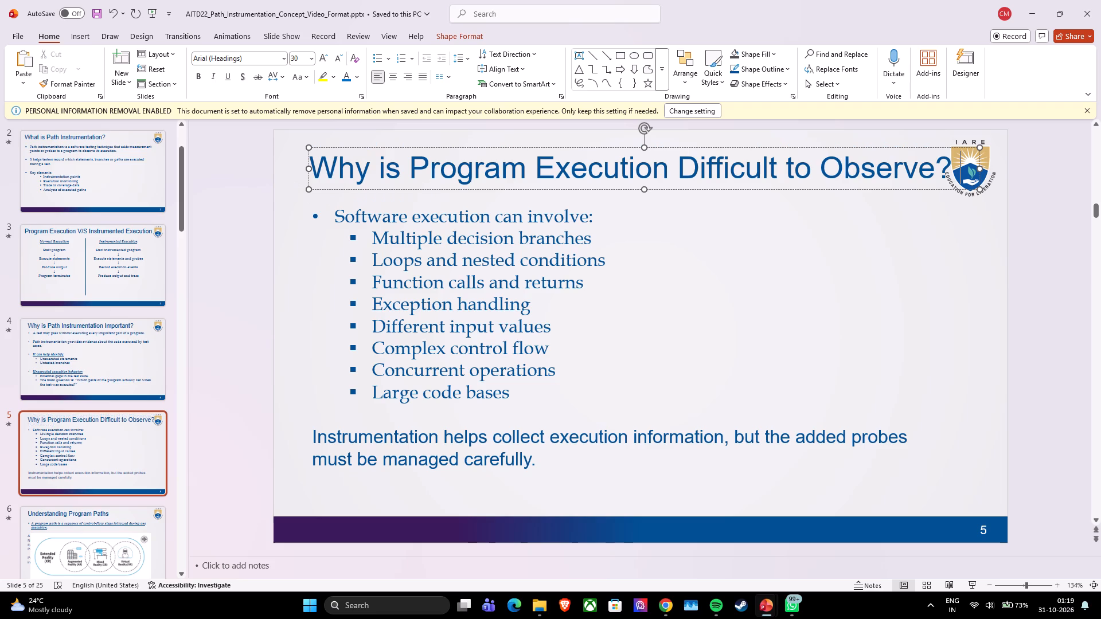
left_click_drag(361, 191, 353, 192)
left_click(1021, 286)
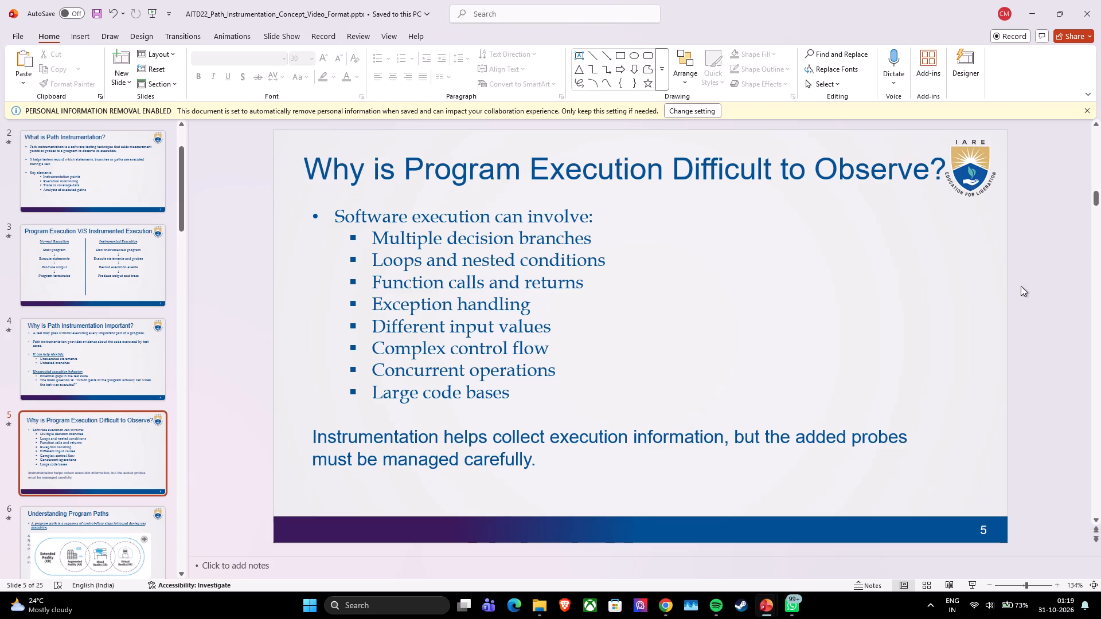
Delete the closing statement beginning "Instrumentation helps collect execution information" from slide 5, matching the format presentation's slide 5.
key("alt+Tab")
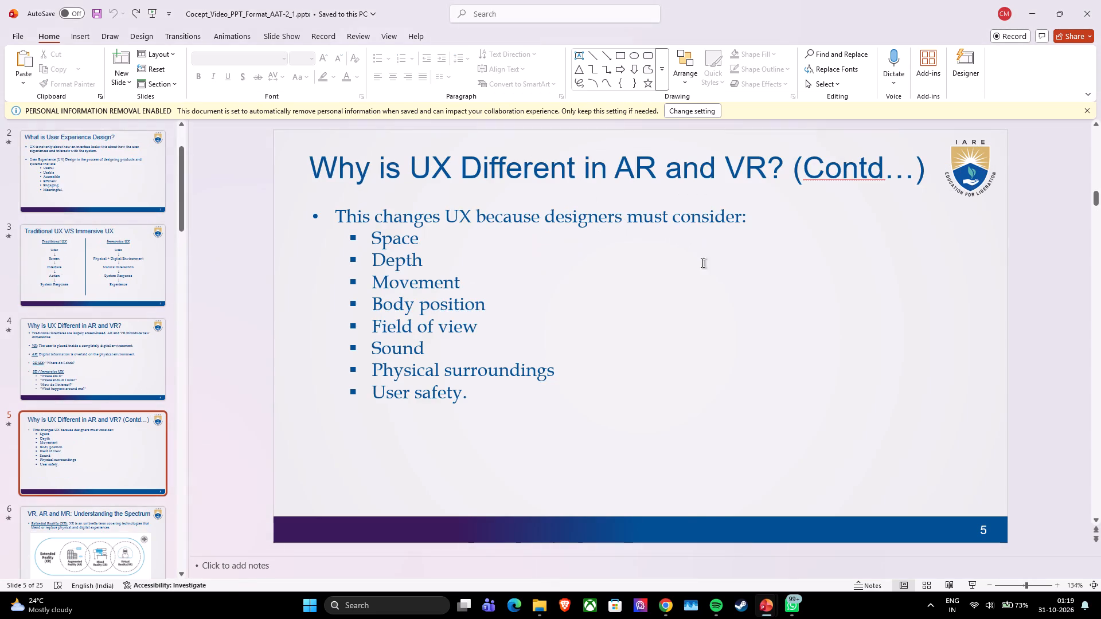
key("alt+Tab")
left_click(636, 473)
left_click(549, 449)
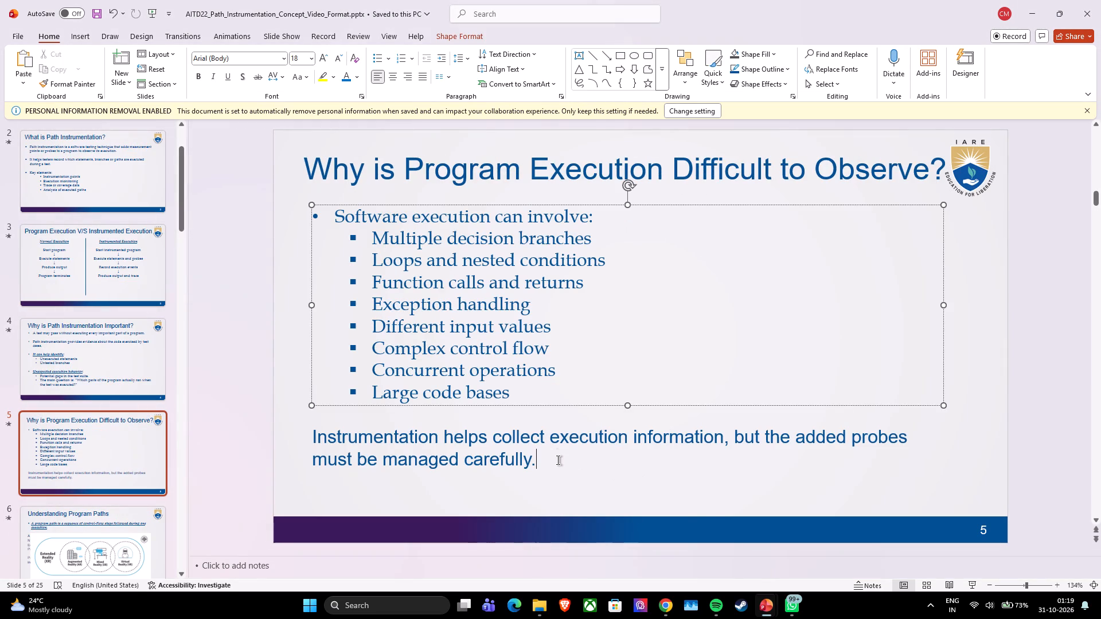
key("ctrl+shift+Up")
key("BackSpace")
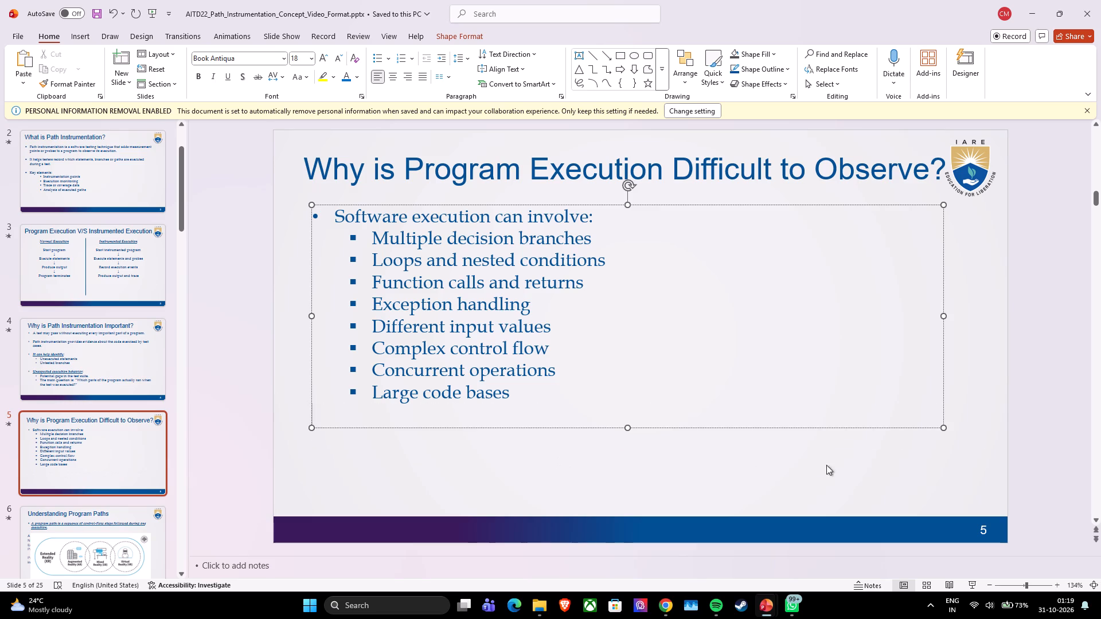
left_click(1057, 435)
Delete the Extended Reality (XR) picture covering the text on slide 6.
key("Down")
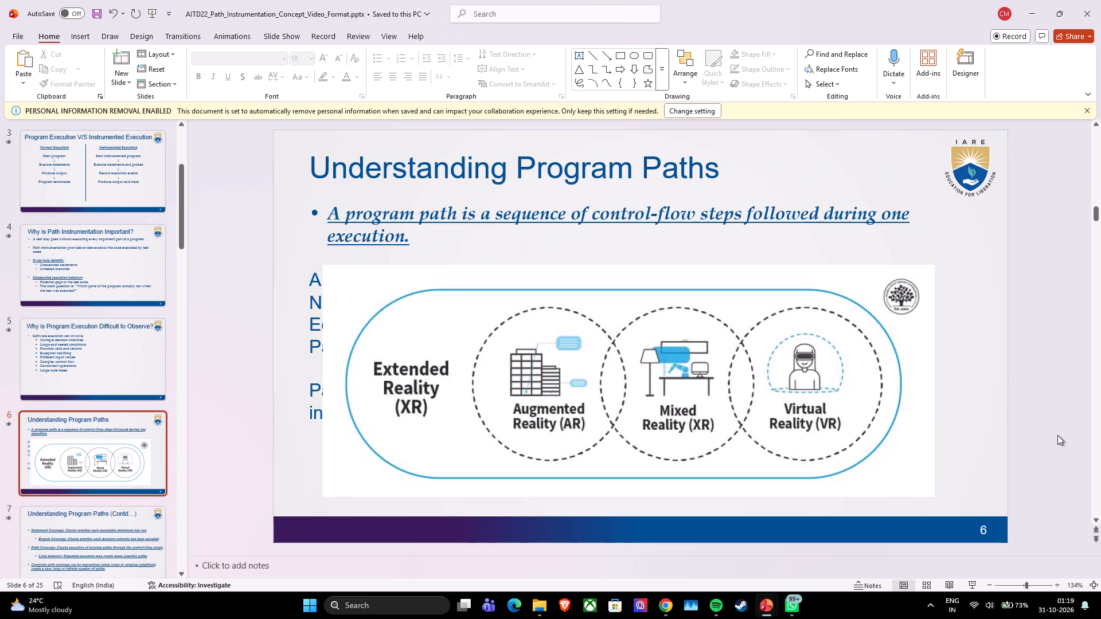
left_click(634, 383)
key("Delete")
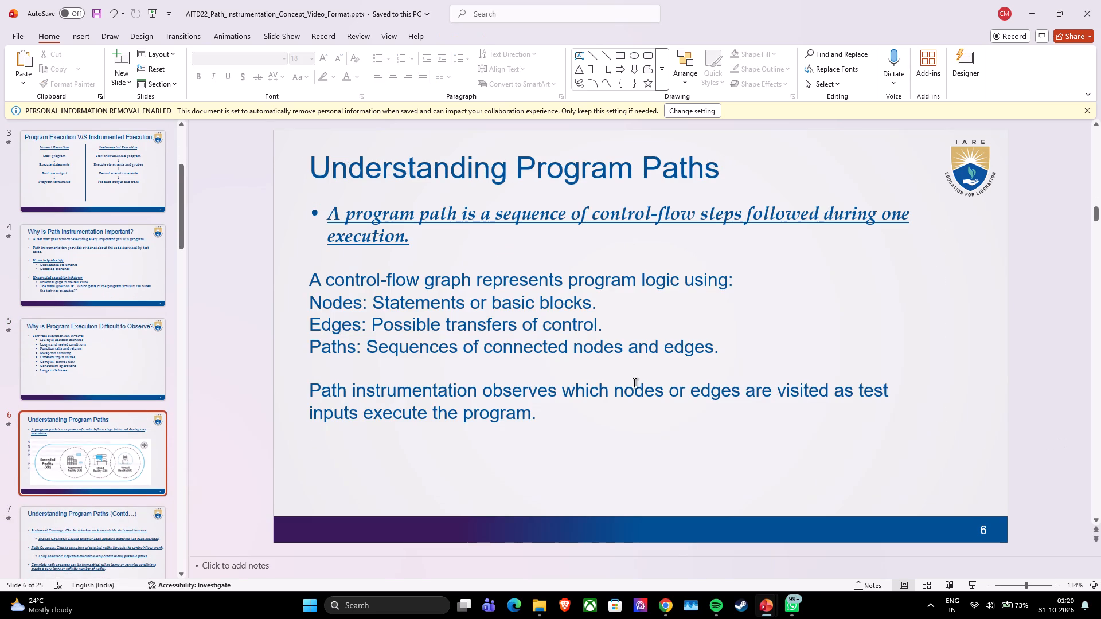
Remove the italic, underline and bold formatting from slide 6's first statement about a program path, and check the format presentation's slide 6.
left_click(424, 229)
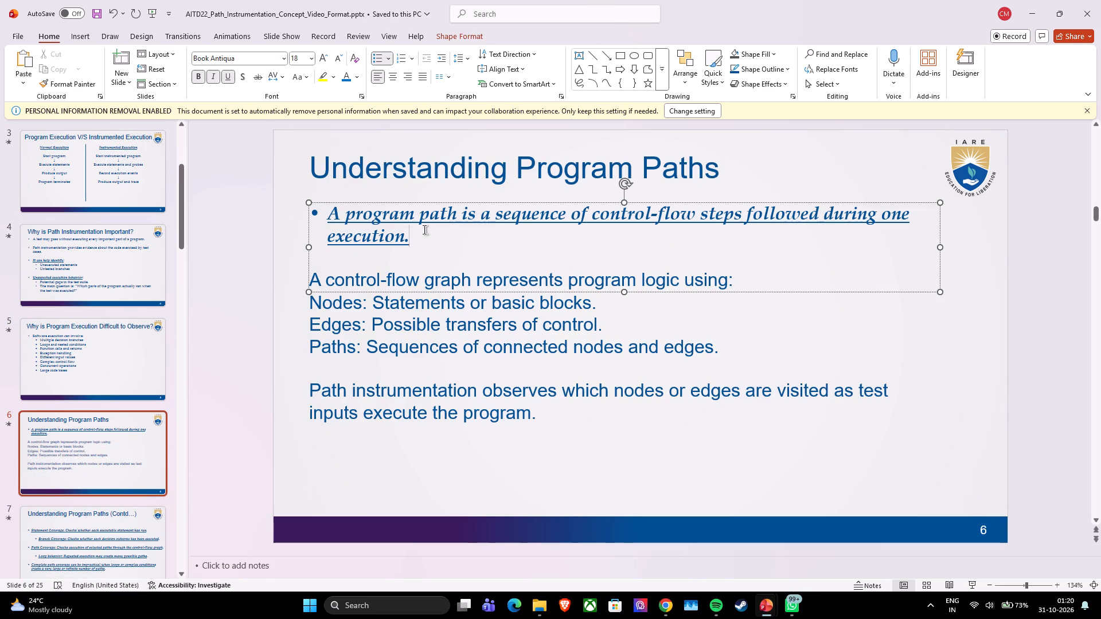
key("ctrl+shift+Up")
key("ctrl+i")
key("ctrl+u")
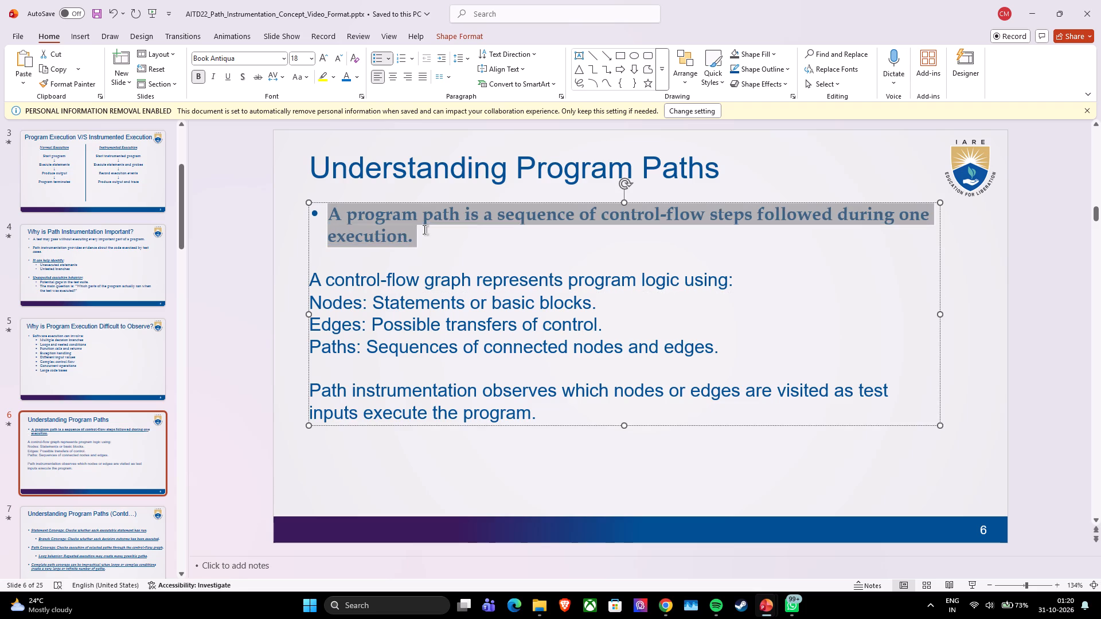
key("ctrl+b")
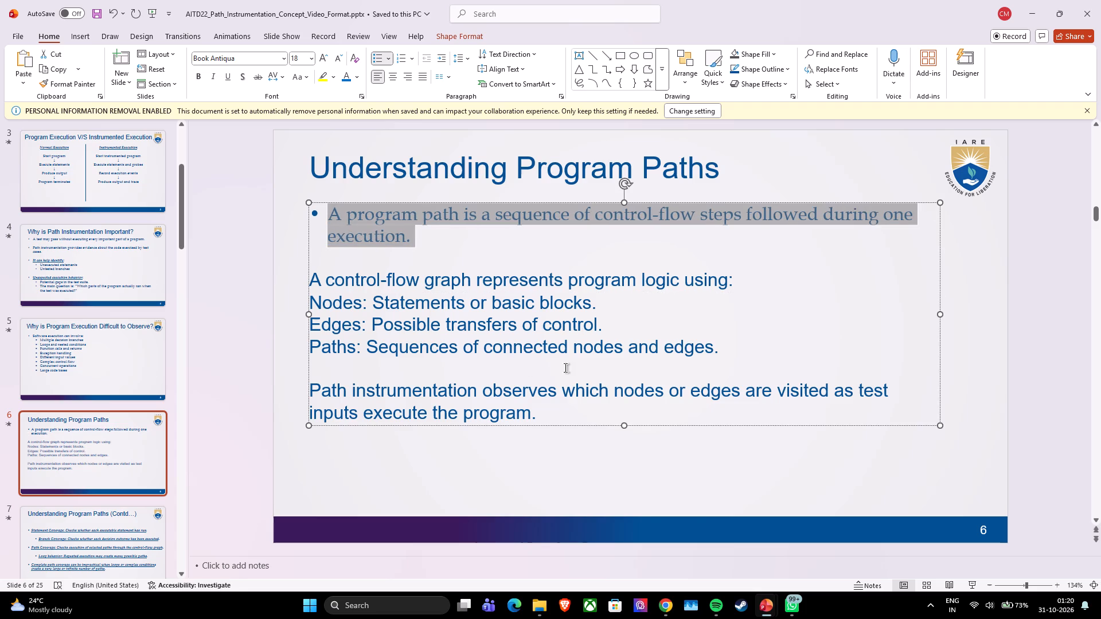
key("alt+Tab")
key("Down")
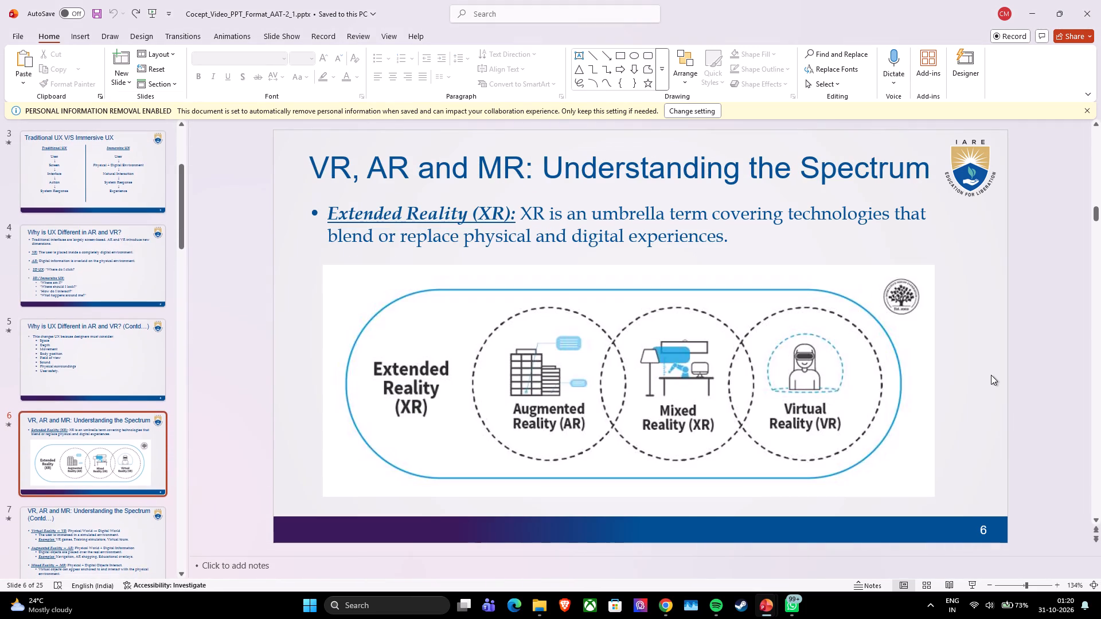
key("alt+Tab")
left_click(1034, 364)
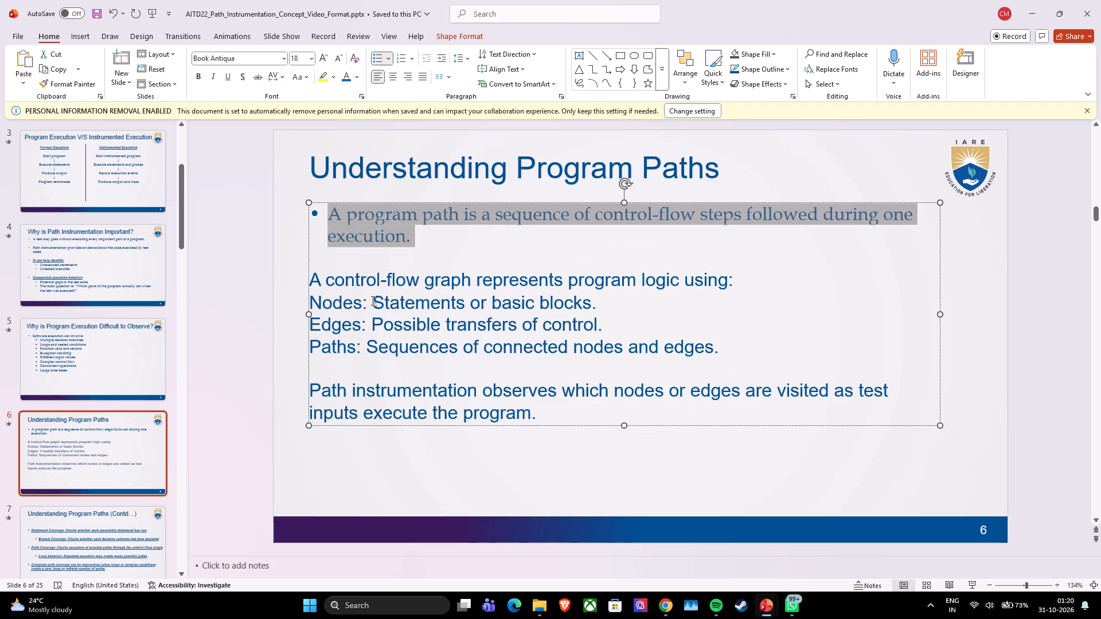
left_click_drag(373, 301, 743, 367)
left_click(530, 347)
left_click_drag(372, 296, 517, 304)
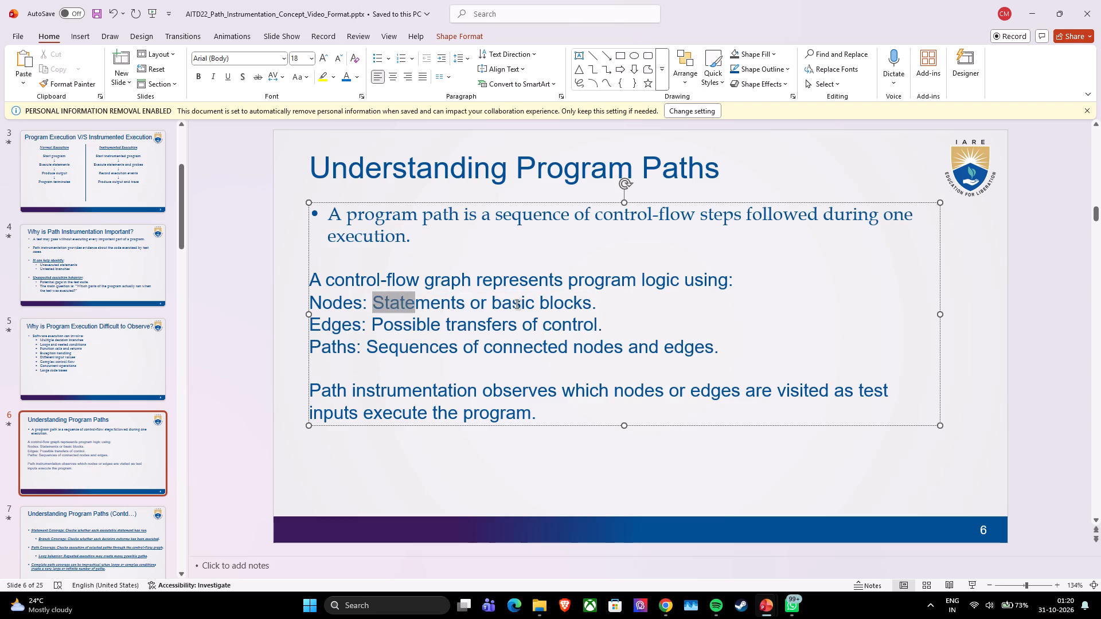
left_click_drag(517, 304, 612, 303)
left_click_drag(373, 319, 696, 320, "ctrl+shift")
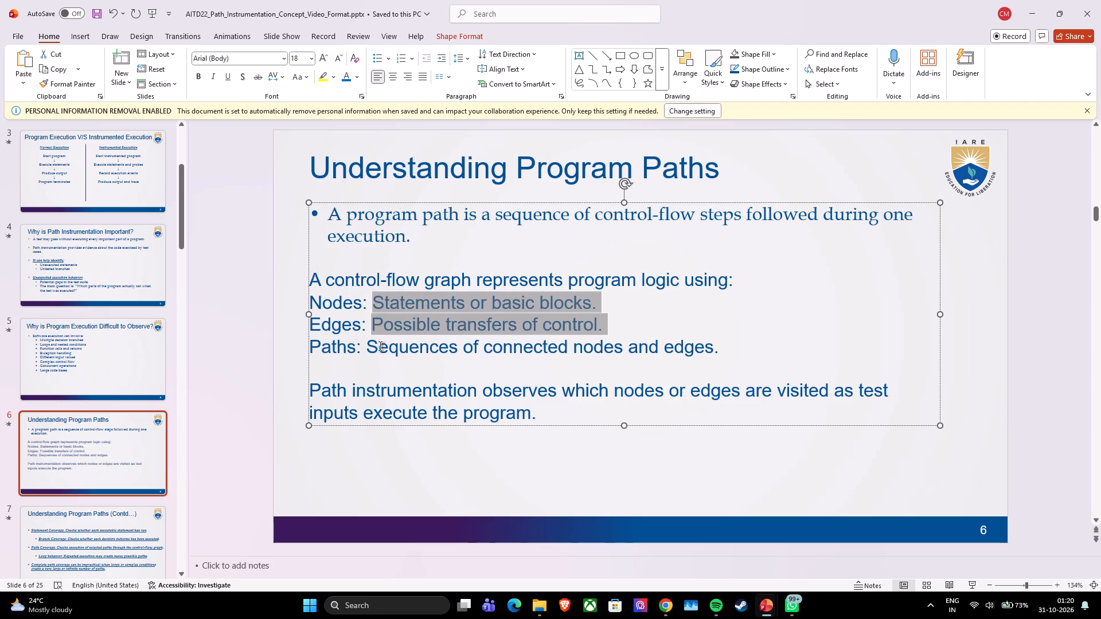
Set the font of all the body text on slide 6 to Book Antiqua.
left_click(397, 352)
key("ctrl+a")
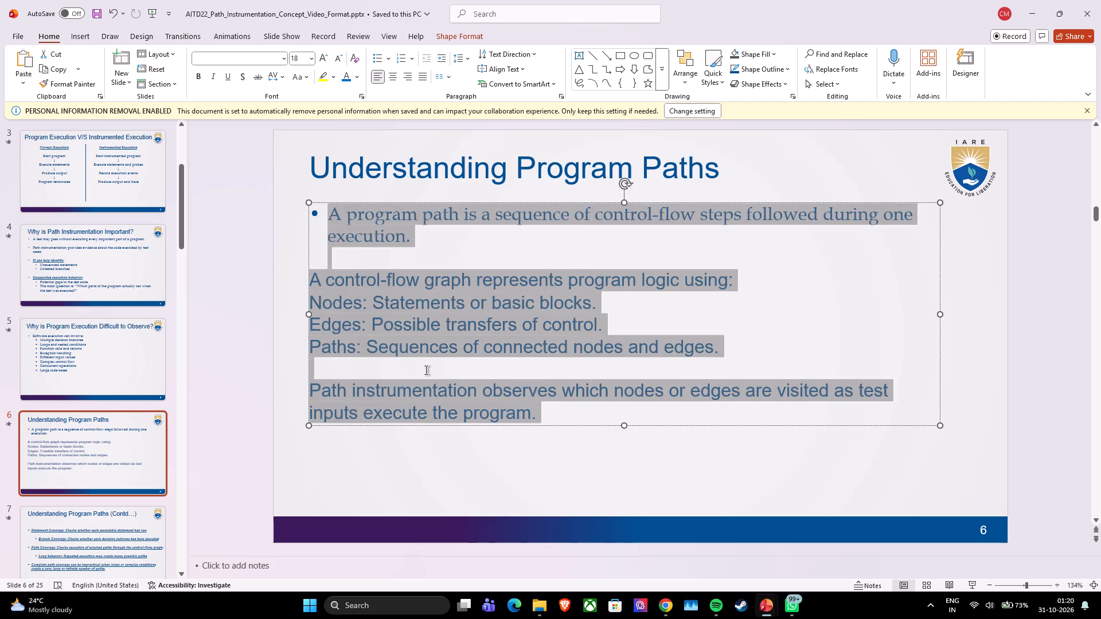
right_click(426, 370)
left_click(371, 369)
key("ctrl+a")
right_click(371, 368)
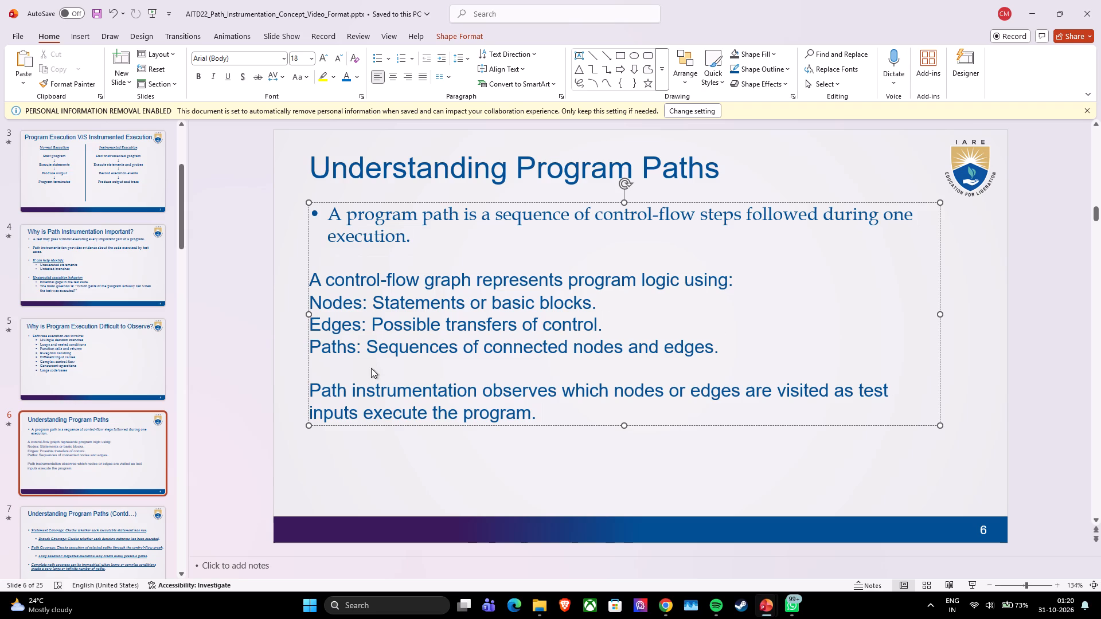
left_click(356, 351)
key("ctrl+a")
right_click(340, 287)
left_click(377, 242)
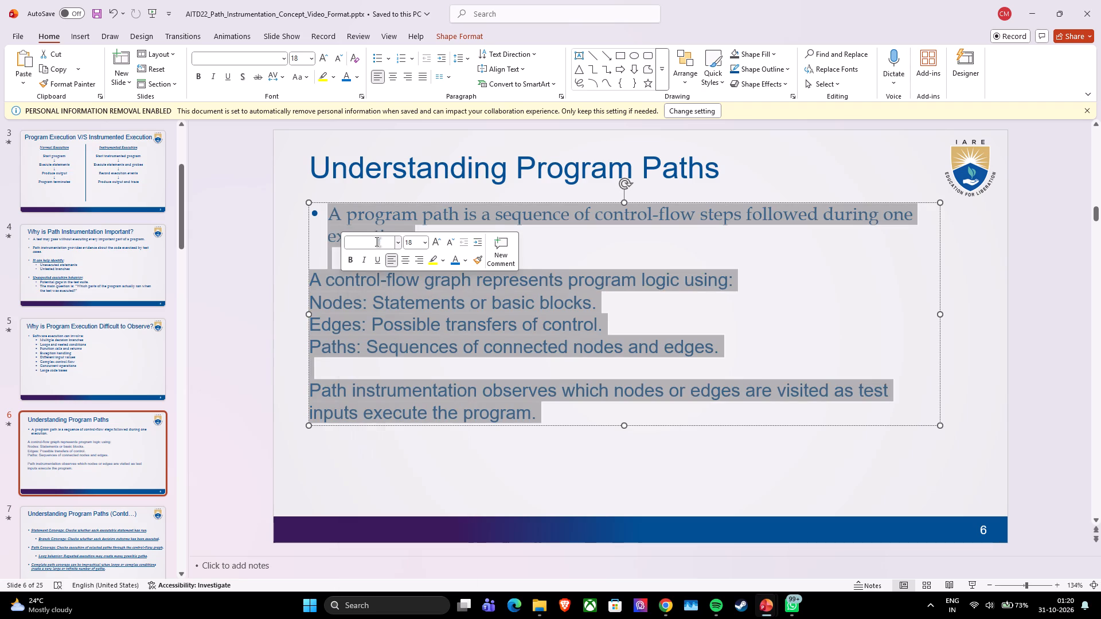
type("boo")
key("Return")
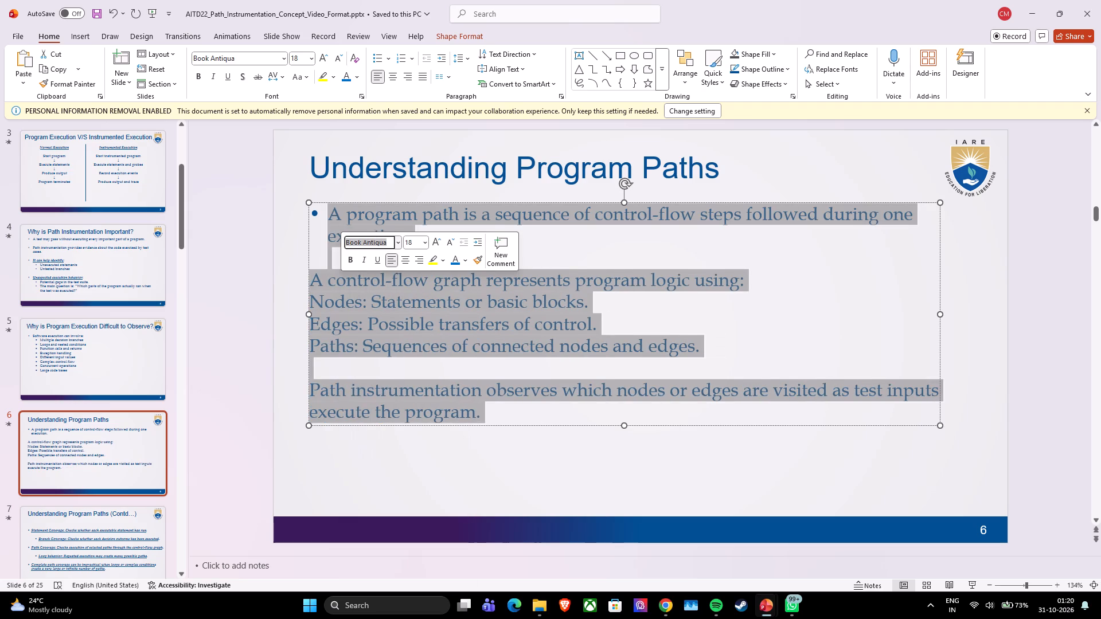
left_click(438, 322)
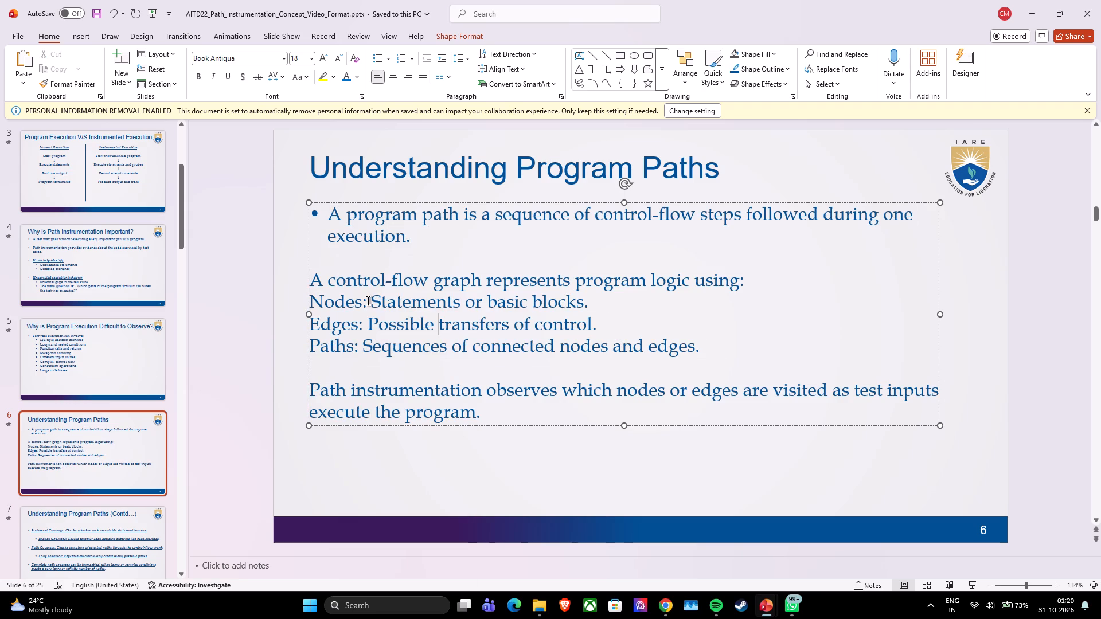
Add bullets to the Nodes, Edges and Paths lines on slide 6.
left_click_drag(313, 279, 581, 283)
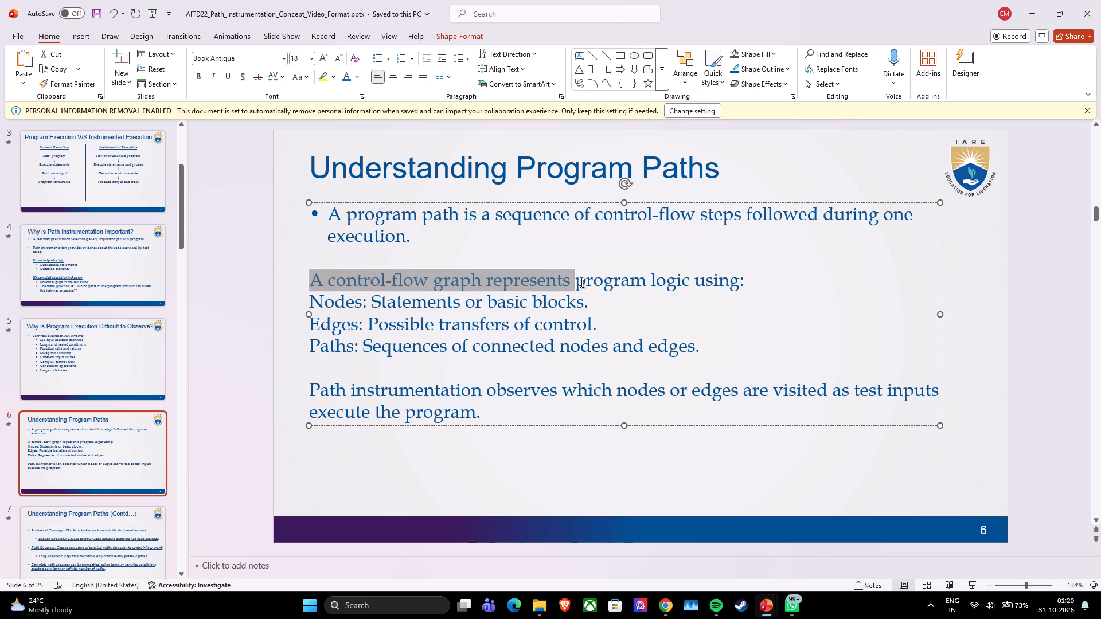
left_click_drag(581, 283, 764, 281)
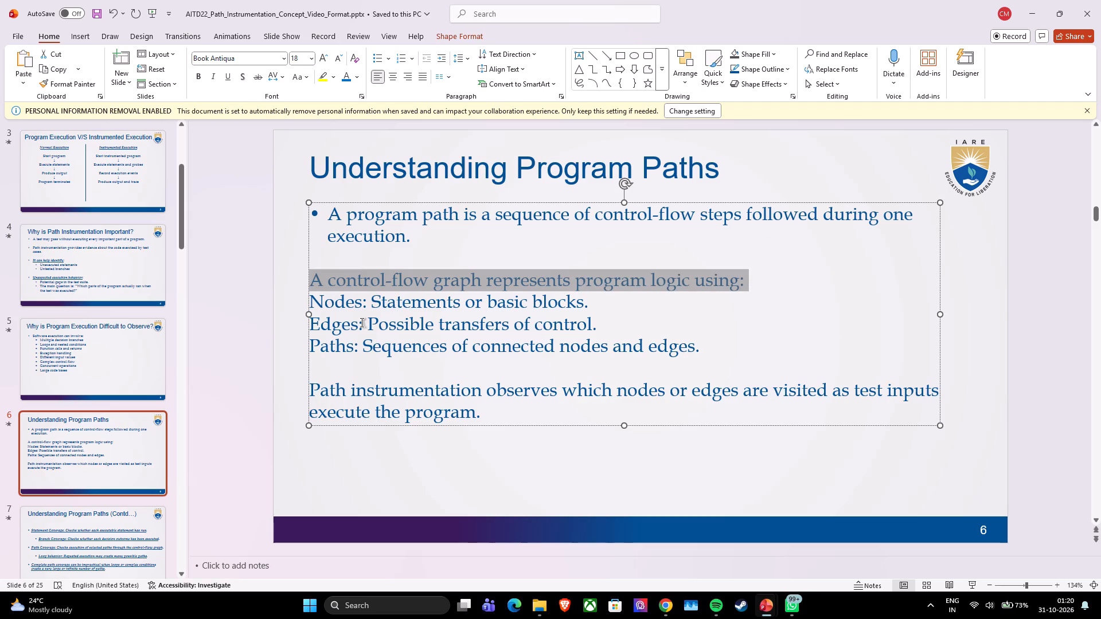
left_click(354, 320)
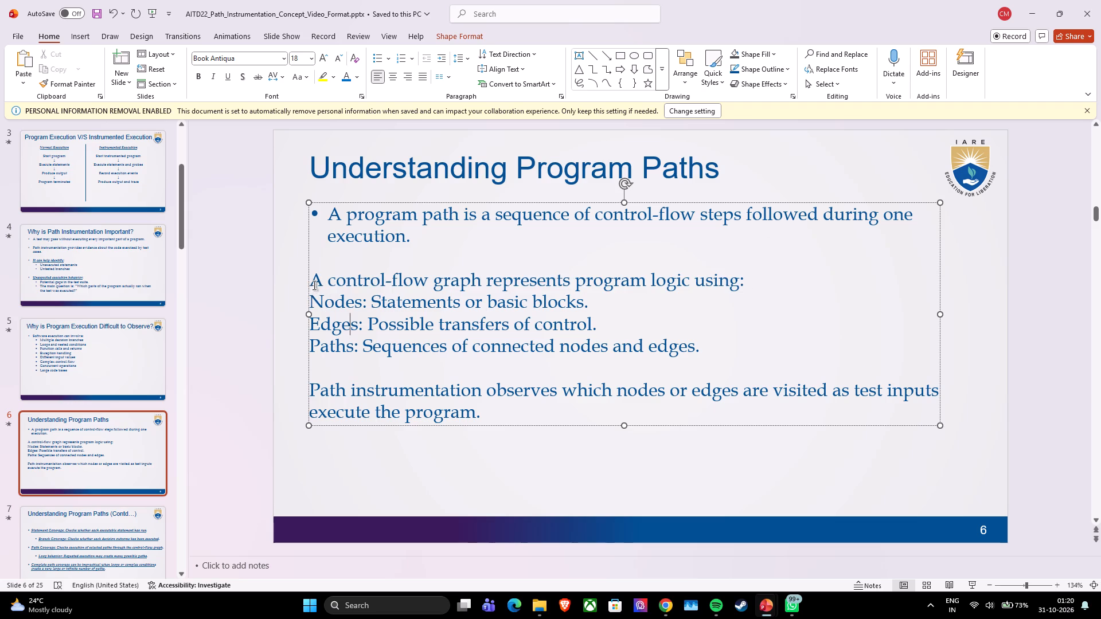
left_click_drag(313, 297, 710, 347)
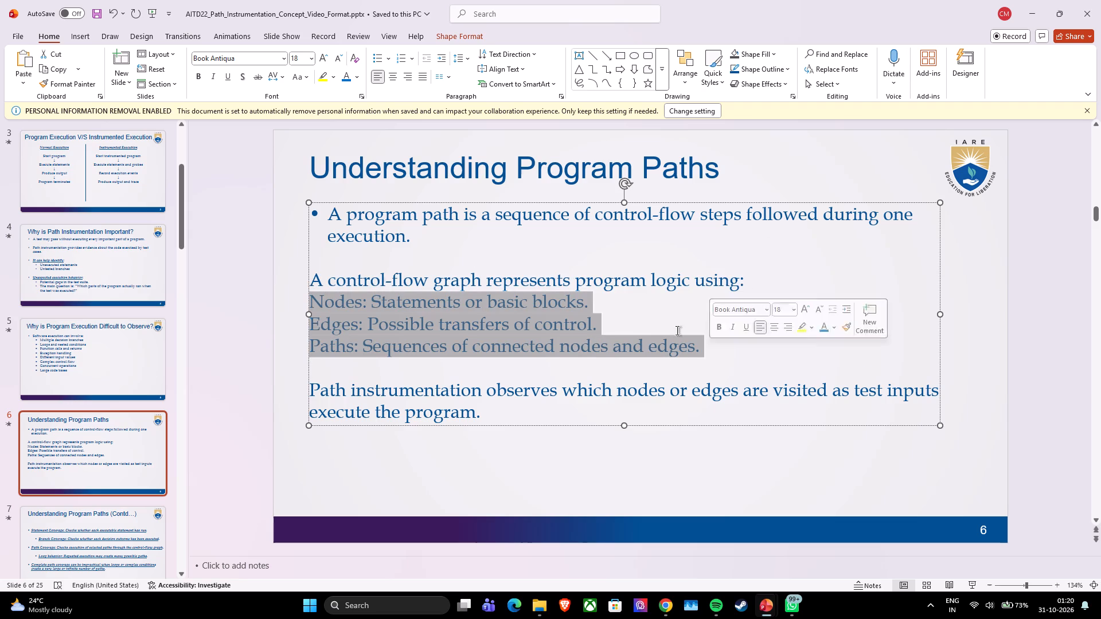
left_click(378, 52)
left_click(489, 328)
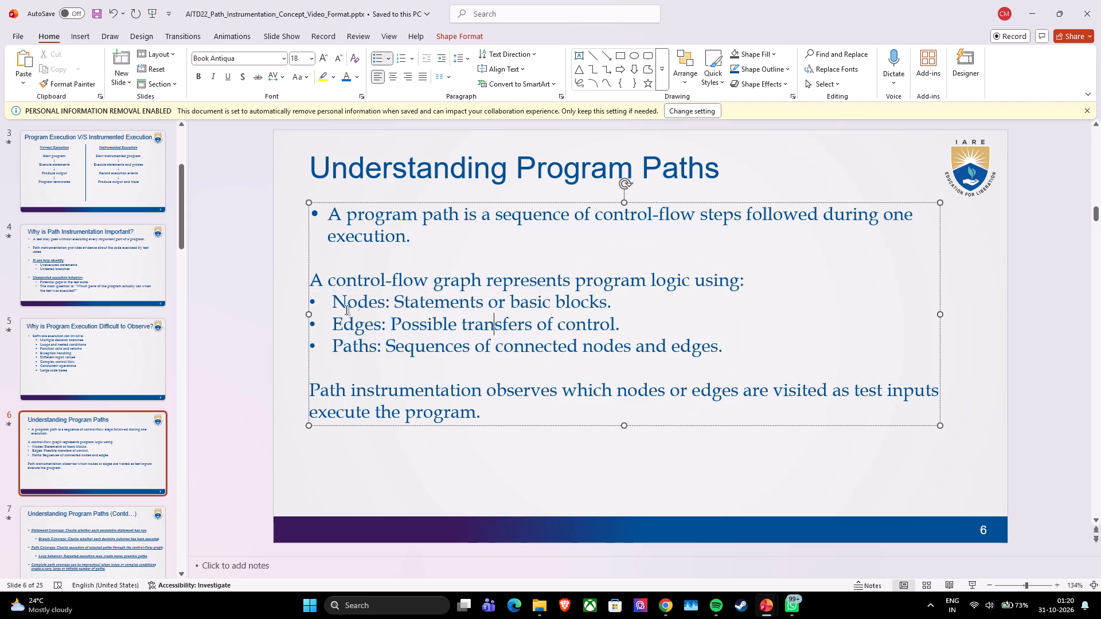
Bold the labels "Nodes:", "Edges:" and "Paths:" on slide 6, and compare the slide with the format presentation's slide 6.
left_click_drag(334, 300, 390, 306)
left_click_drag(335, 321, 391, 326, "ctrl+shift")
left_click_drag(333, 346, 366, 349, "ctrl+shift")
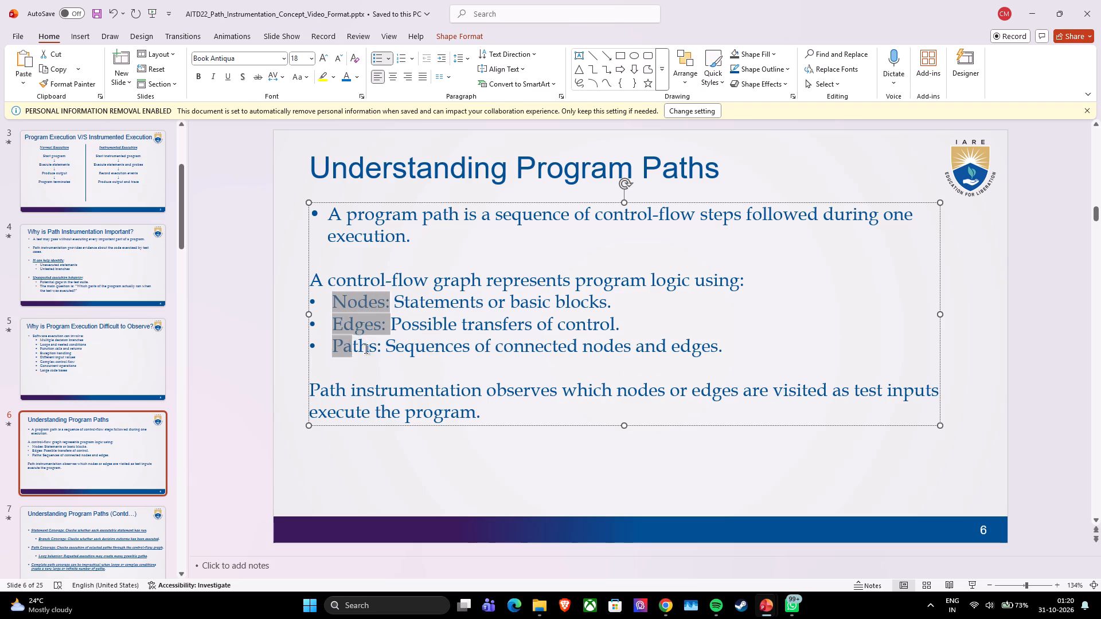
left_click_drag(366, 349, 380, 350, "ctrl+shift")
key("ctrl+b")
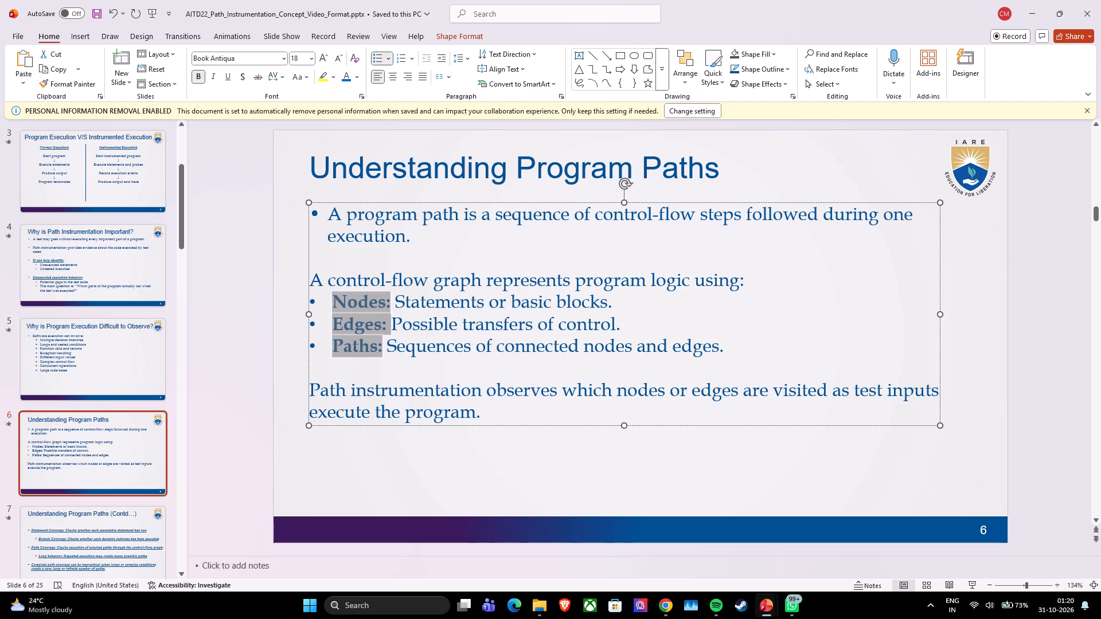
left_click(522, 411)
key("alt+Tab")
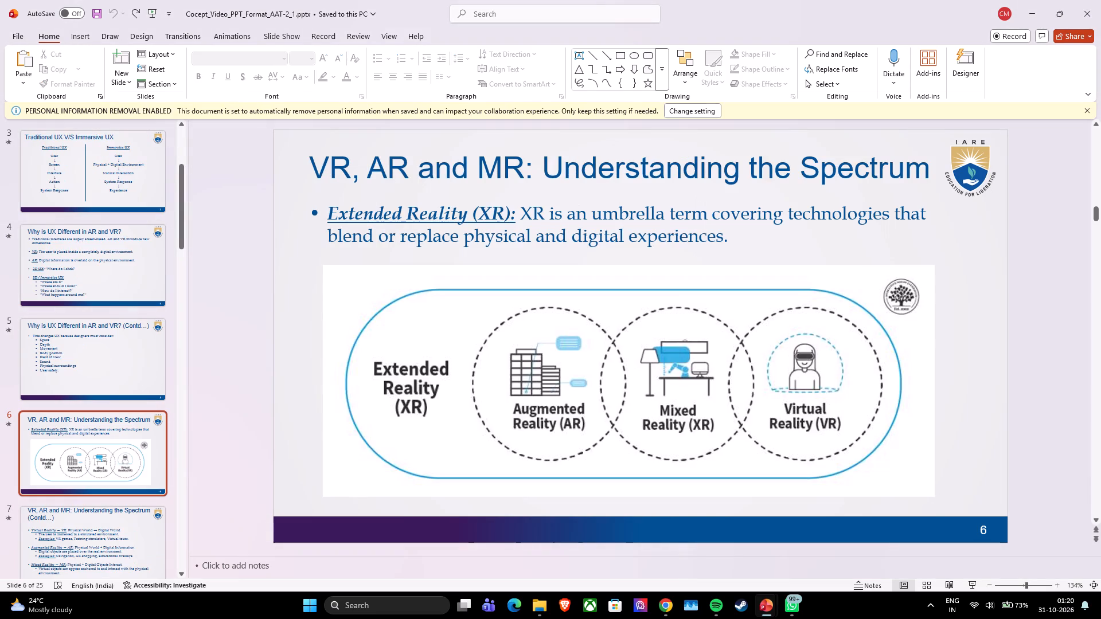
key("alt+Tab")
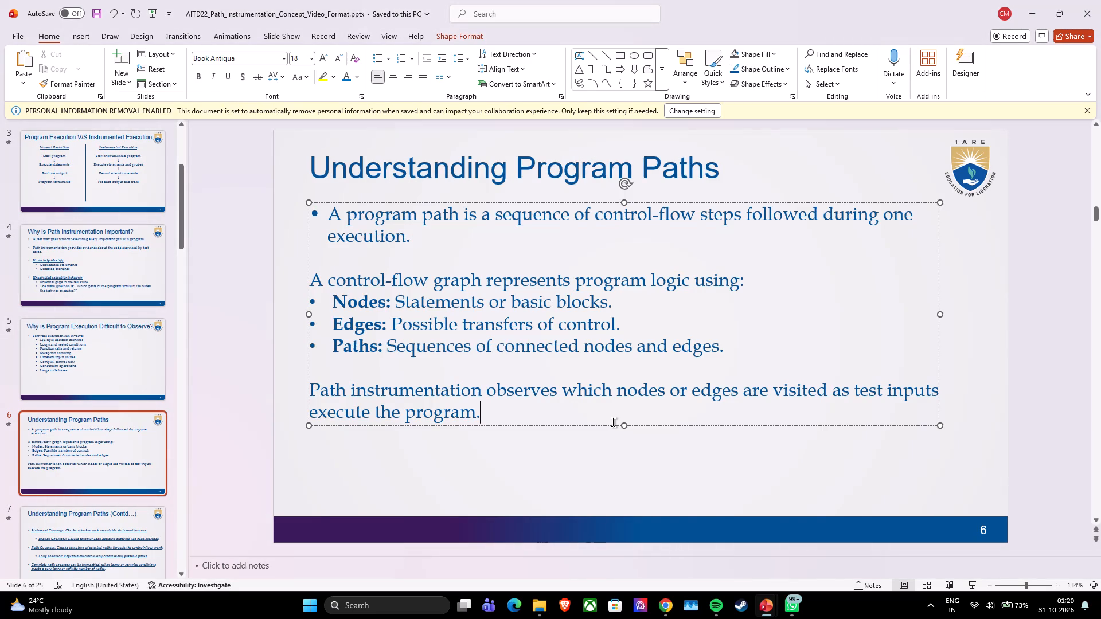
key("alt+Tab")
key("alt+Tab")
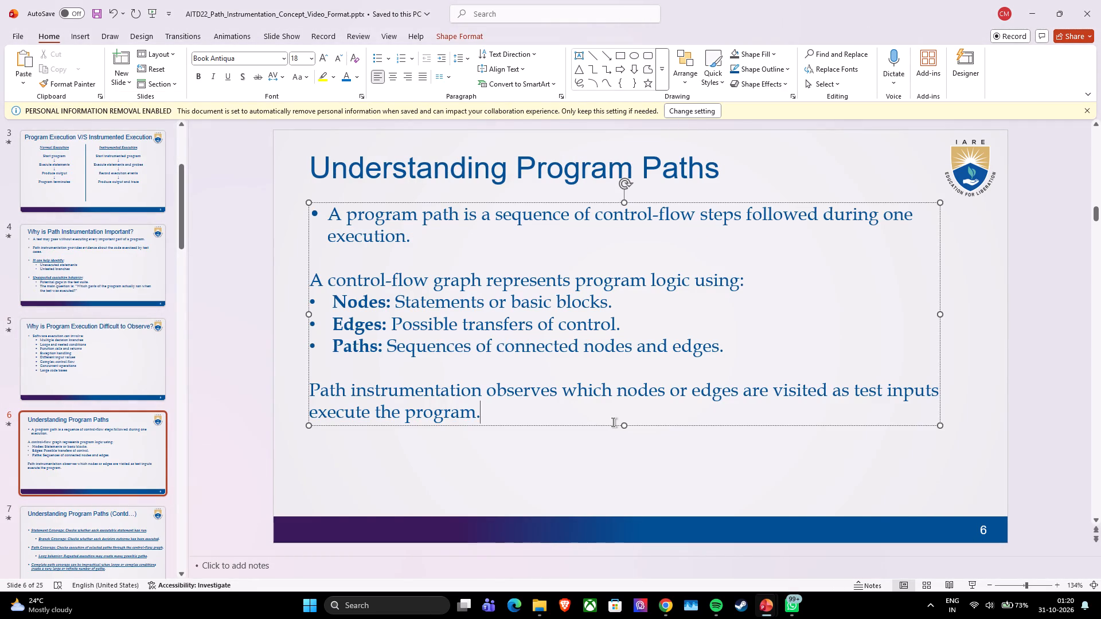
Remove the italic and bold formatting from slide 7's four descriptions after the labels and from the closing statement on complete path coverage.
left_click(1041, 403)
key("Down")
key("alt+Tab")
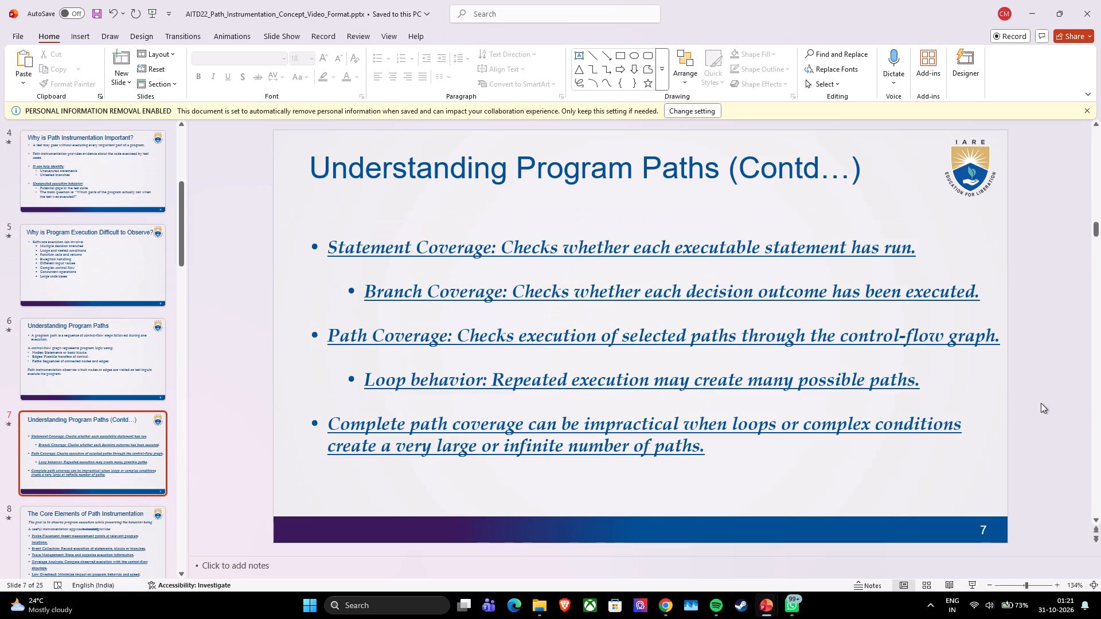
key("Down")
key("alt+Tab")
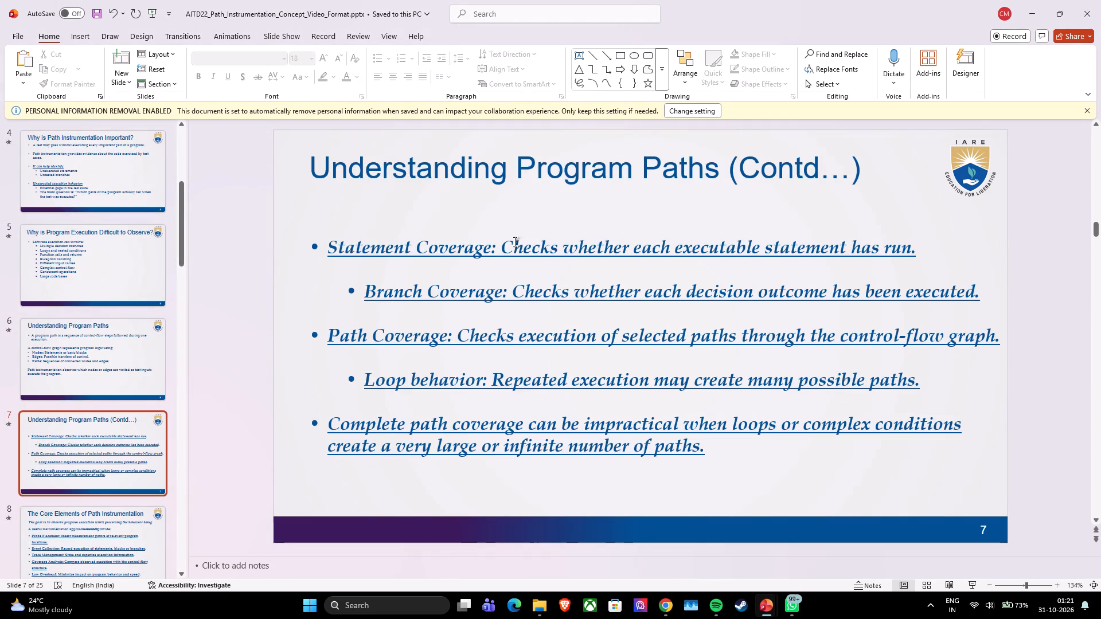
left_click_drag(501, 246, 993, 240)
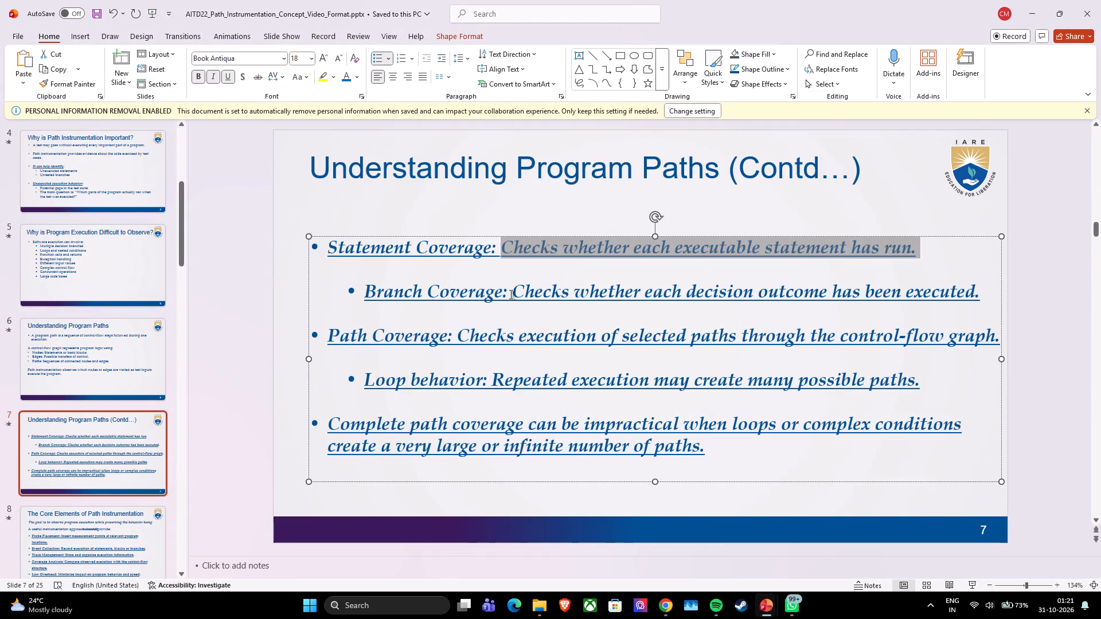
left_click_drag(511, 295, 1001, 292, "ctrl+shift")
left_click_drag(456, 336, 822, 335, "ctrl+shift")
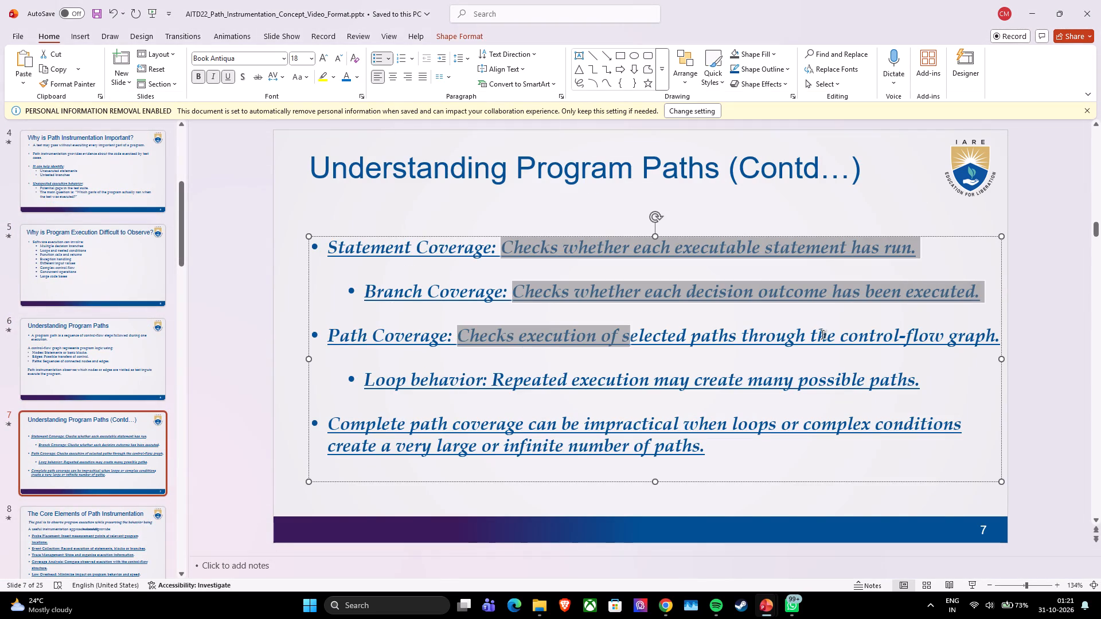
left_click_drag(822, 335, 998, 339, "ctrl+shift")
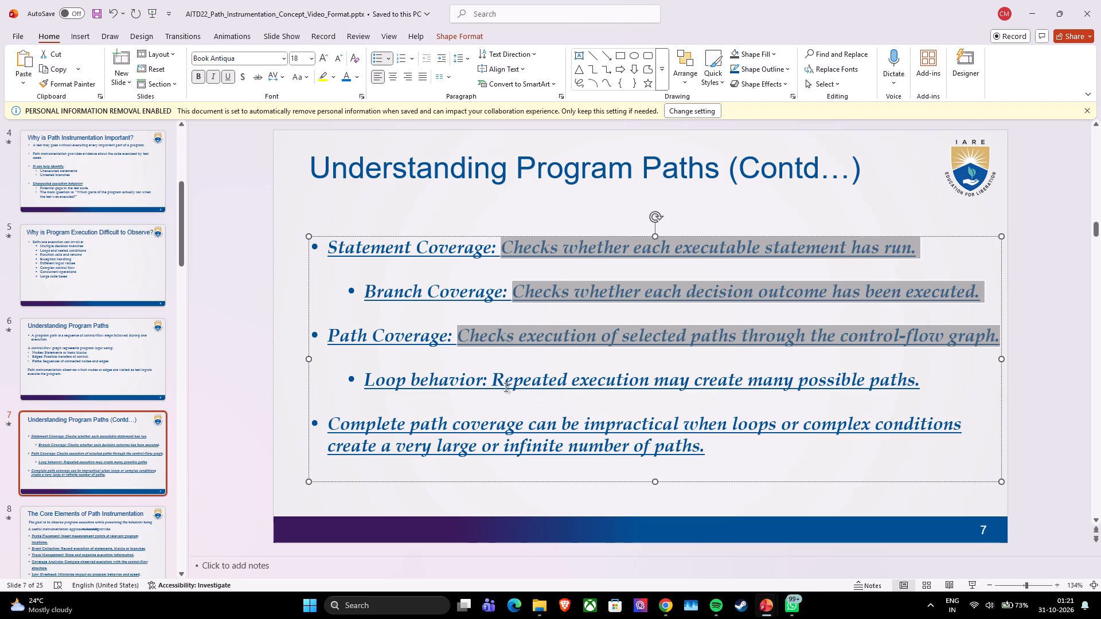
left_click_drag(498, 373, 949, 369, "ctrl+shift")
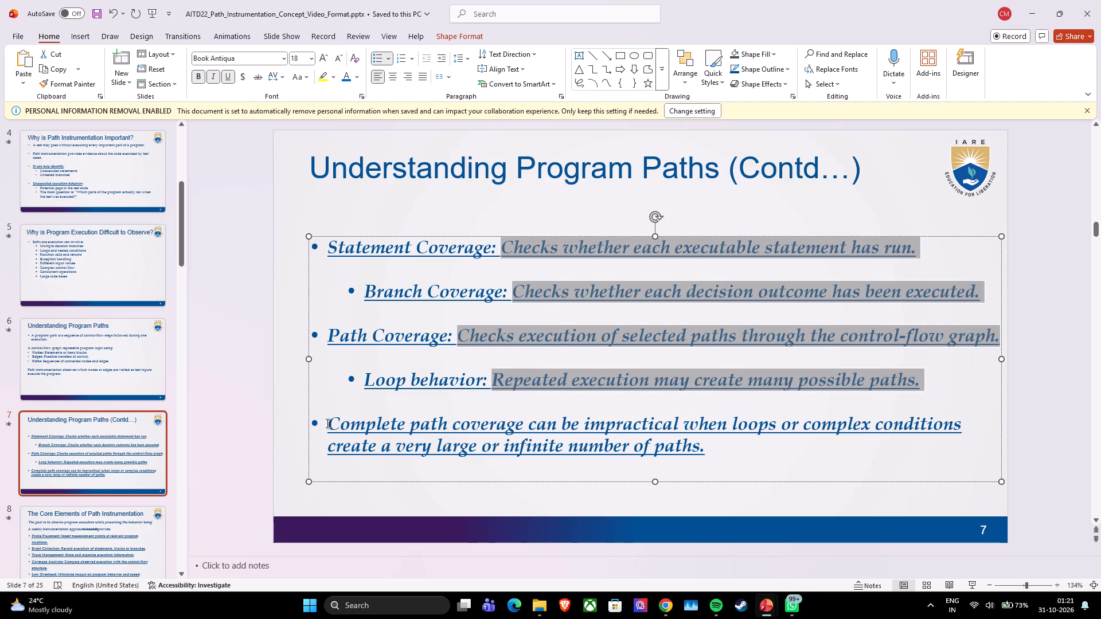
left_click_drag(327, 424, 790, 457, "ctrl+shift")
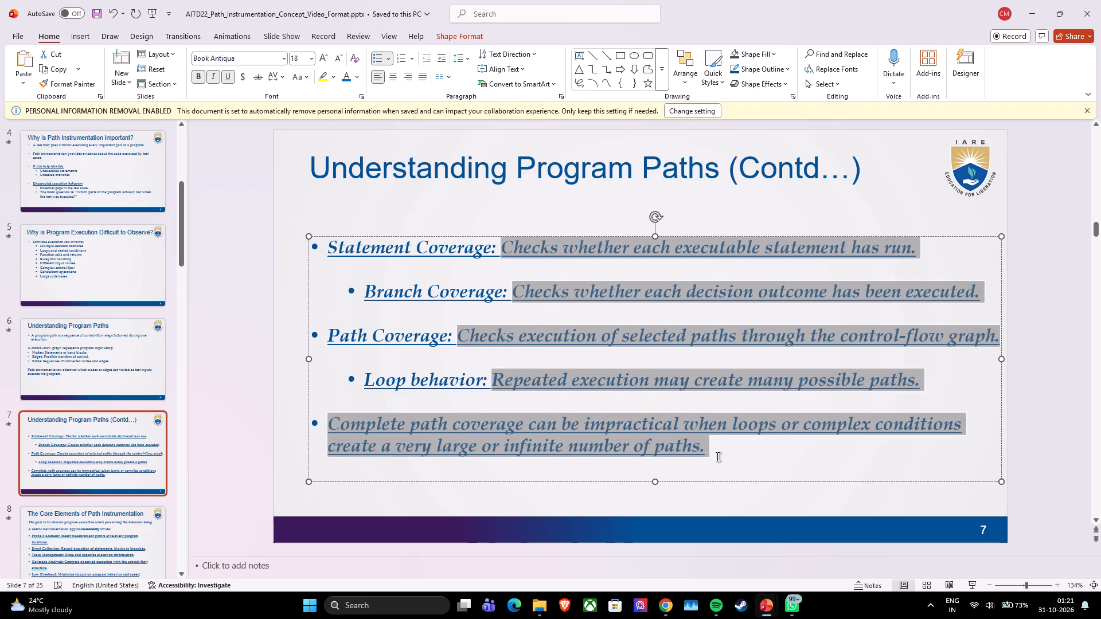
key("ctrl+i")
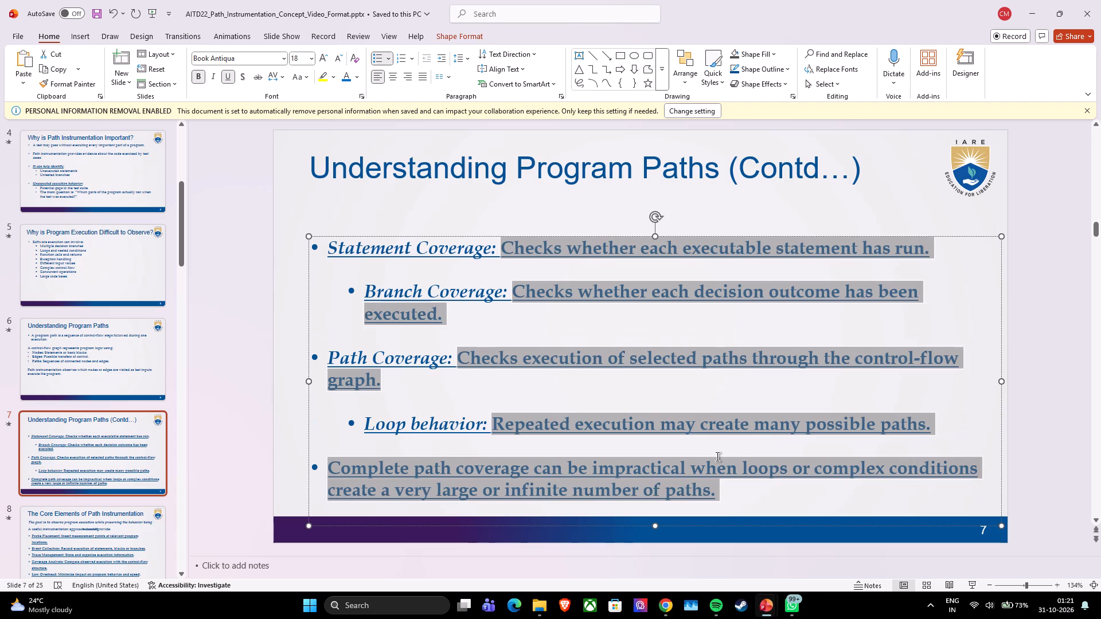
key("ctrl+b")
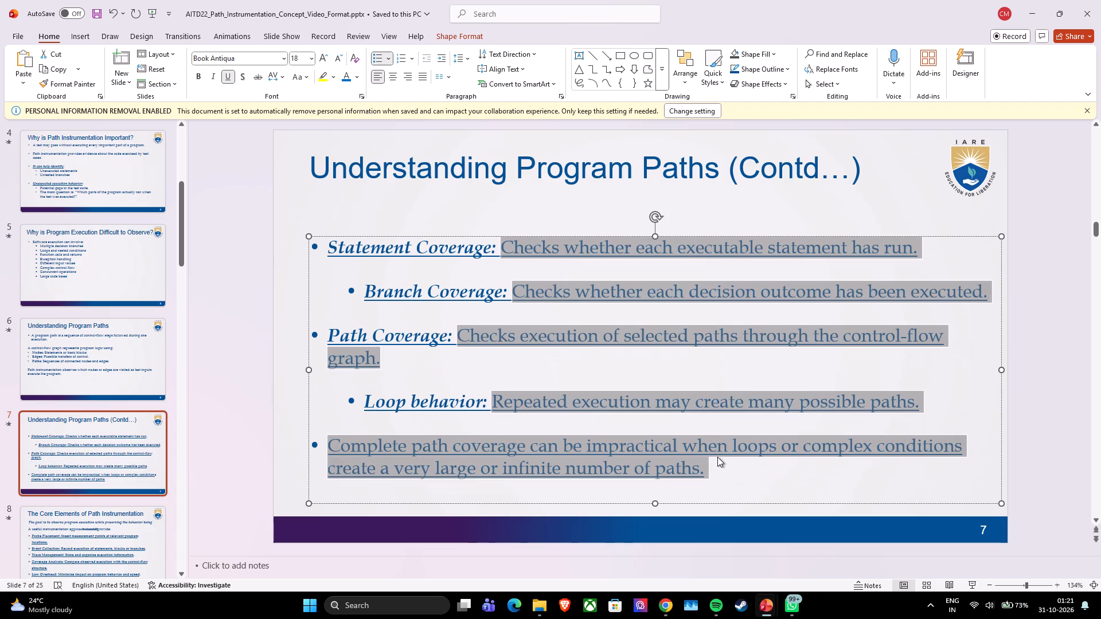
Remove the blank line above "Loop behavior" on slide 7 and place it as an unbulleted line directly under the Path Coverage text.
left_click(448, 379)
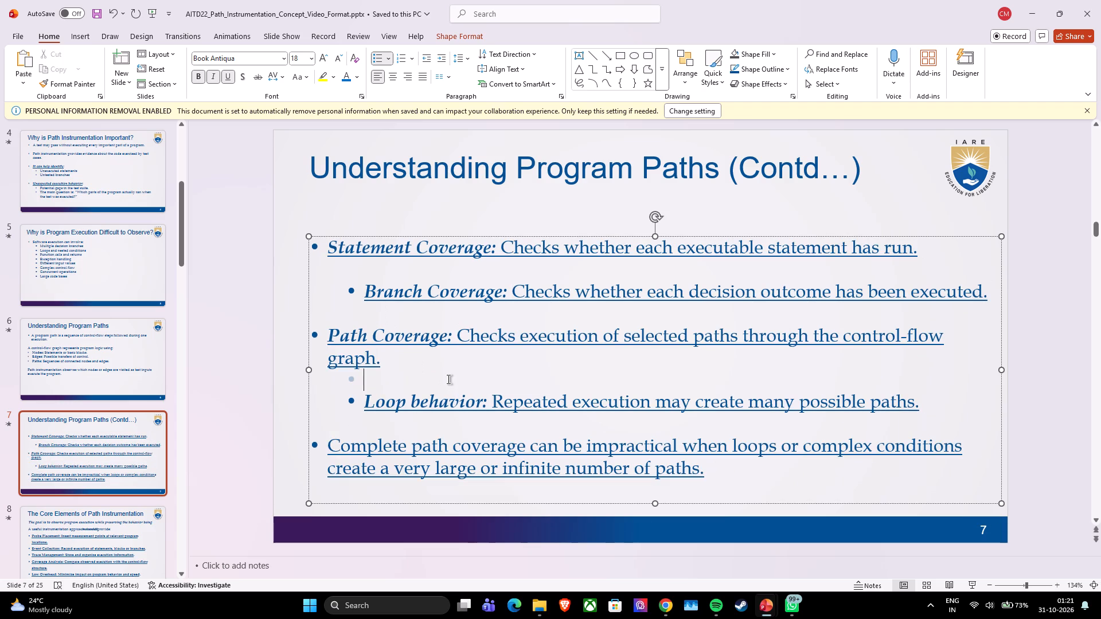
key("BackSpace")
key("BackSpace")
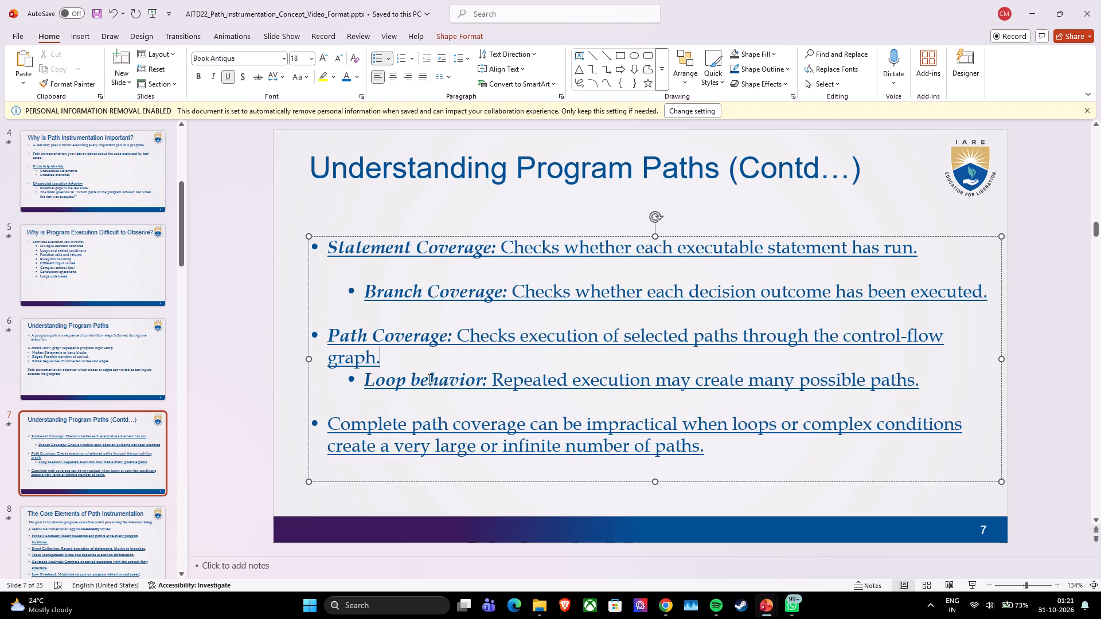
key("shift+Return")
key("Down")
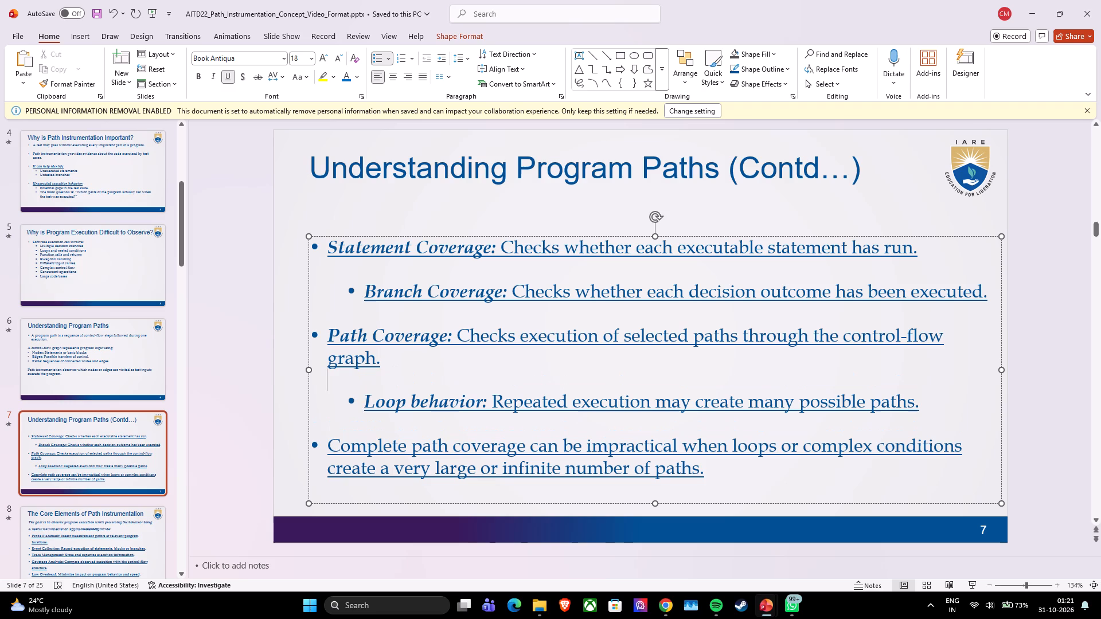
key("BackSpace")
key("BackSpace")
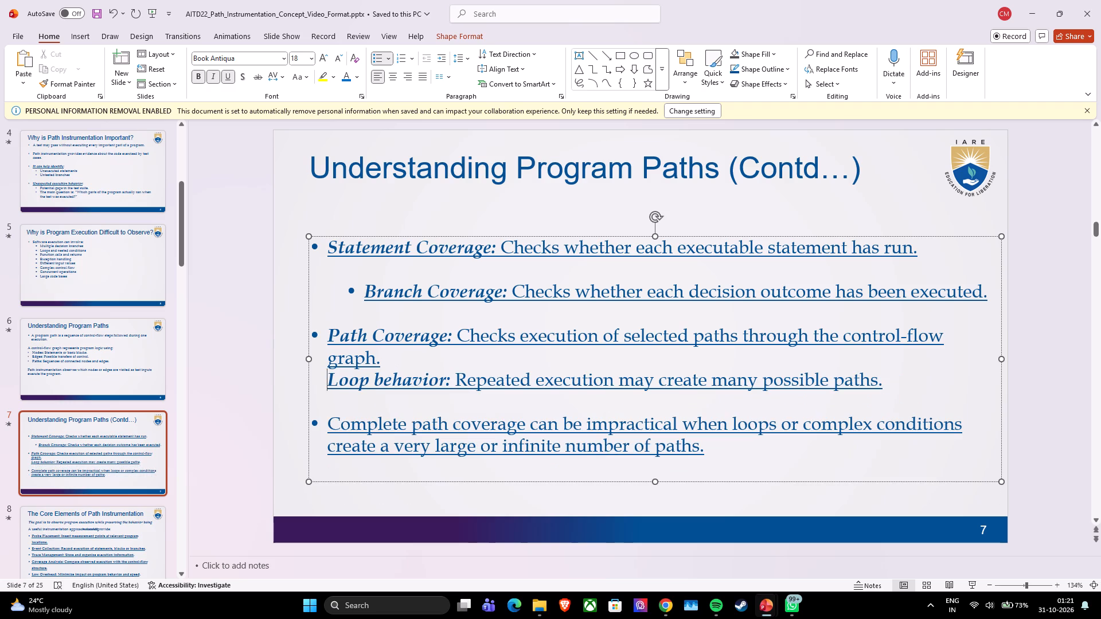
Delete the blank line between Branch Coverage and Path Coverage on slide 7.
key("Up")
key("Up")
key("Up")
key("BackSpace")
key("BackSpace")
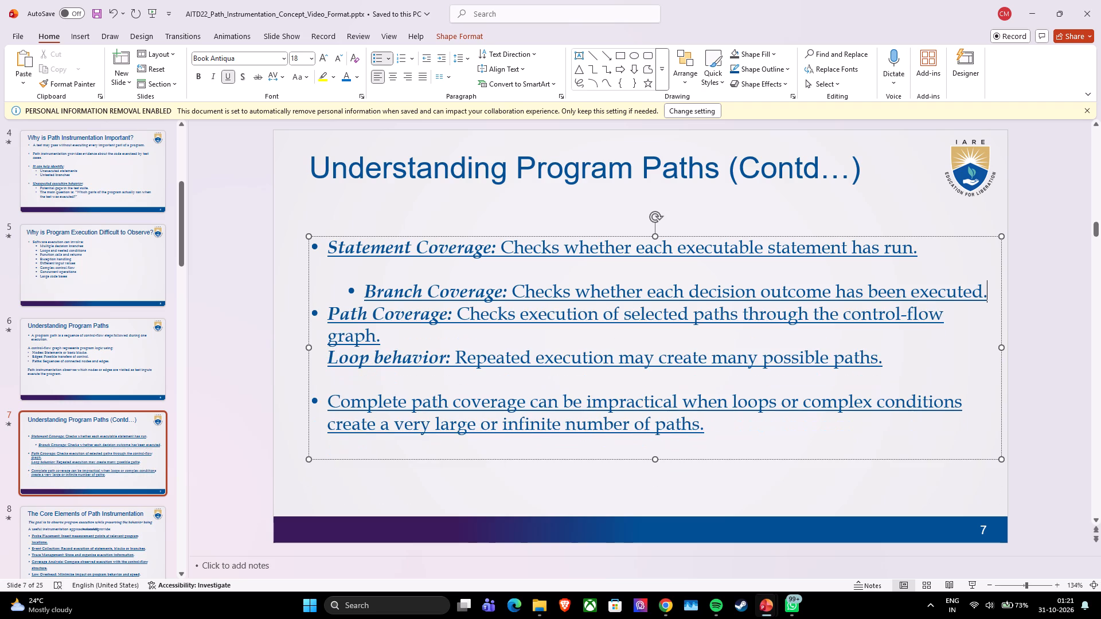
key("Up")
key("Down")
key("Down")
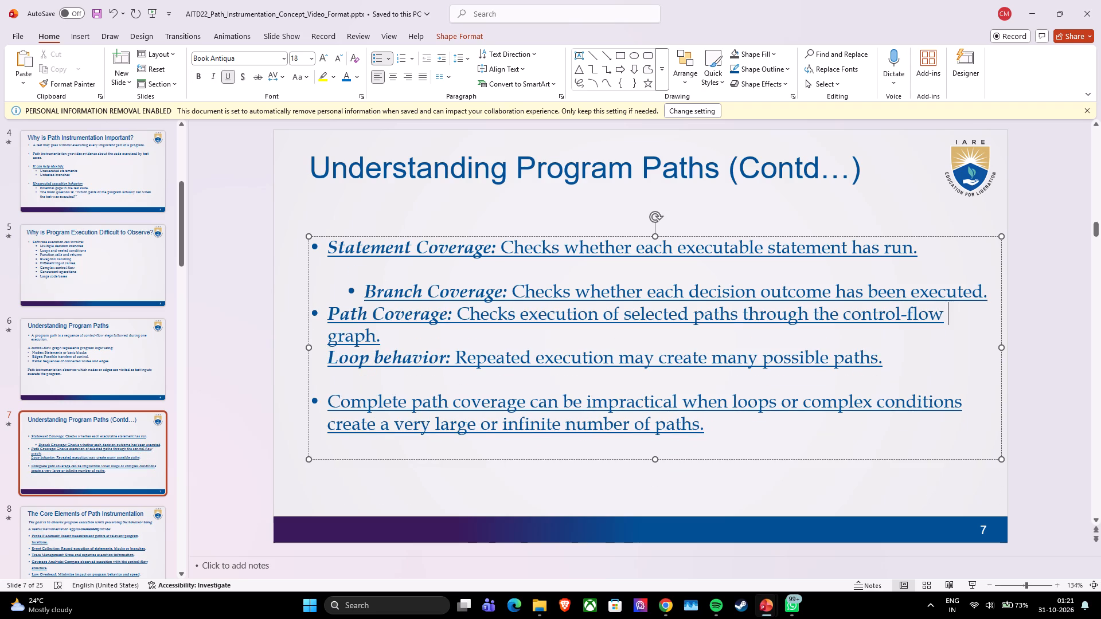
key("Left")
Remove the blank line above "Branch Coverage" on slide 7 and place it as an unbulleted line directly under the Statement Coverage text.
left_click(385, 268)
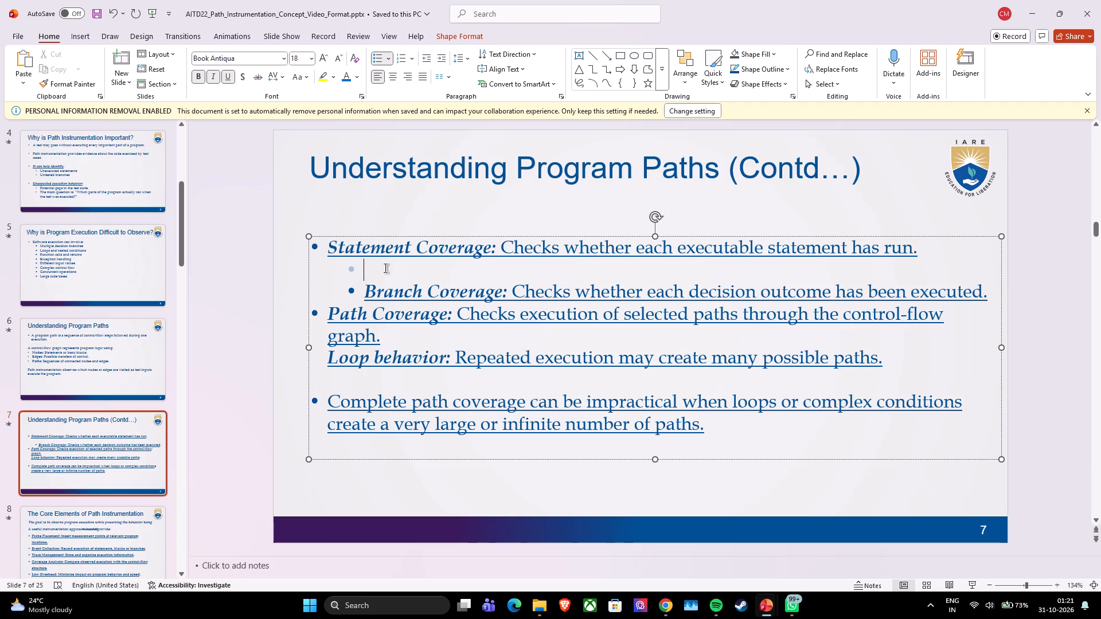
key("BackSpace")
key("BackSpace")
left_click(363, 267)
key("BackSpace")
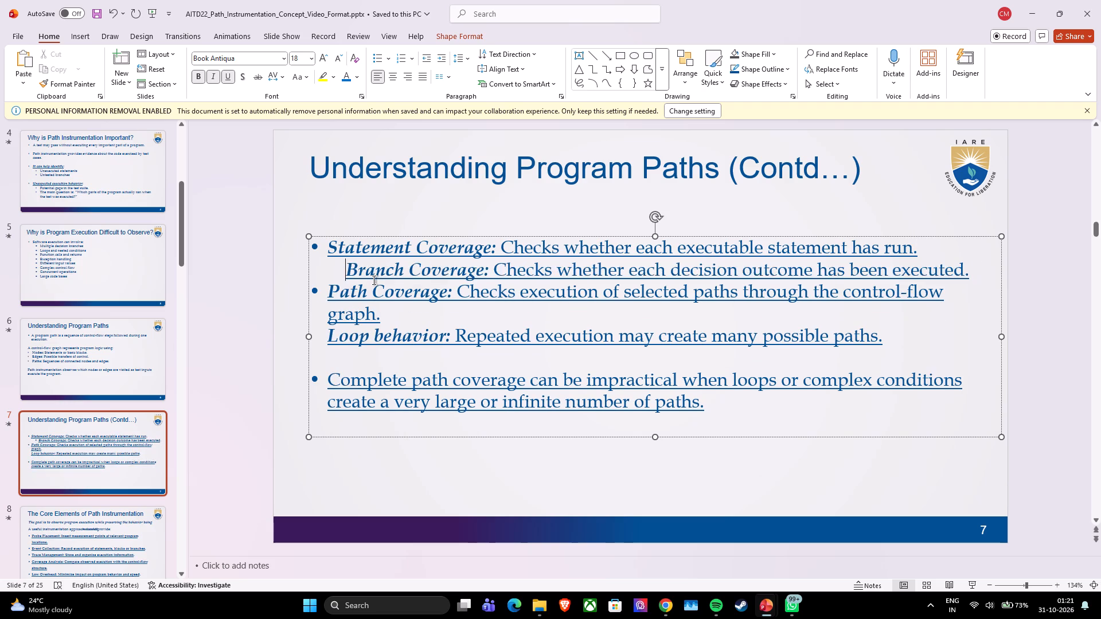
key("BackSpace")
key("shift+Return")
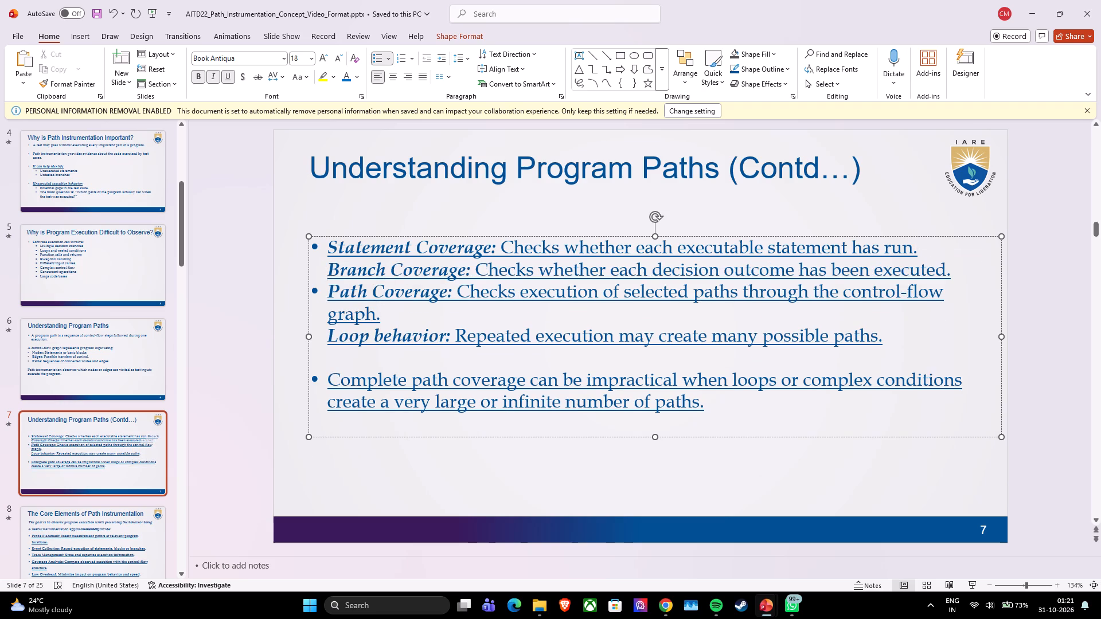
Remove the remaining bullets from slide 7's body text and the blank line above "Complete path coverage".
left_click(331, 253)
key("BackSpace")
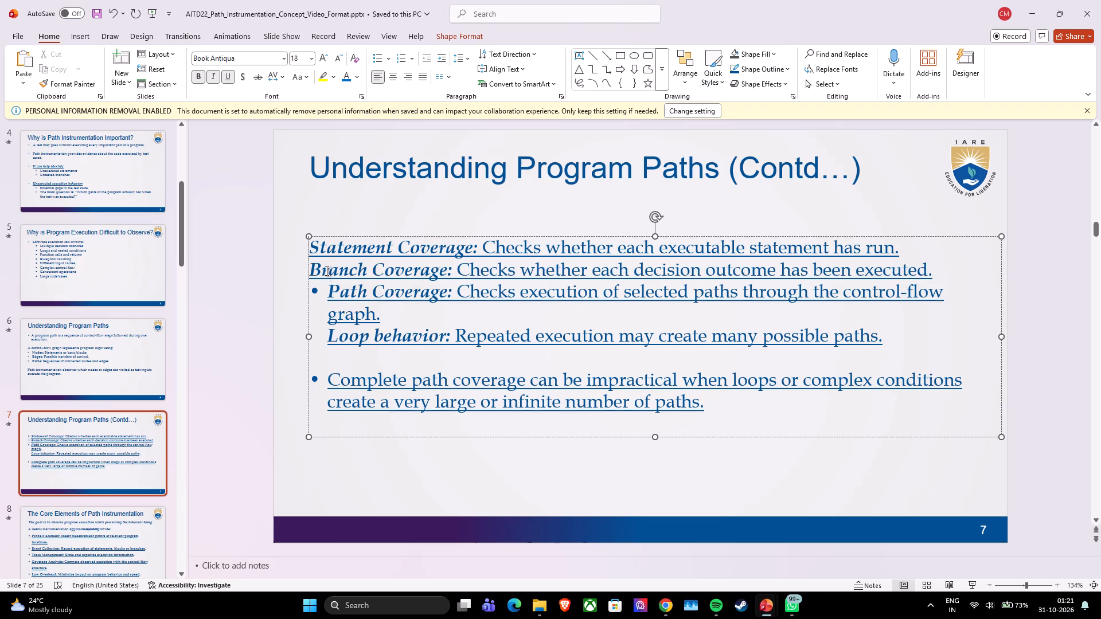
left_click(331, 293)
key("BackSpace")
left_click(329, 360)
key("BackSpace")
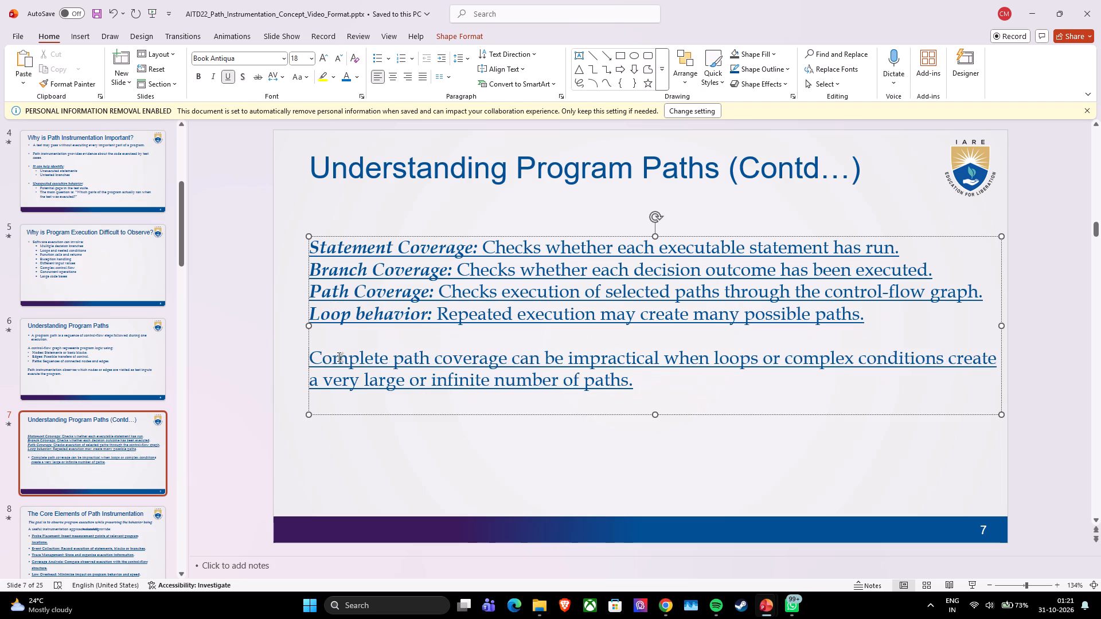
key("BackSpace")
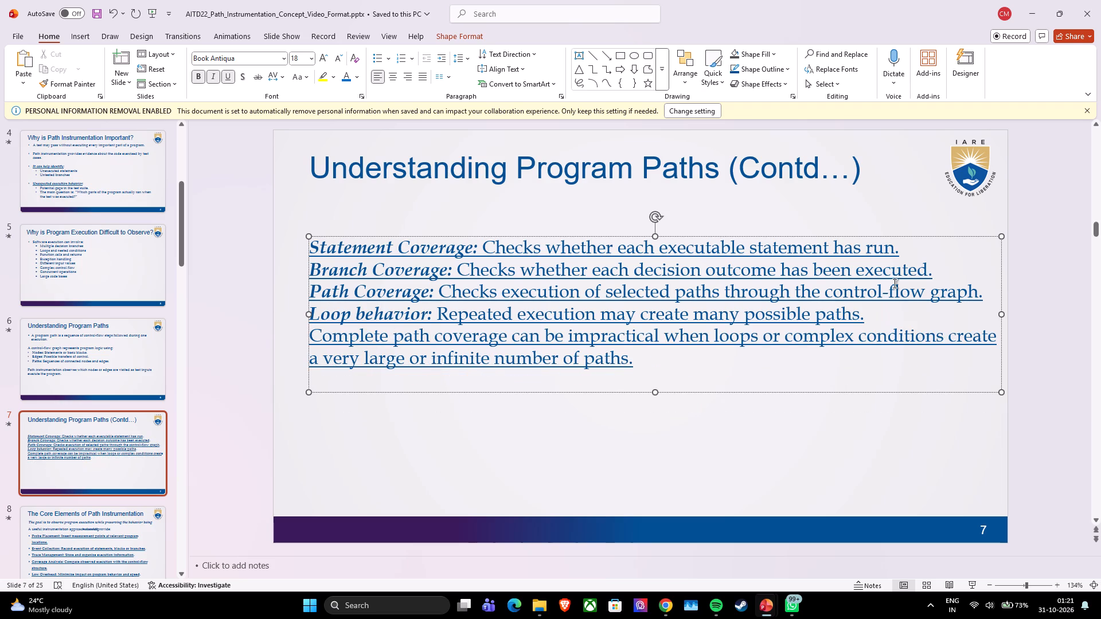
Apply bullets to the whole body text of slide 7.
left_click(877, 449)
left_click_drag(314, 241, 761, 402)
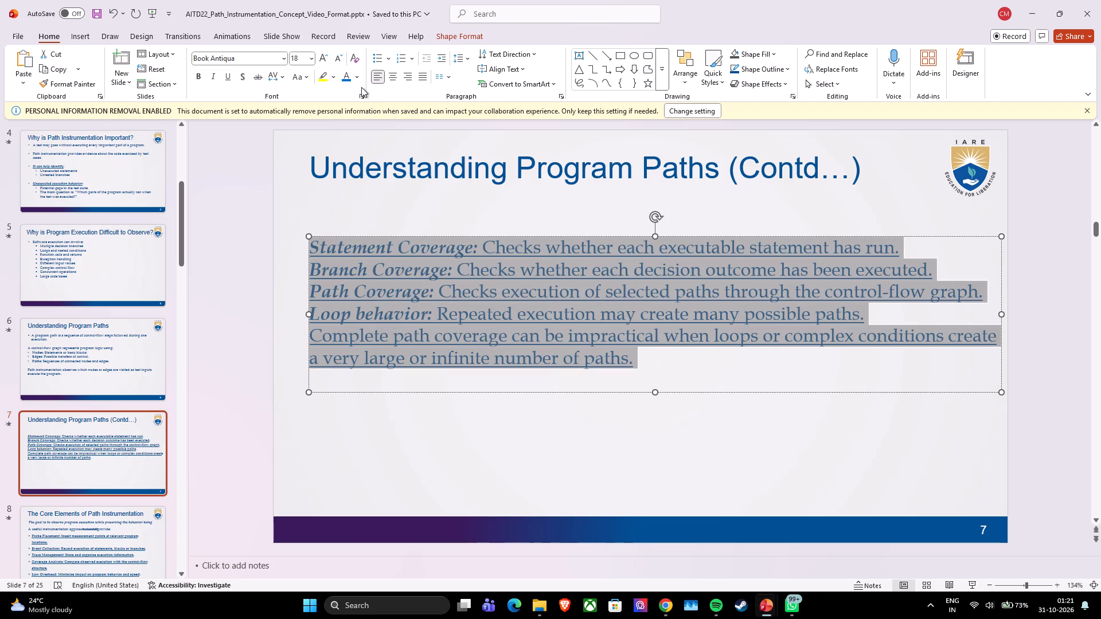
left_click(374, 60)
left_click(503, 370)
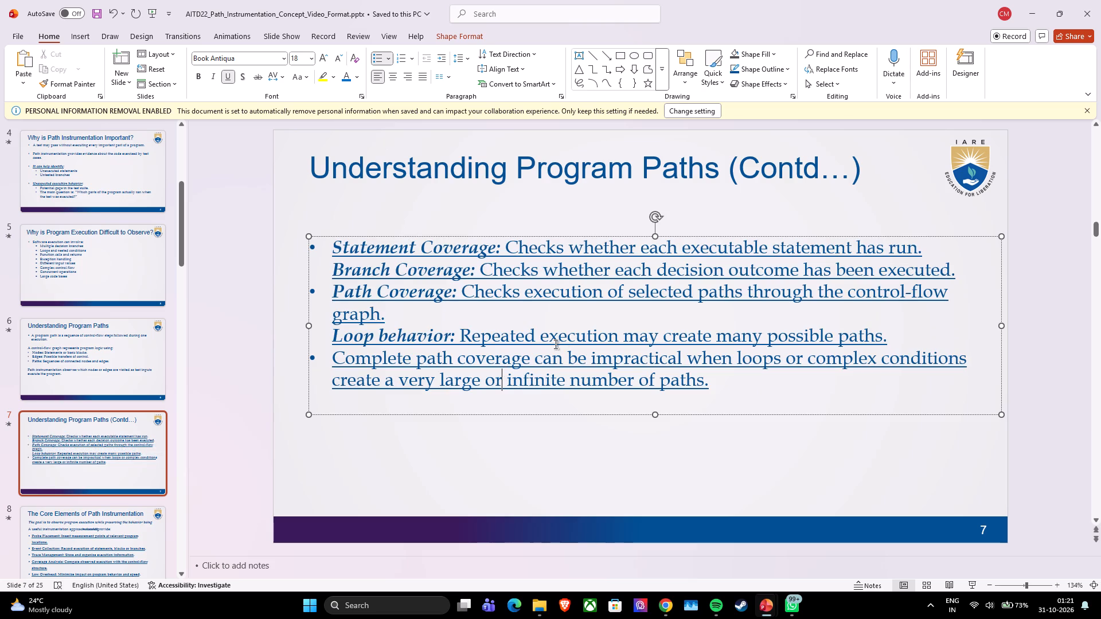
Remove the underline from the descriptions after each heading and from the closing "Complete path coverage" paragraph on slide 7.
left_click(831, 372)
left_click_drag(510, 246, 966, 252)
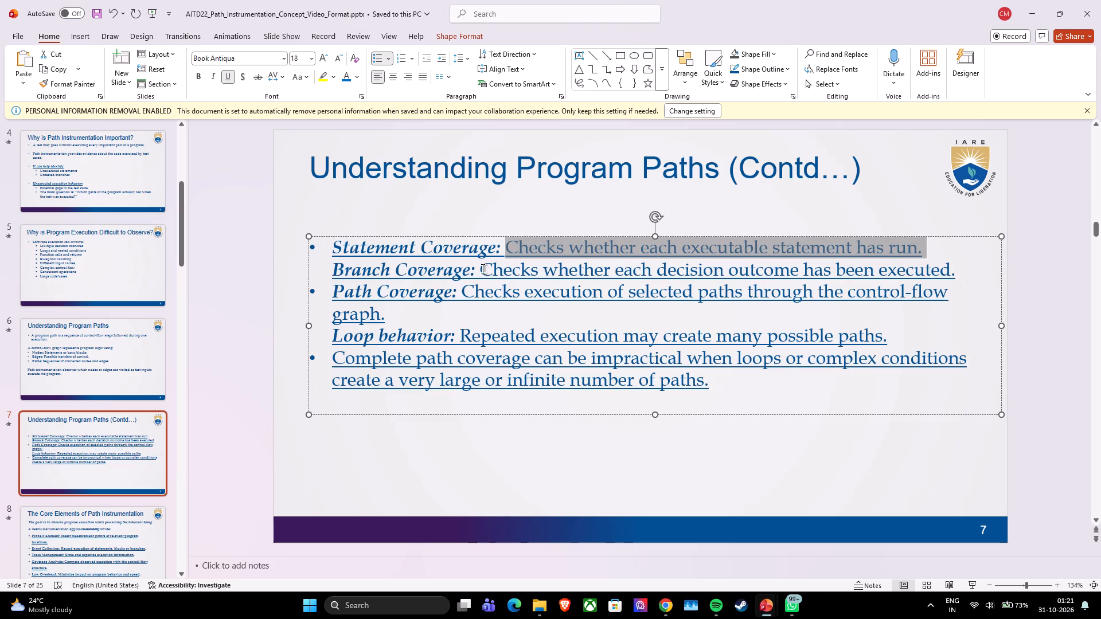
left_click_drag(478, 267, 966, 269, "ctrl+shift")
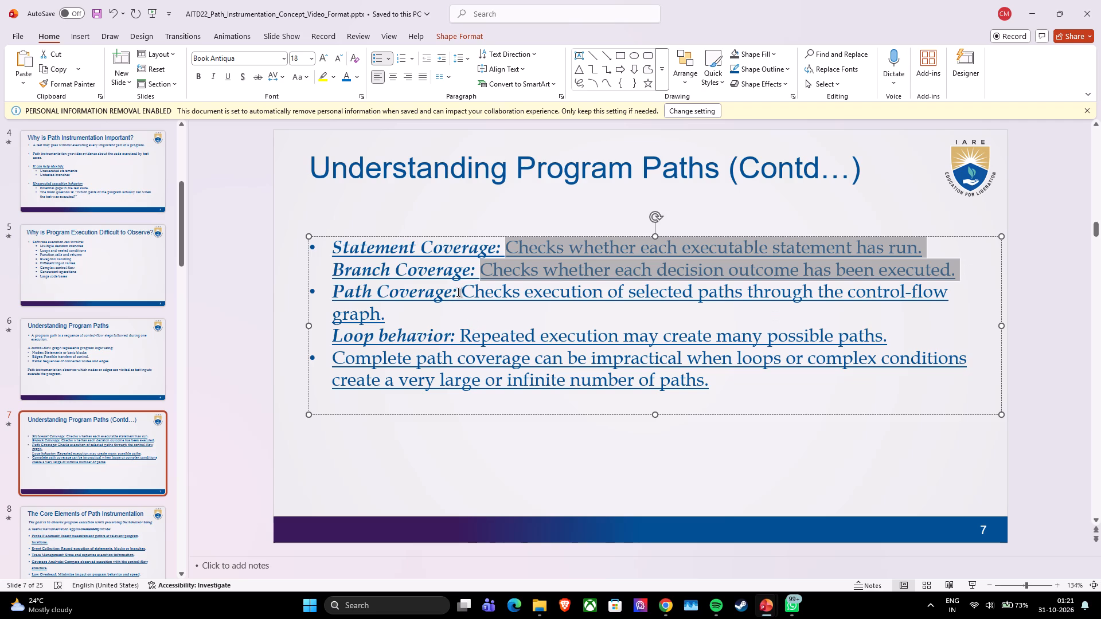
left_click_drag(458, 292, 464, 312, "ctrl+shift")
left_click_drag(462, 332, 801, 316, "ctrl+shift")
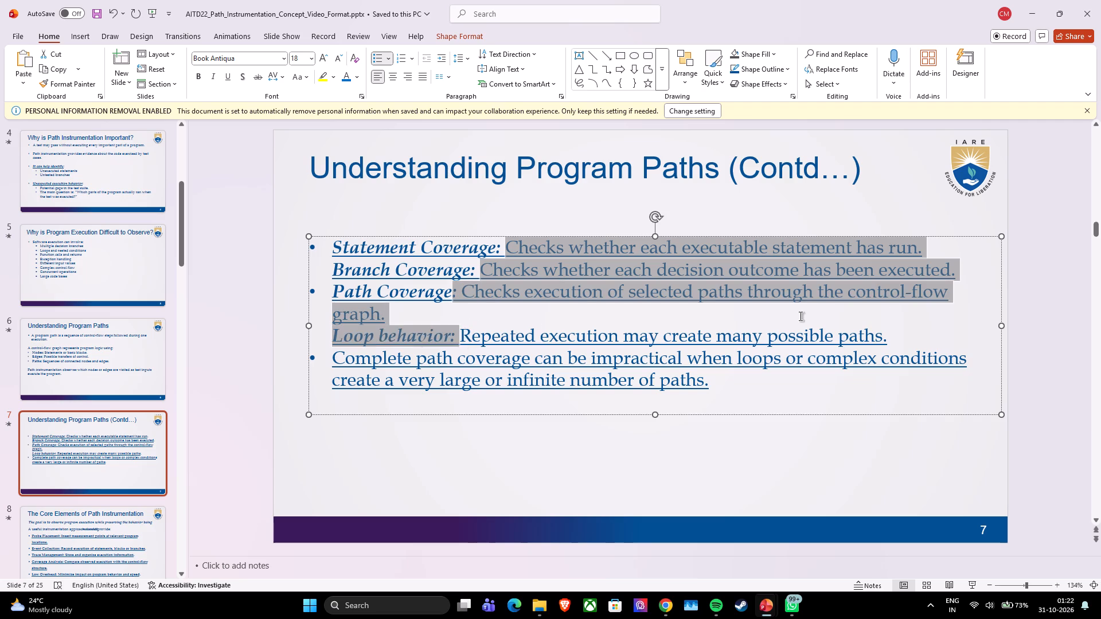
left_click_drag(801, 316, 947, 348, "ctrl+shift")
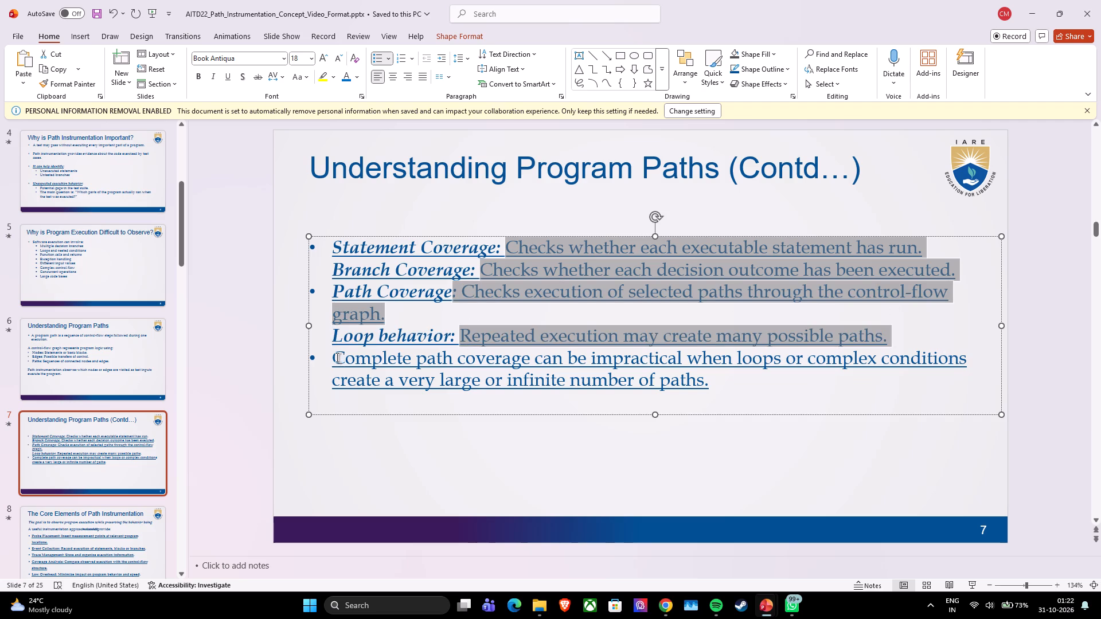
left_click_drag(337, 358, 767, 389, "ctrl+shift")
key("ctrl+u")
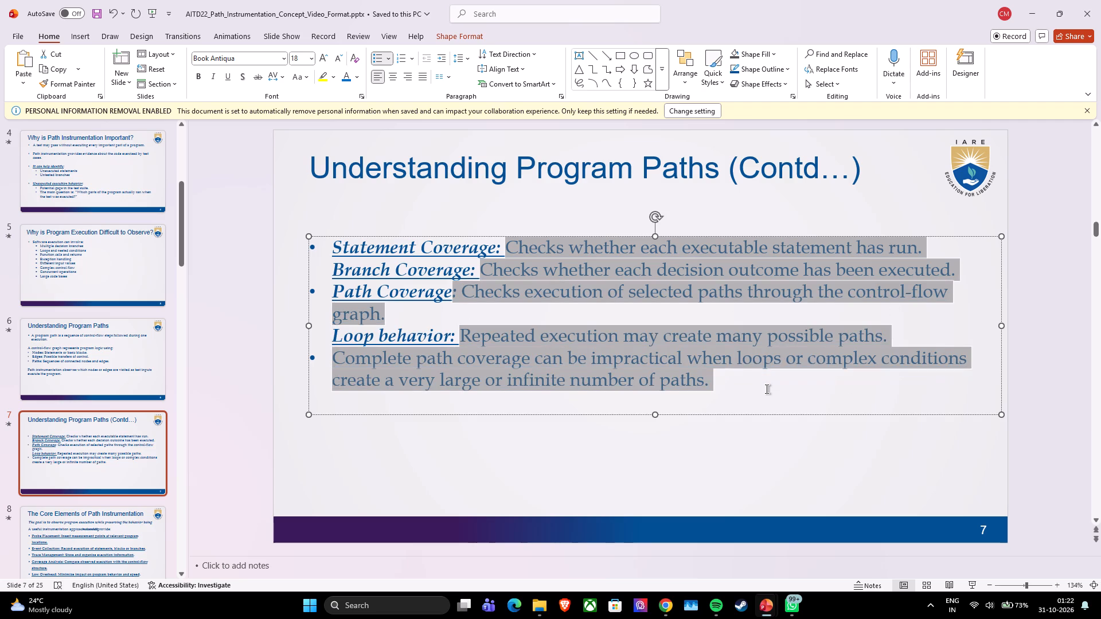
left_click(741, 378)
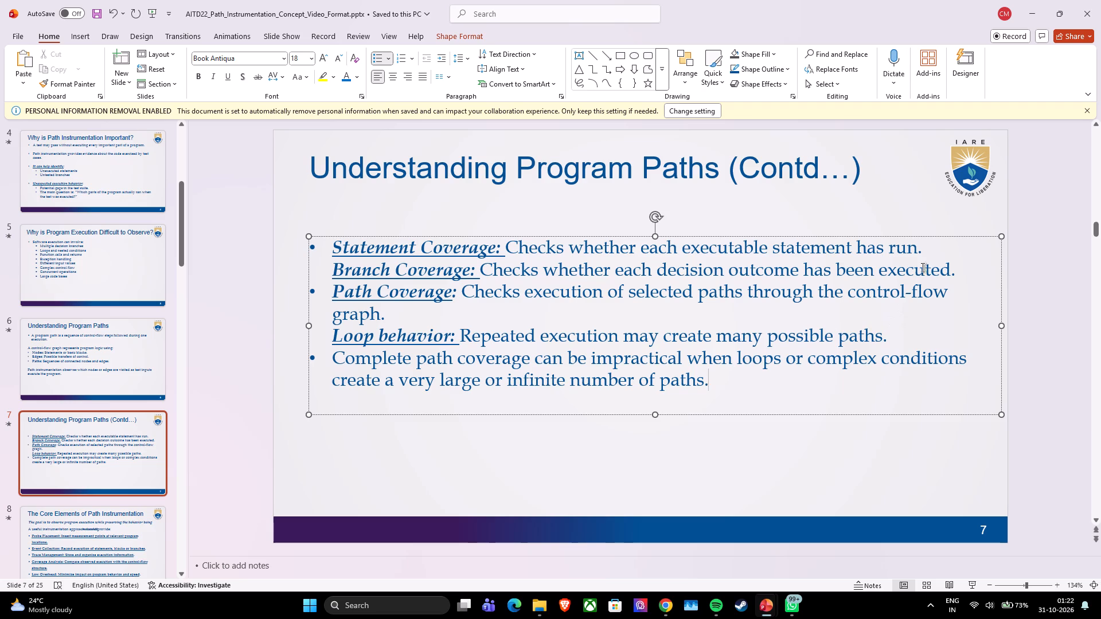
Insert a blank line after each of the Statement Coverage, Branch Coverage, Path Coverage and Loop behavior texts on slide 7.
left_click(923, 246)
key("Return")
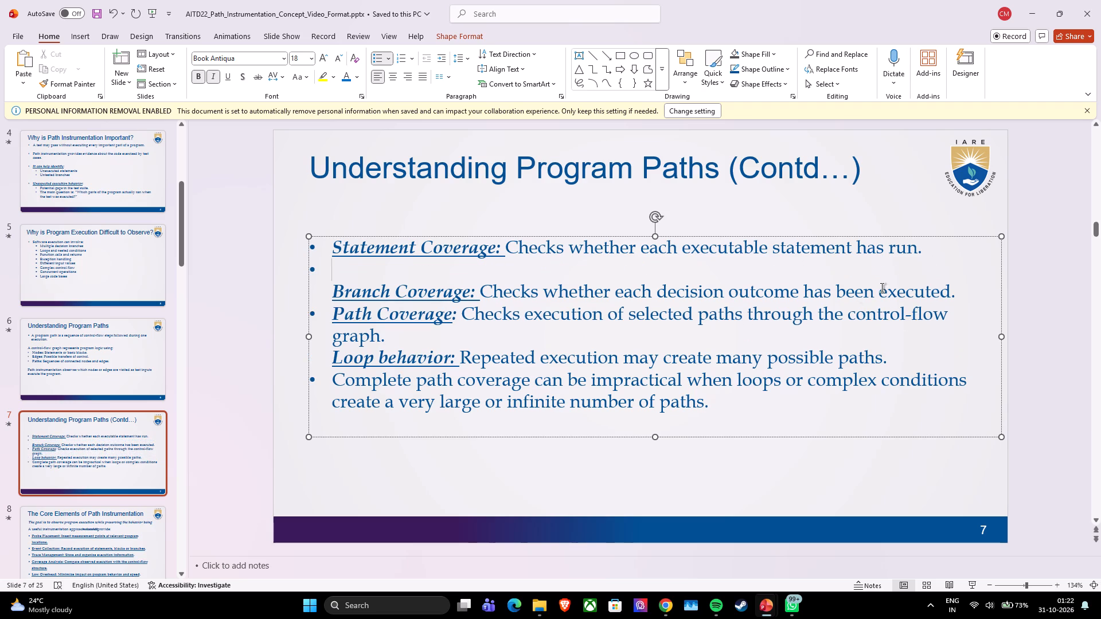
left_click(961, 292)
key("Return")
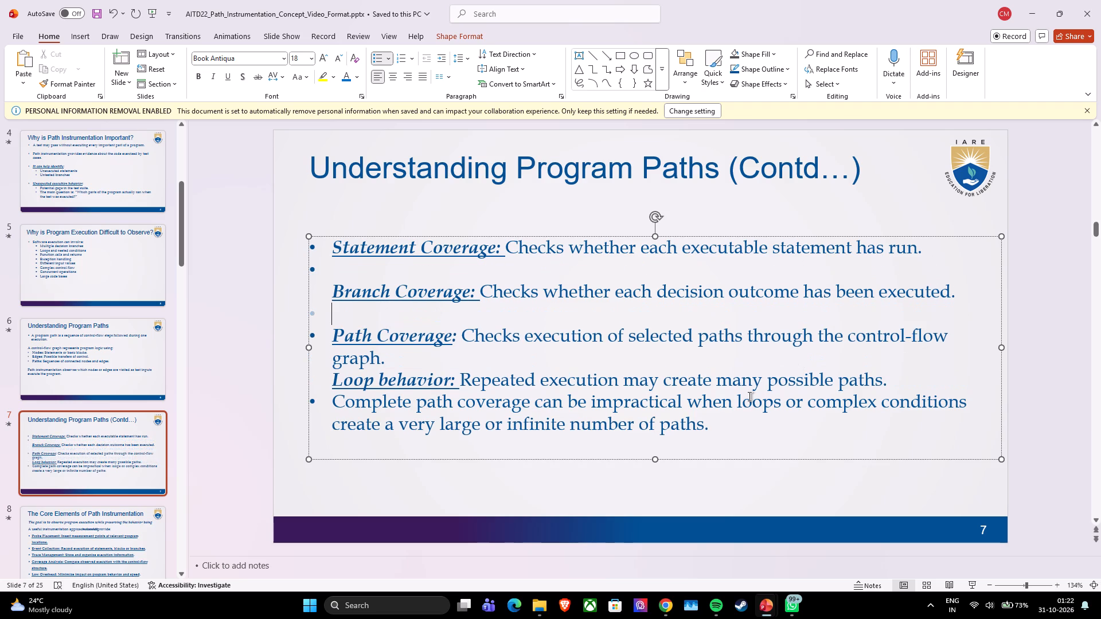
left_click(749, 397)
left_click(846, 370)
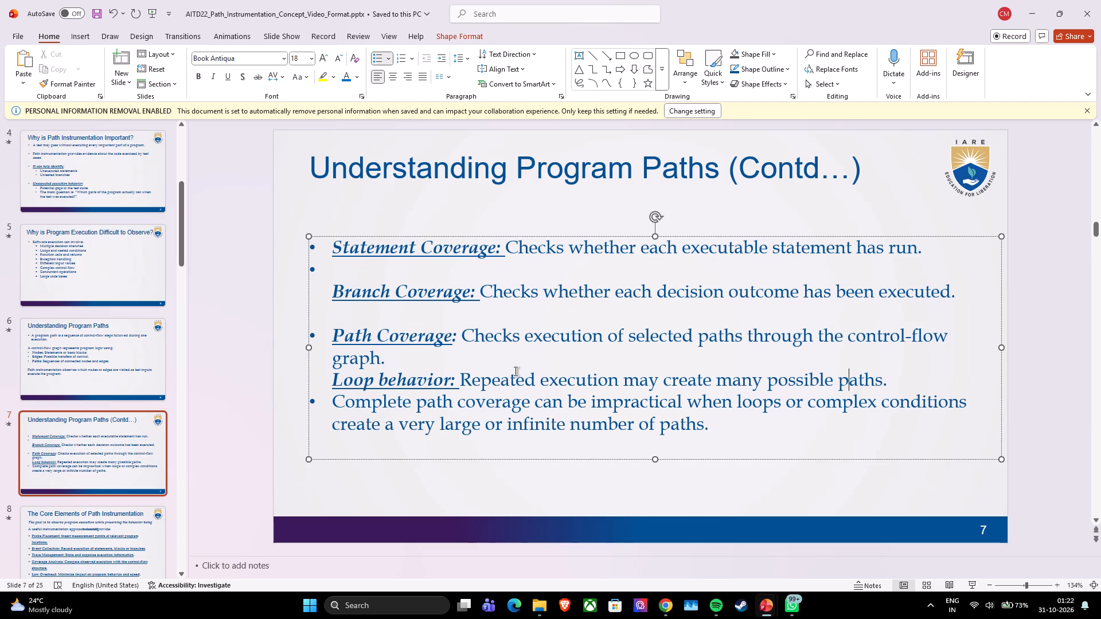
left_click(513, 365)
key("Return")
left_click(934, 406)
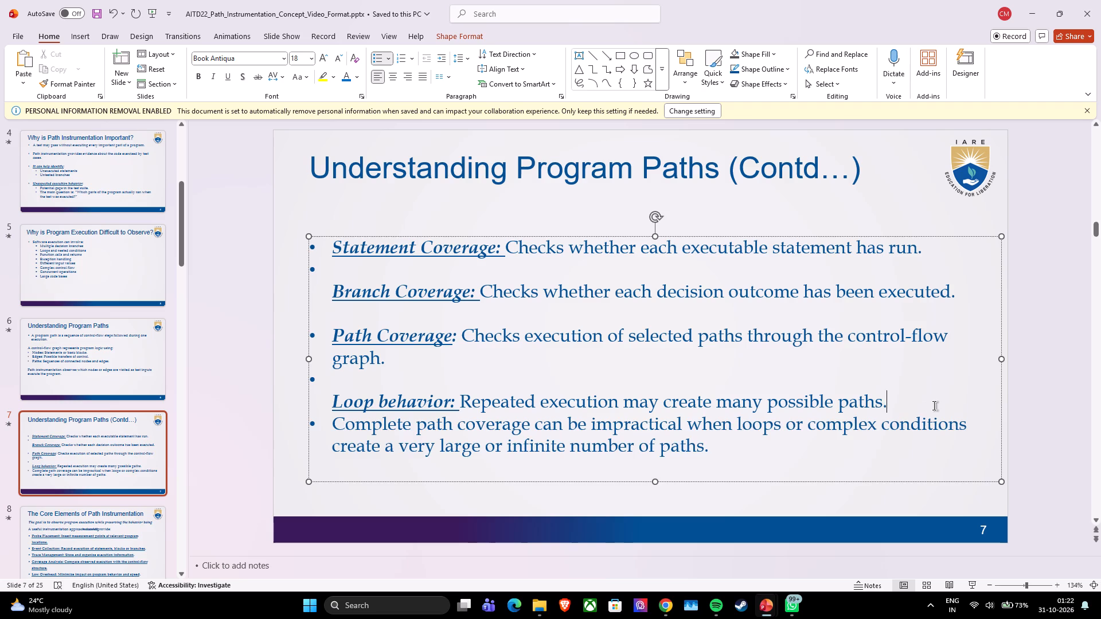
key("Return")
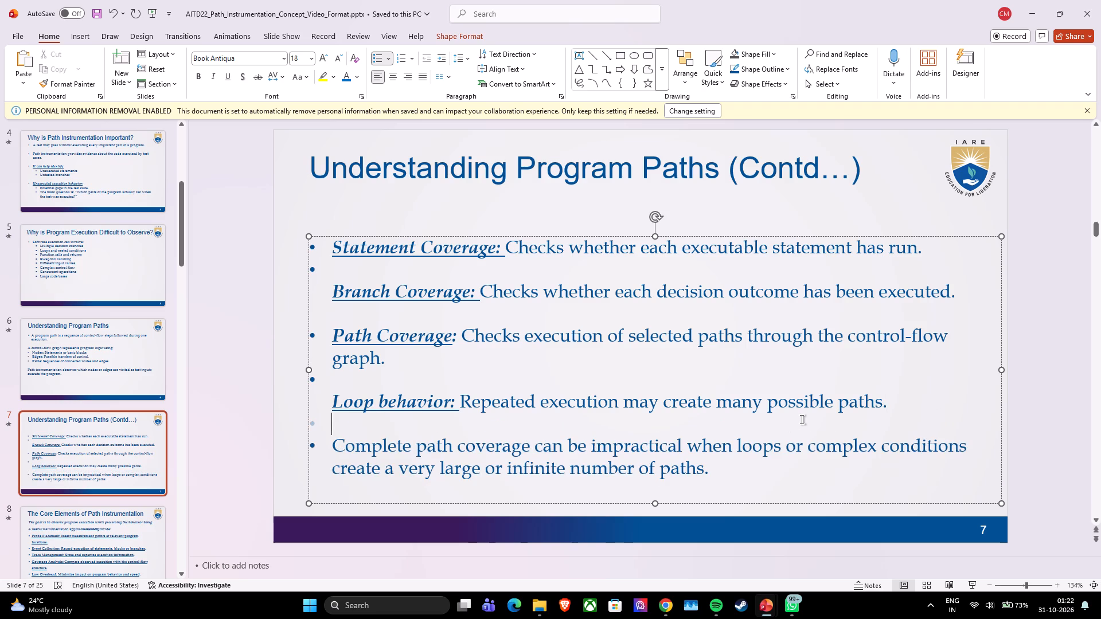
key("BackSpace")
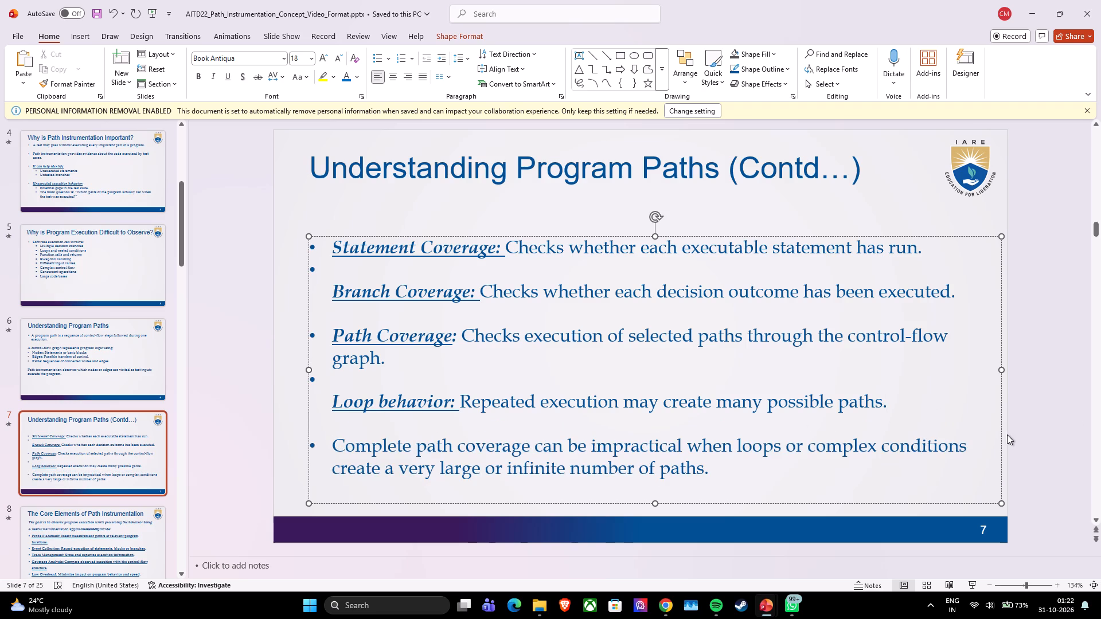
left_click(1009, 433)
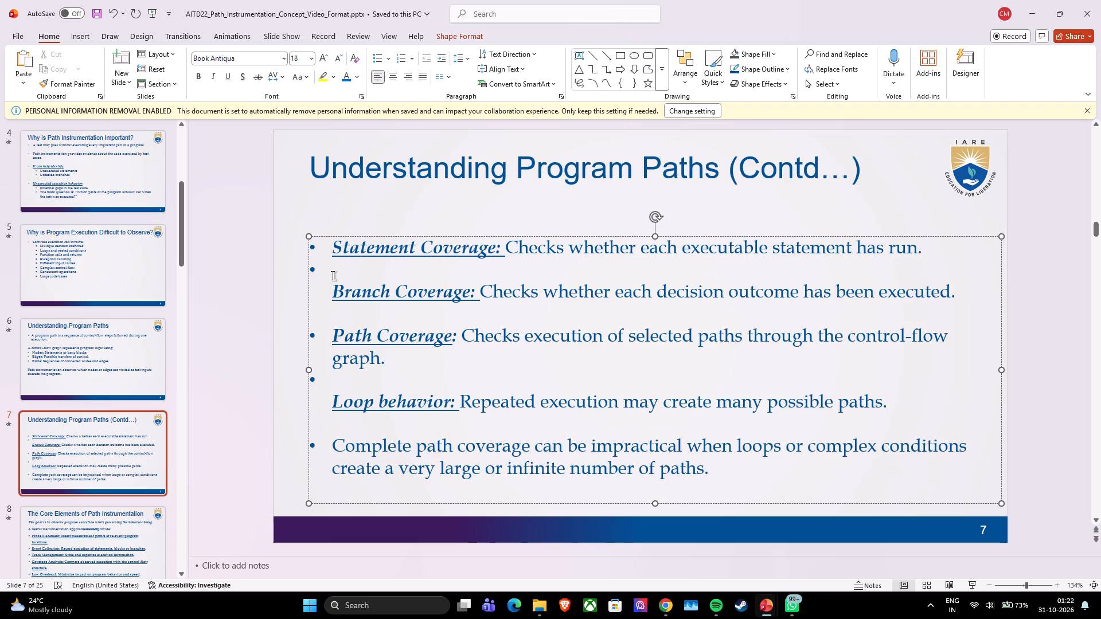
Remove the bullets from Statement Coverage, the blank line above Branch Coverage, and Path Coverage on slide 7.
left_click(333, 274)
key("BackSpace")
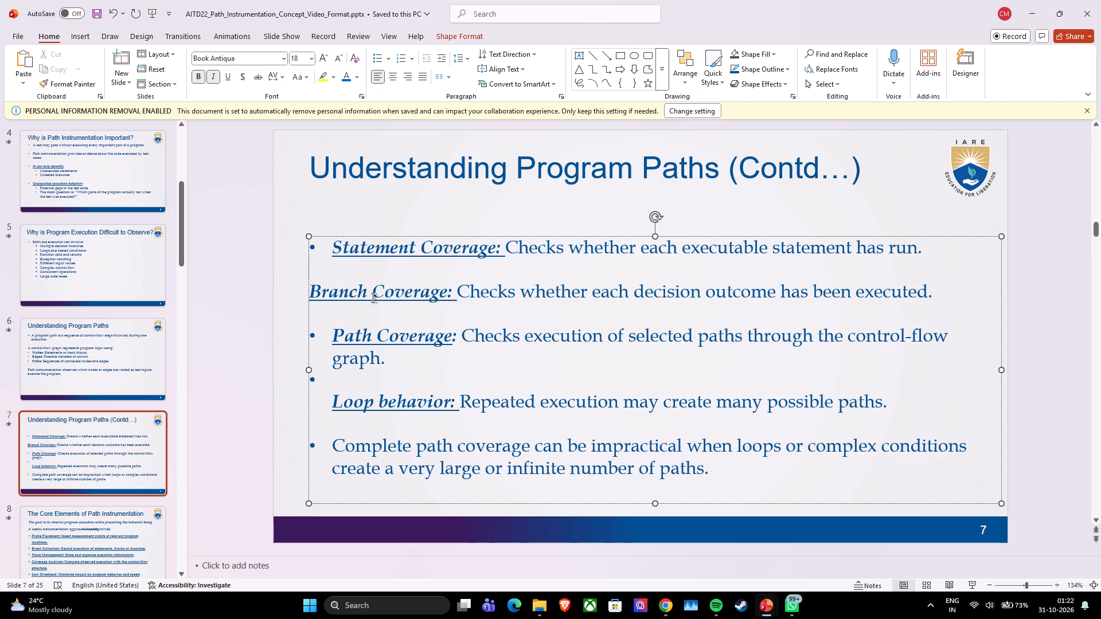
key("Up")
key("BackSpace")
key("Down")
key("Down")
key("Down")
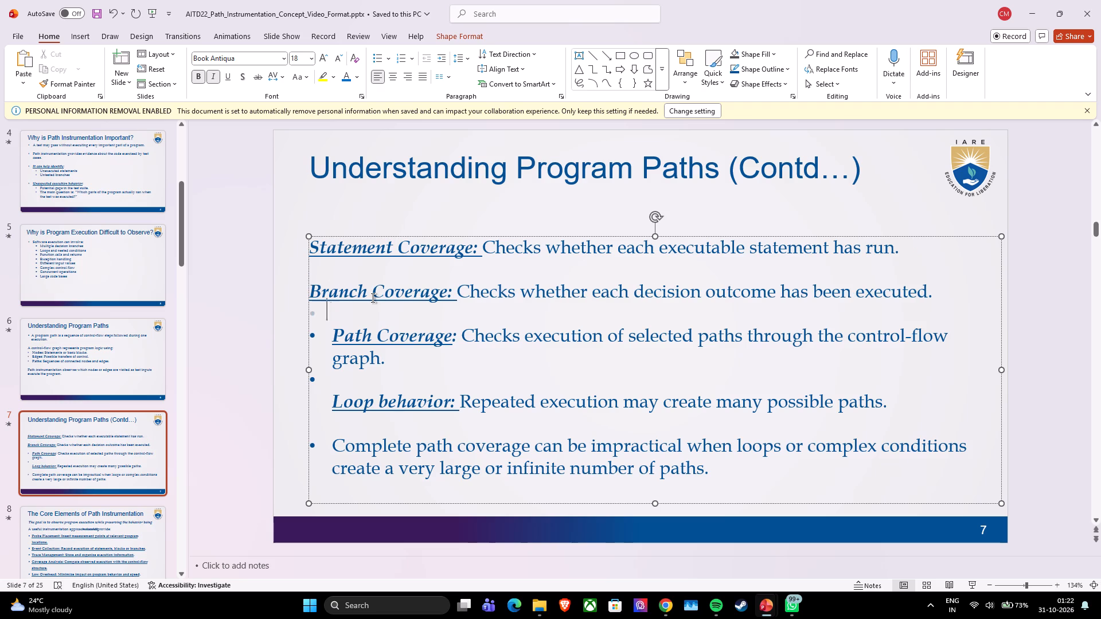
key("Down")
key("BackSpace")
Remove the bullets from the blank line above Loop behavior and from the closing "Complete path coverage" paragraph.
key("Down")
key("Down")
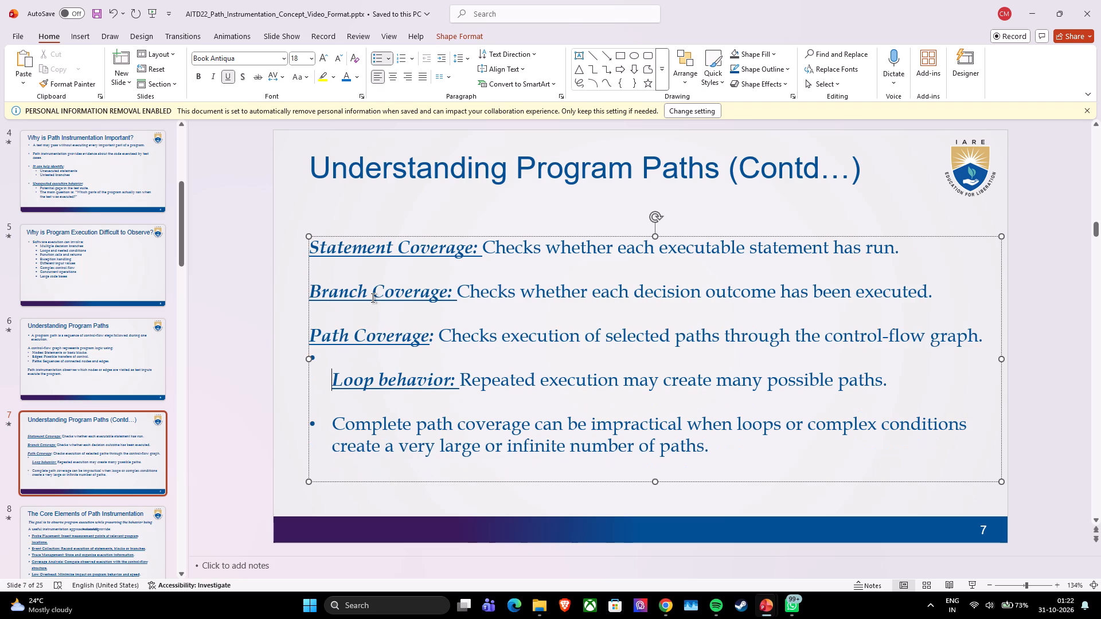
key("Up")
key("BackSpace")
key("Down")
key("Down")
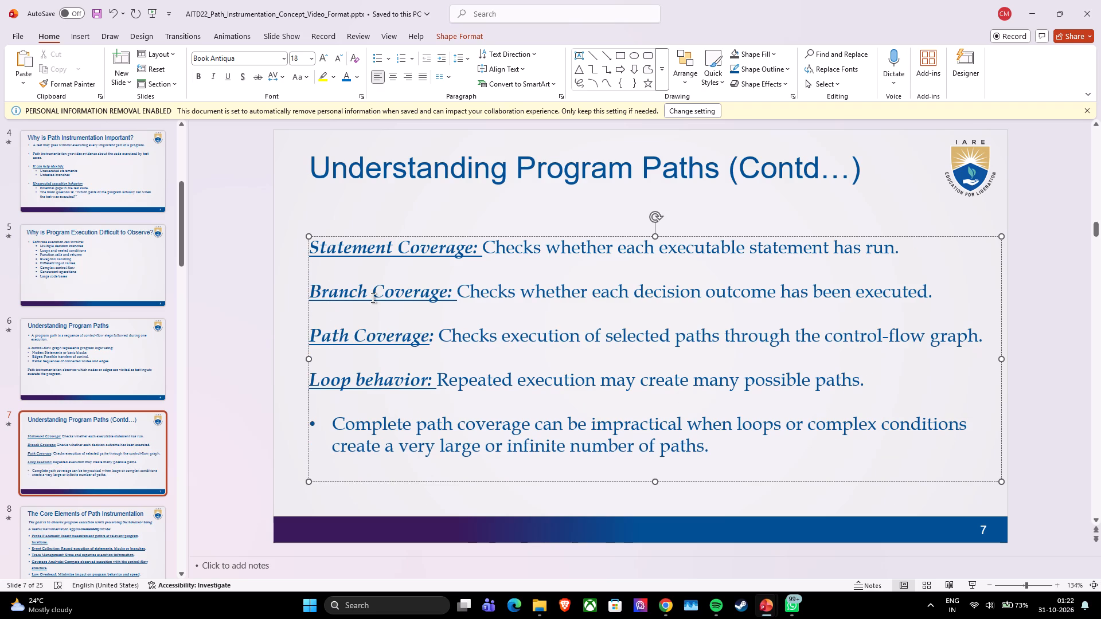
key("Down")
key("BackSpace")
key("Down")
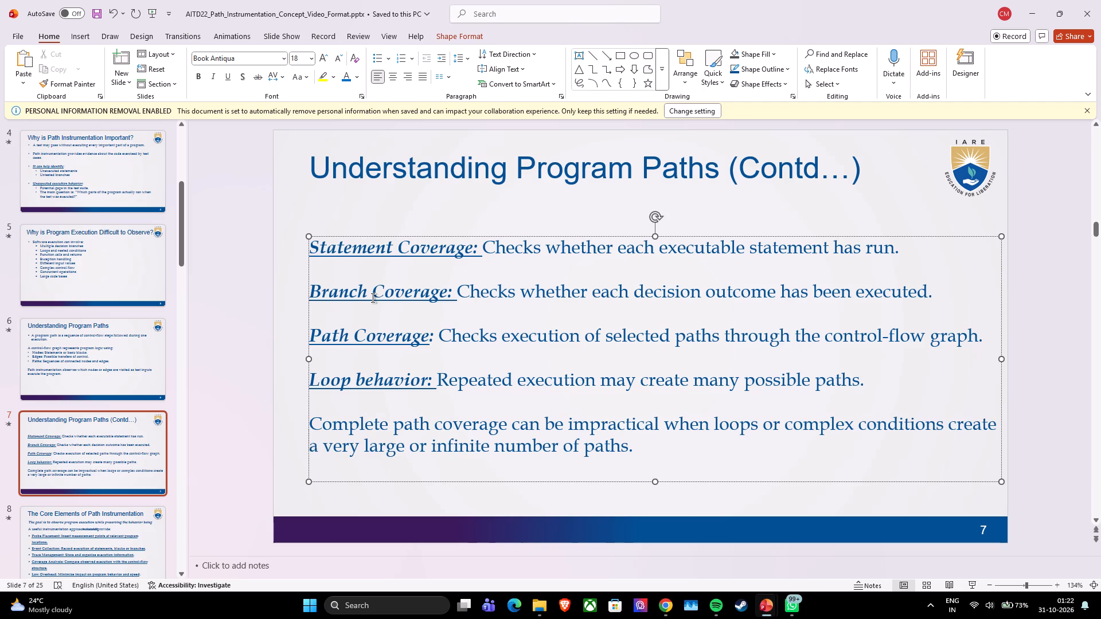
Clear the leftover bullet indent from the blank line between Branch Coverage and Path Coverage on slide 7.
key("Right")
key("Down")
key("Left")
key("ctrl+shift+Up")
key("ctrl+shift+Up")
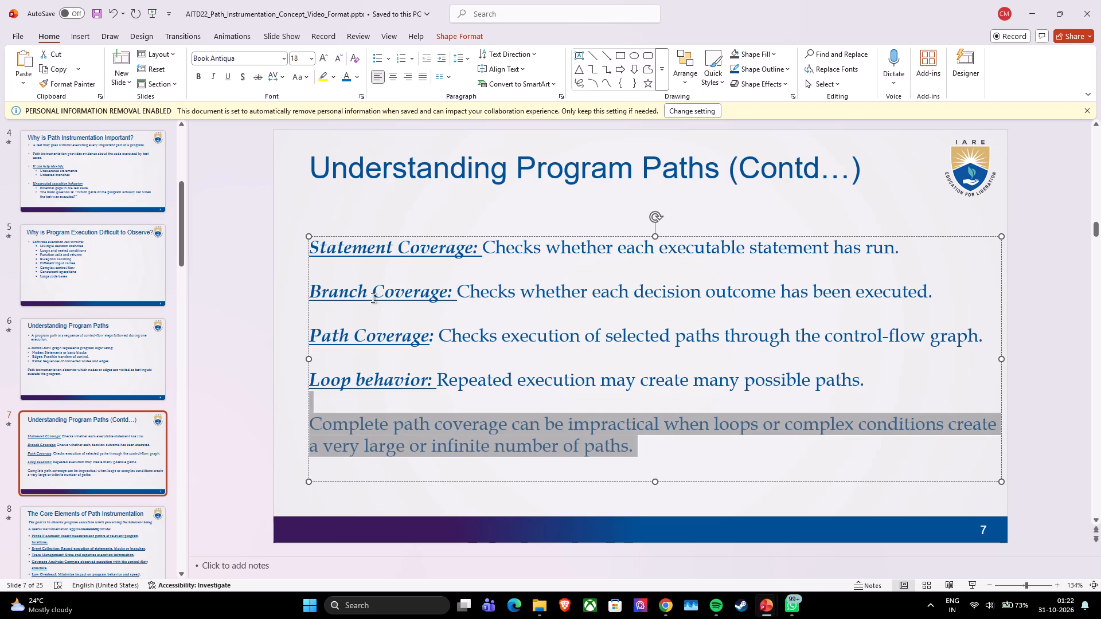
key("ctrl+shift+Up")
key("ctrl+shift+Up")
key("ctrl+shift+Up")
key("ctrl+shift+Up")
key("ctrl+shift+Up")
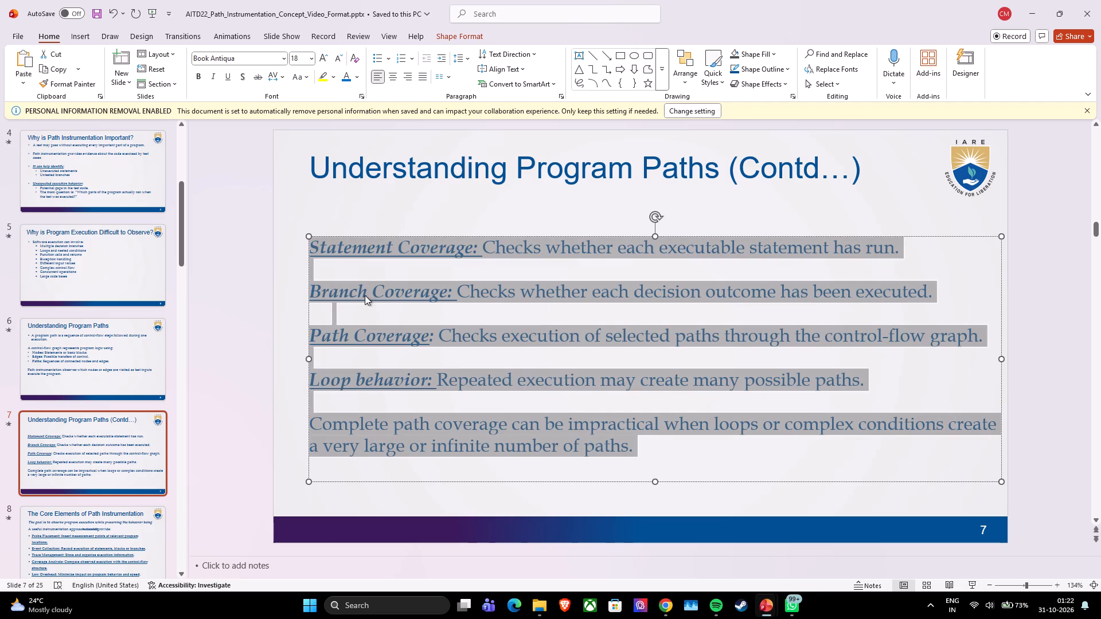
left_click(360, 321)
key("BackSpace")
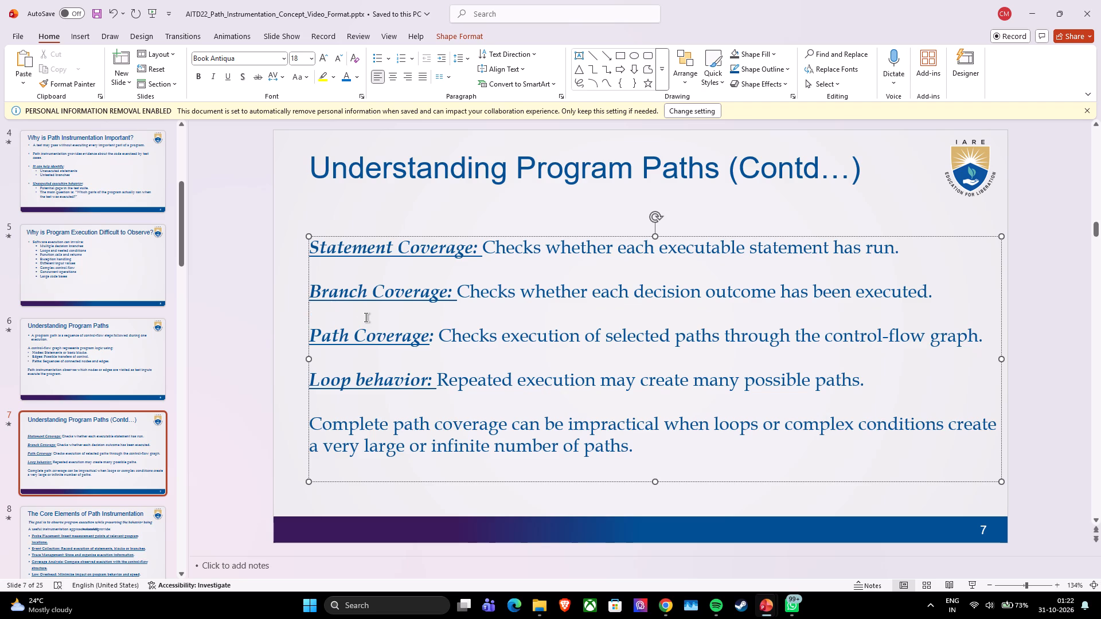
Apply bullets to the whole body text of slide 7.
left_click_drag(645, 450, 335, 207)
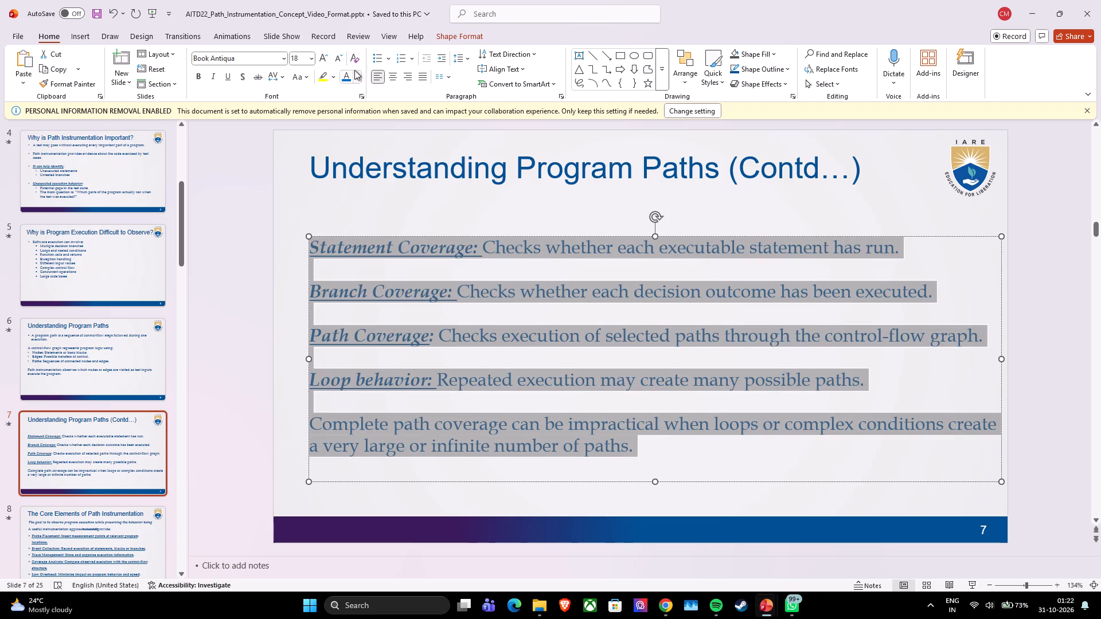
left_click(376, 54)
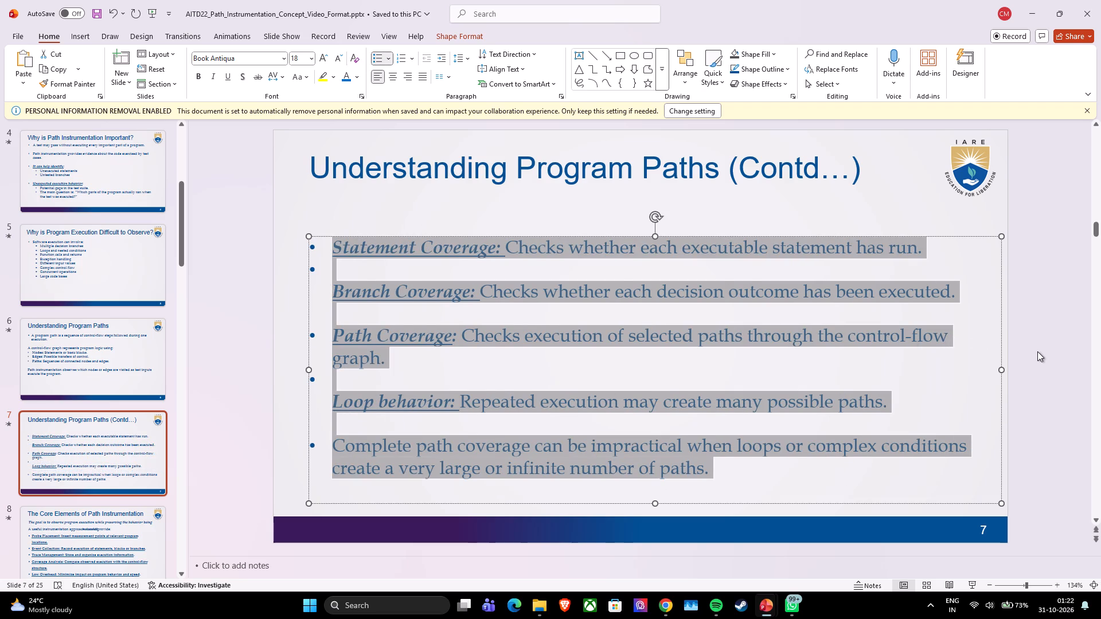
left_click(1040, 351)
Delete the blank line above Branch Coverage so that it becomes a bulleted line directly under Statement Coverage.
left_click(327, 269)
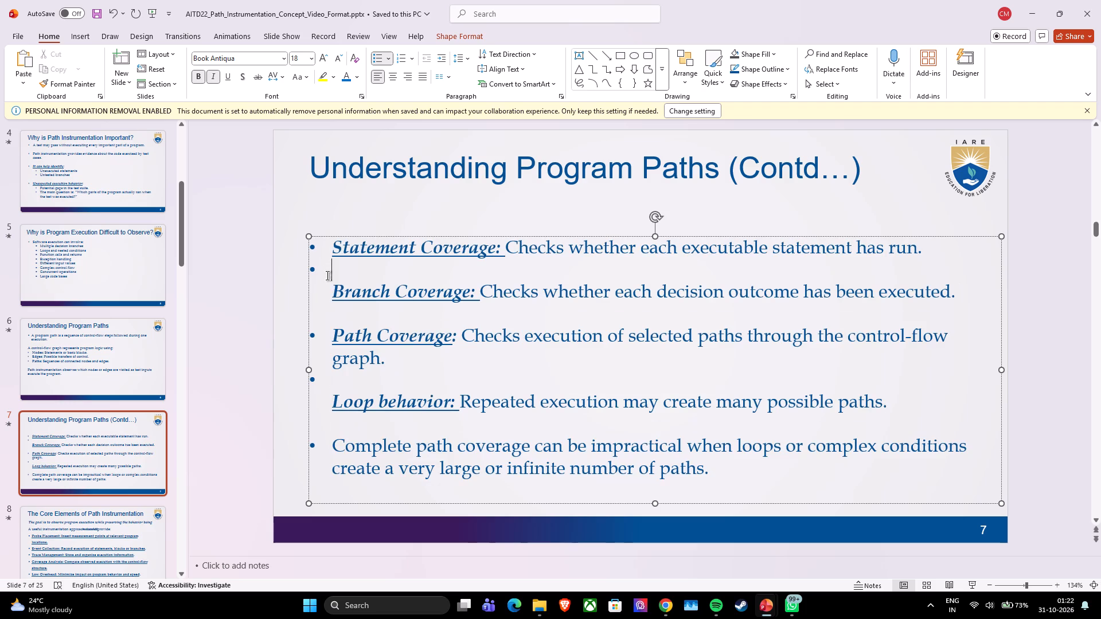
key("BackSpace")
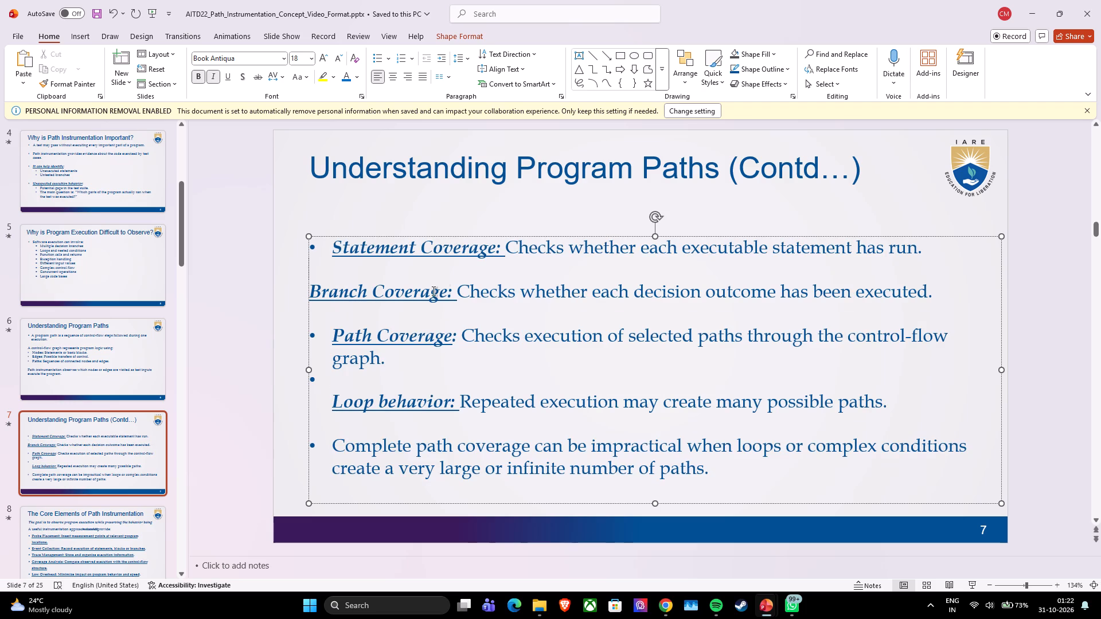
left_click_drag(313, 284, 944, 297)
left_click(376, 62)
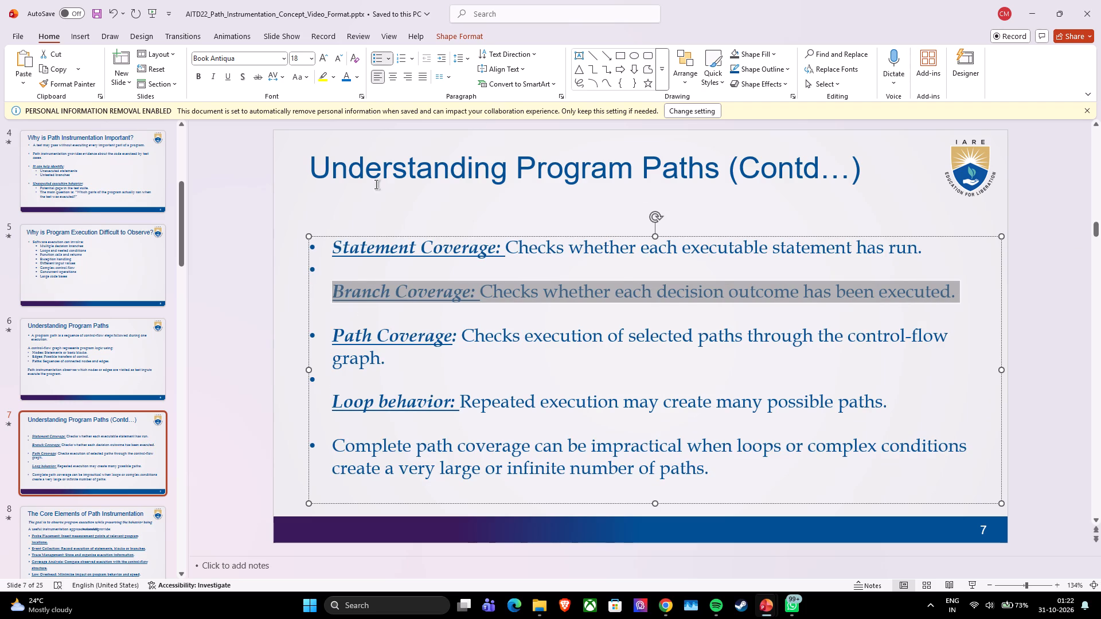
left_click(327, 288)
key("BackSpace")
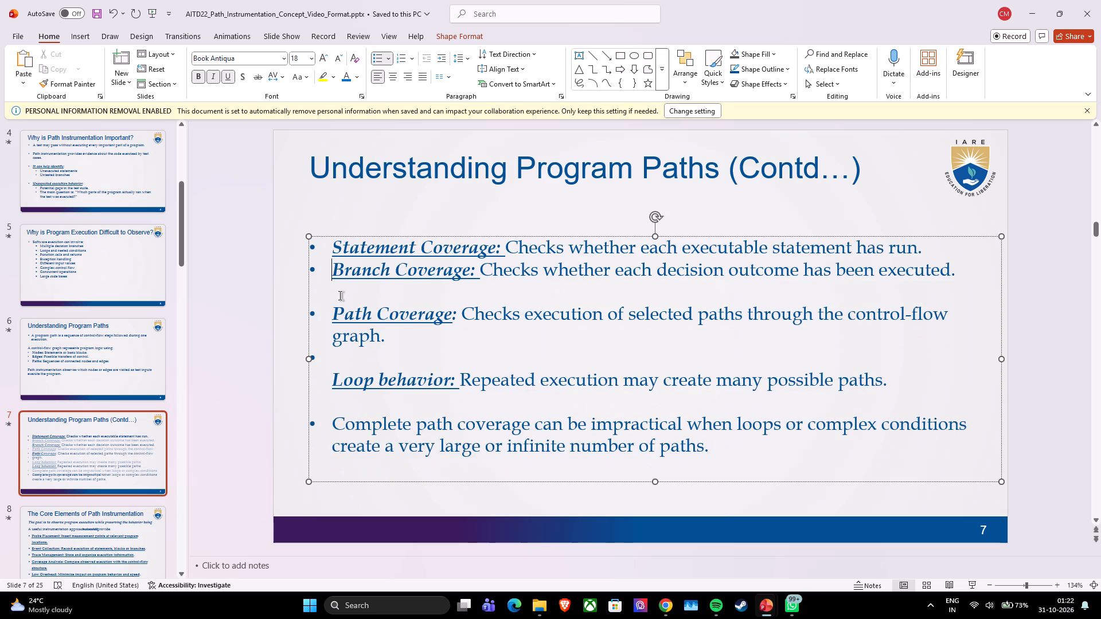
Delete the blank line above Loop behavior so that it becomes a bulleted line directly under the Path Coverage text.
key("Down")
key("Down")
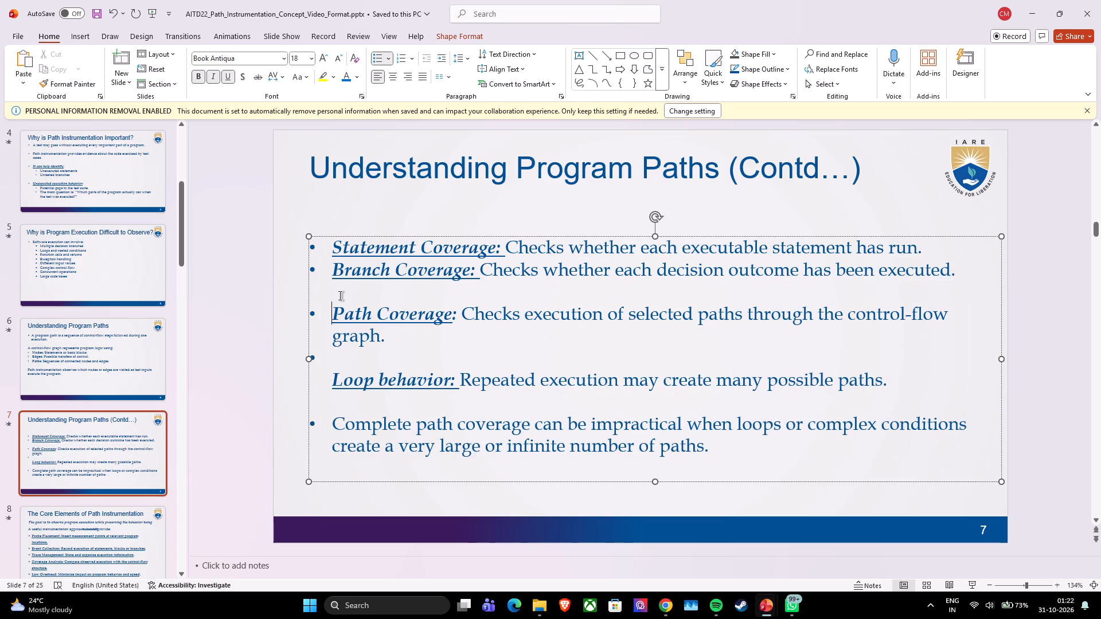
key("Down")
key("Down")
key("Down")
key("backslash")
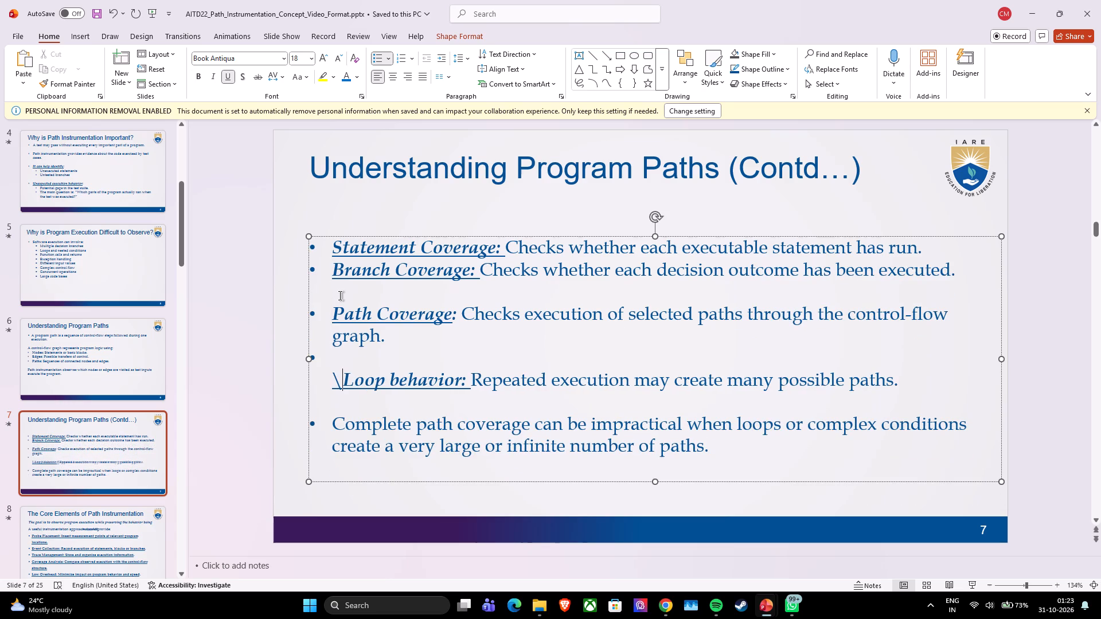
key("BackSpace")
key("BackSpace")
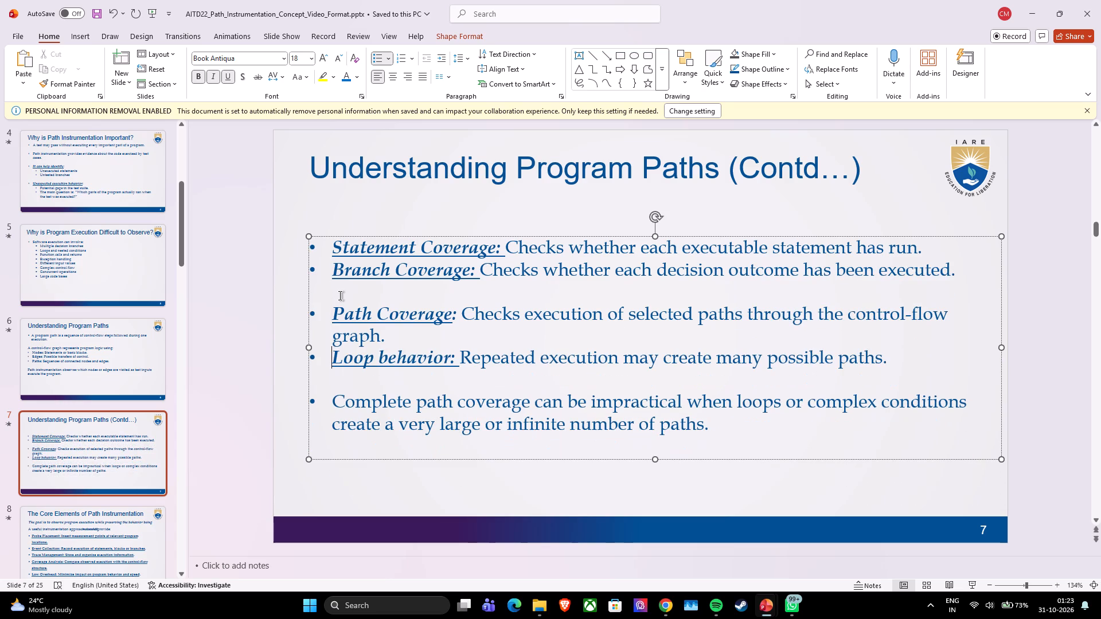
left_click(1068, 375)
Move the goal statement on slide 8 up toward the title, off the line that introduces the list.
key("Down")
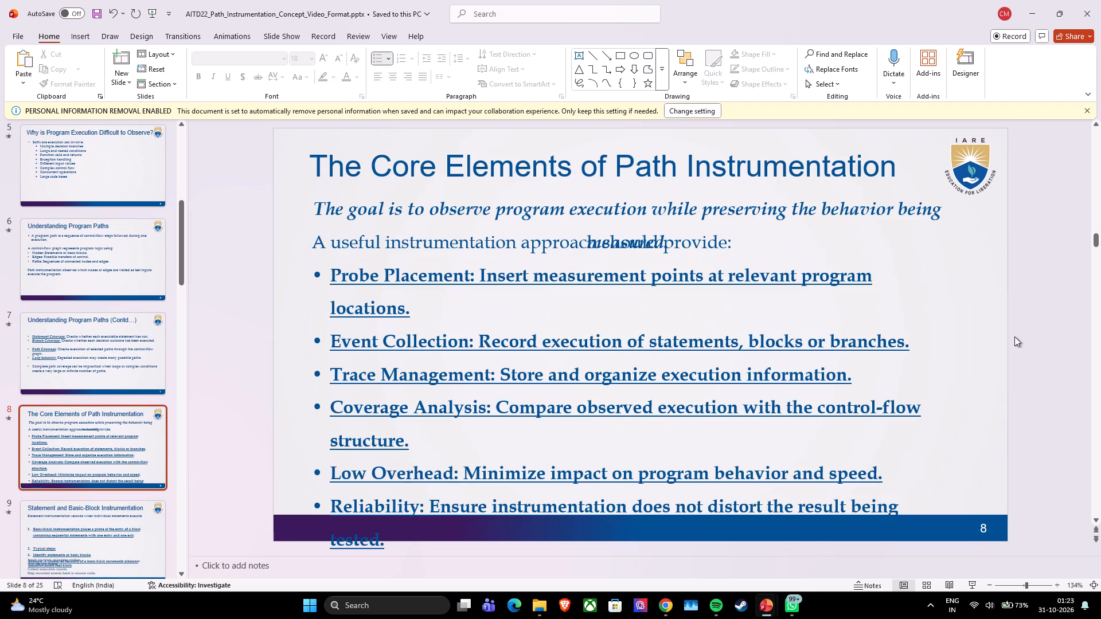
left_click(655, 233)
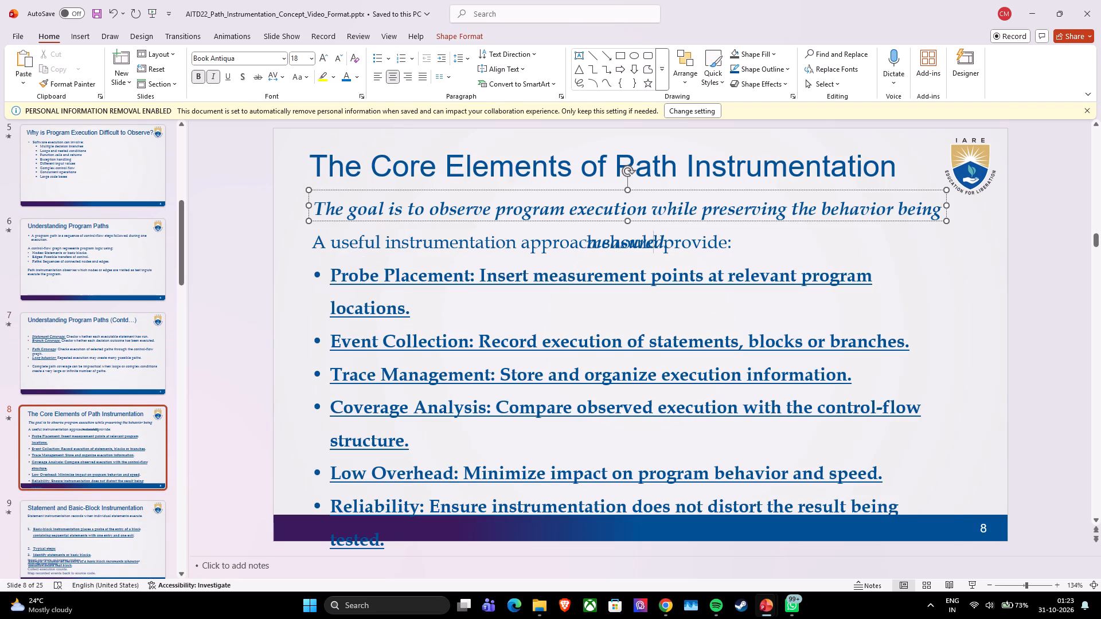
left_click_drag(688, 220, 690, 206)
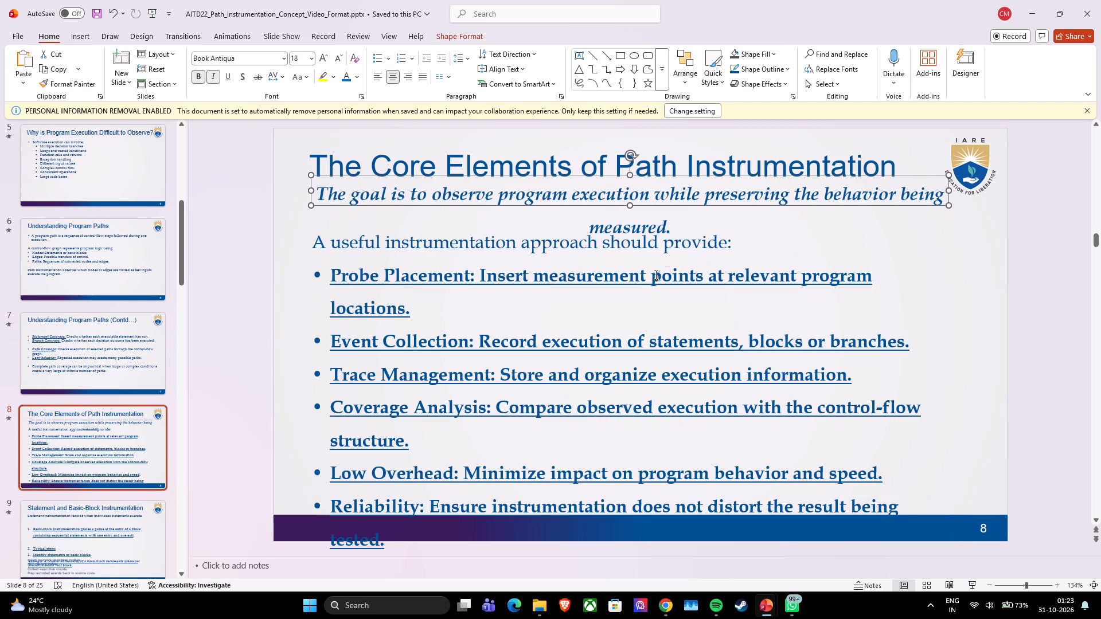
Following slide 8 of the reference deck, remove bold and underline from the descriptions after the six bullet labels, Probe Placement through Reliability.
key("alt+Tab")
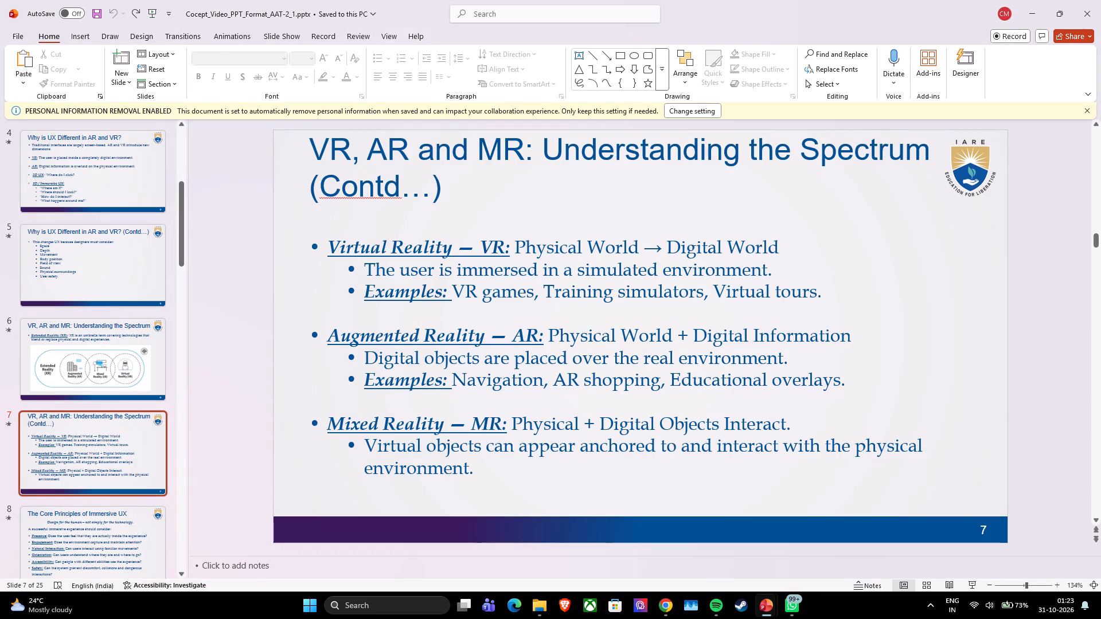
key("Down")
key("alt+Tab")
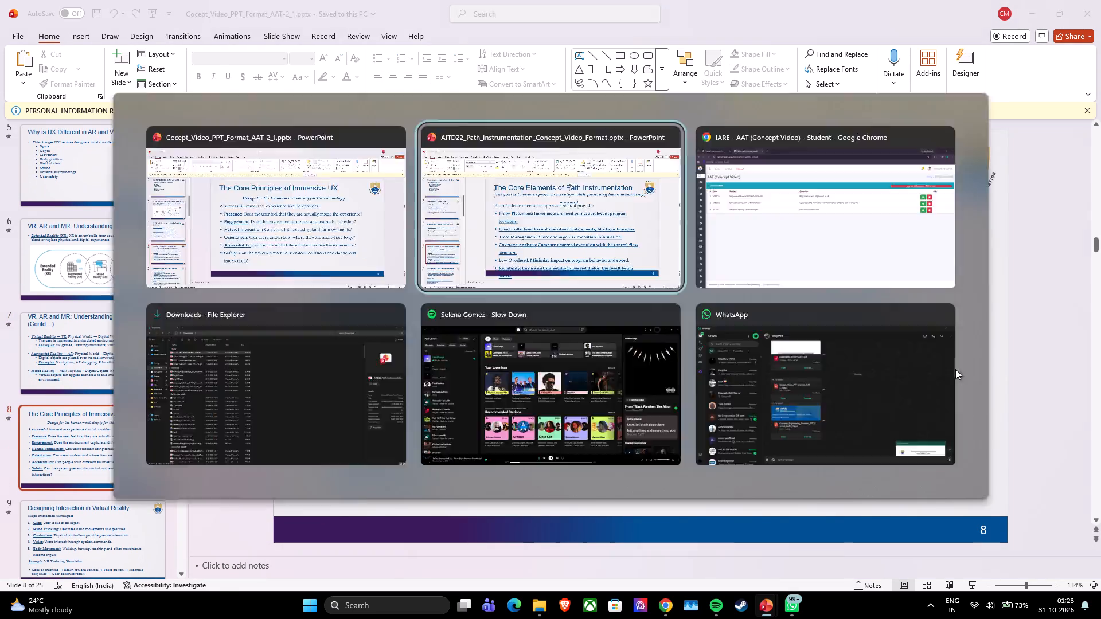
left_click(575, 364)
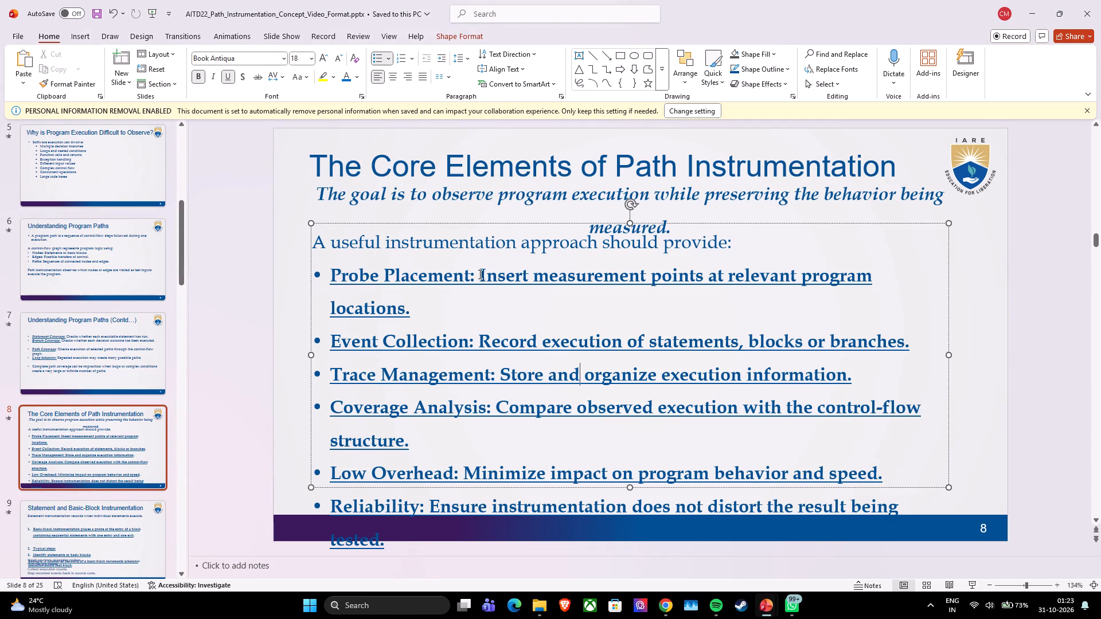
left_click_drag(480, 275, 492, 304)
left_click_drag(477, 340, 991, 344, "ctrl+shift")
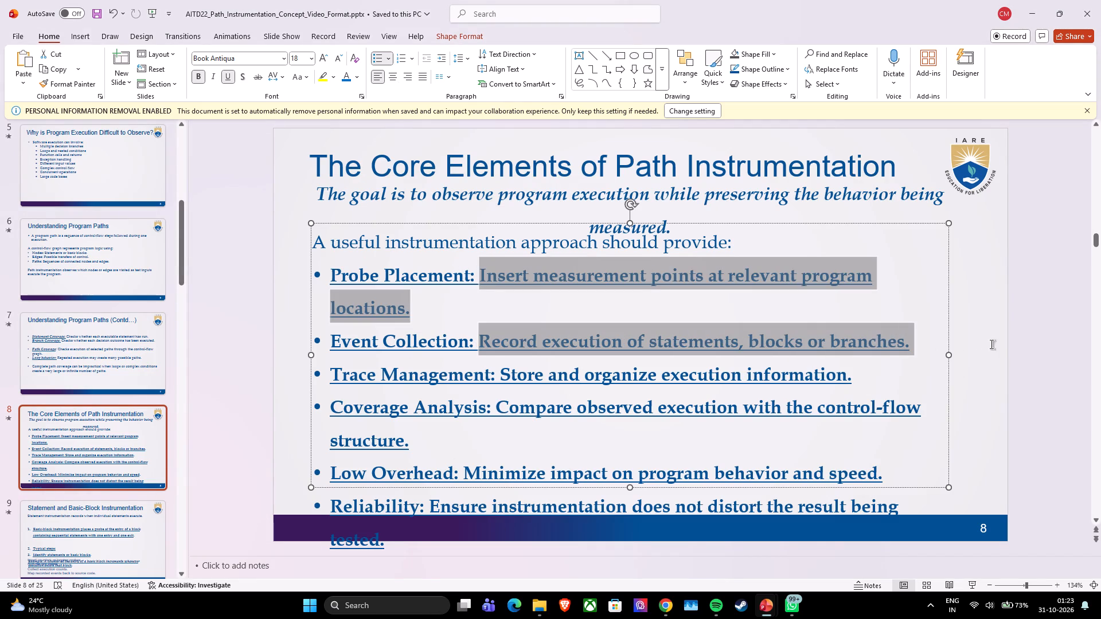
left_click_drag(991, 344, 999, 344, "ctrl+shift")
left_click_drag(499, 373, 878, 374, "ctrl+shift")
left_click_drag(495, 406, 509, 438, "ctrl+shift")
left_click_drag(465, 471, 933, 467, "ctrl+shift")
left_click_drag(430, 502, 447, 540, "ctrl+shift")
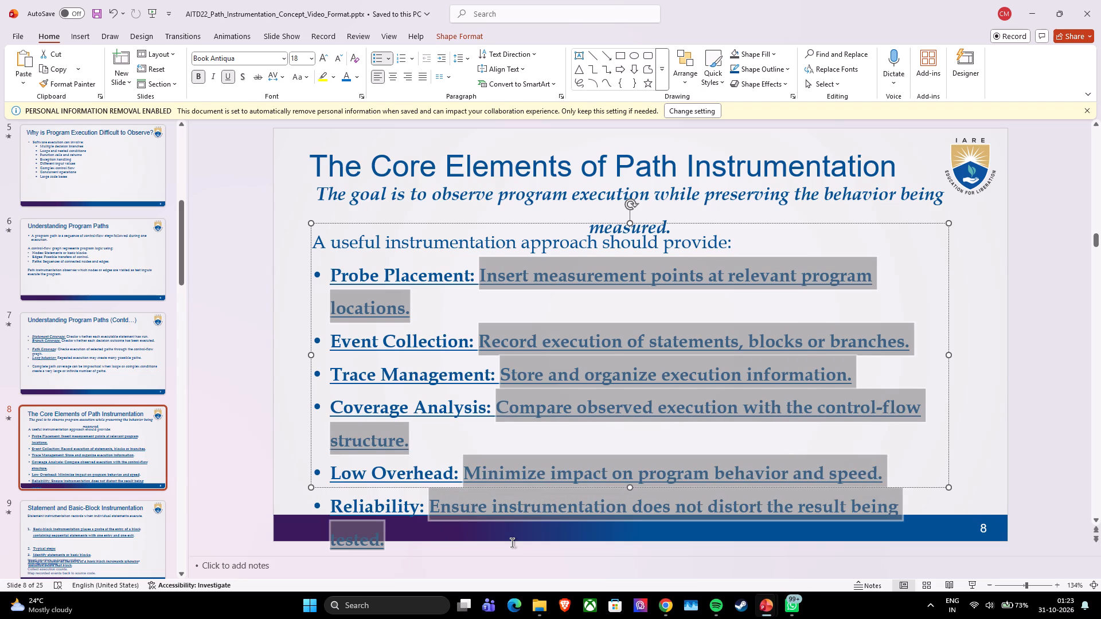
key("ctrl+b")
key("ctrl+u")
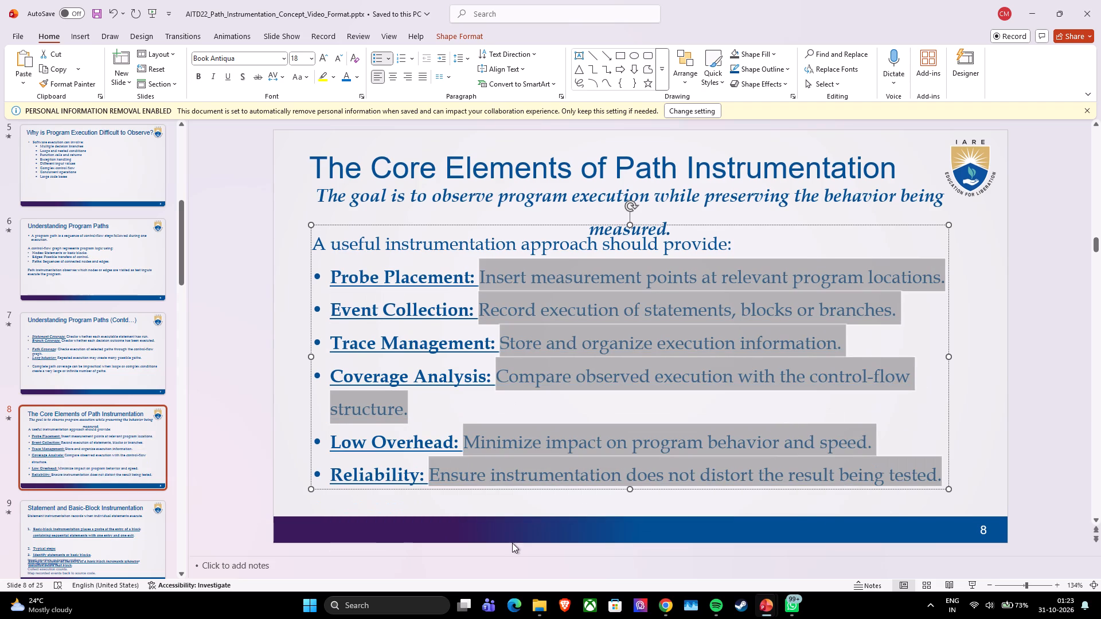
left_click(1005, 386)
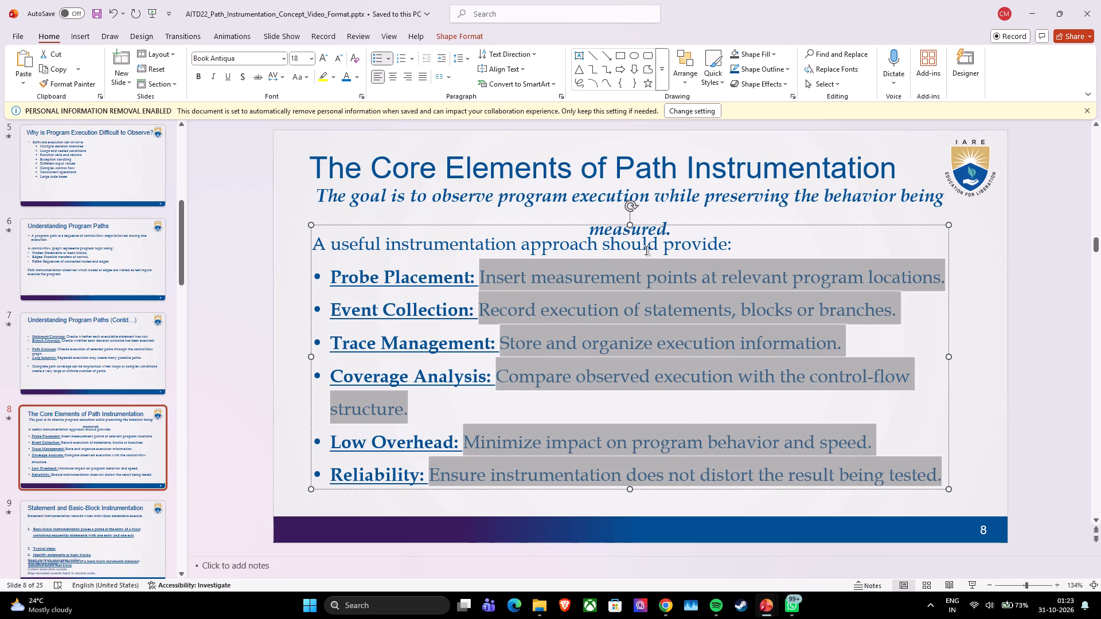
Move the bulleted text box on slide 8 down so it clears the two-line goal statement.
key("alt+Tab")
key("alt+Tab")
left_click(638, 260)
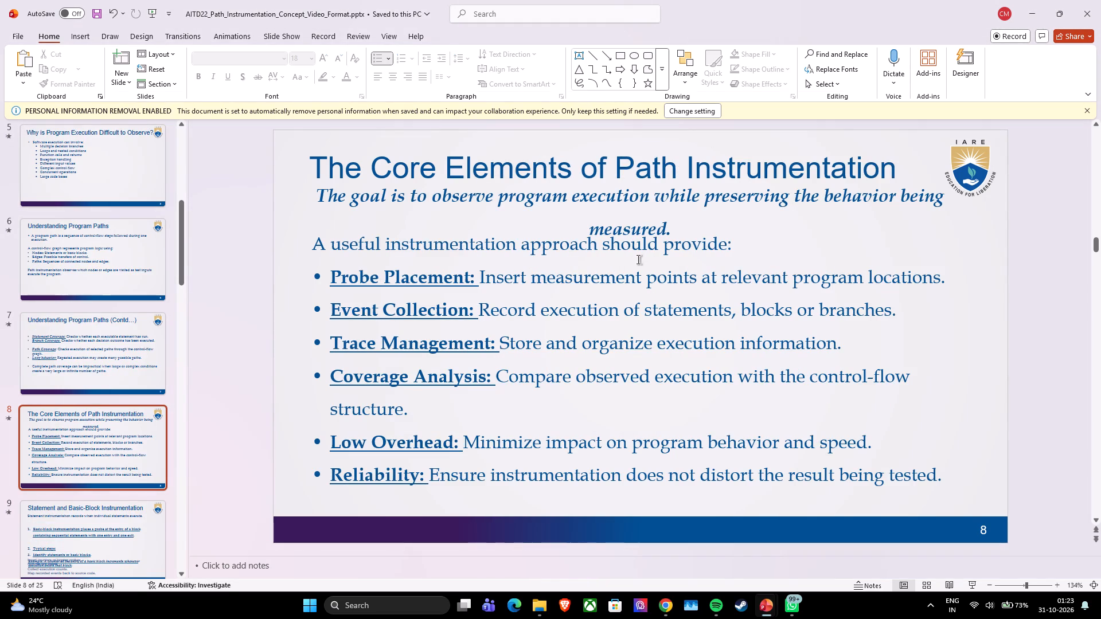
left_click_drag(687, 489, 687, 502)
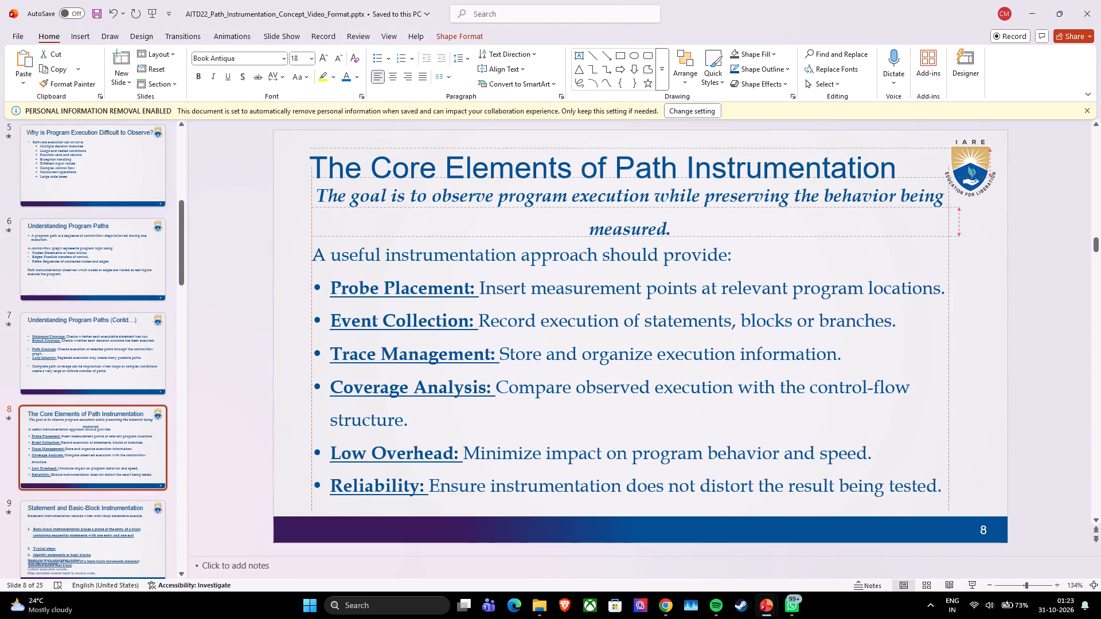
left_click_drag(687, 502, 687, 507)
Shift the goal statement on slide 8 slightly down, between the title and the bulleted text.
left_click(514, 206)
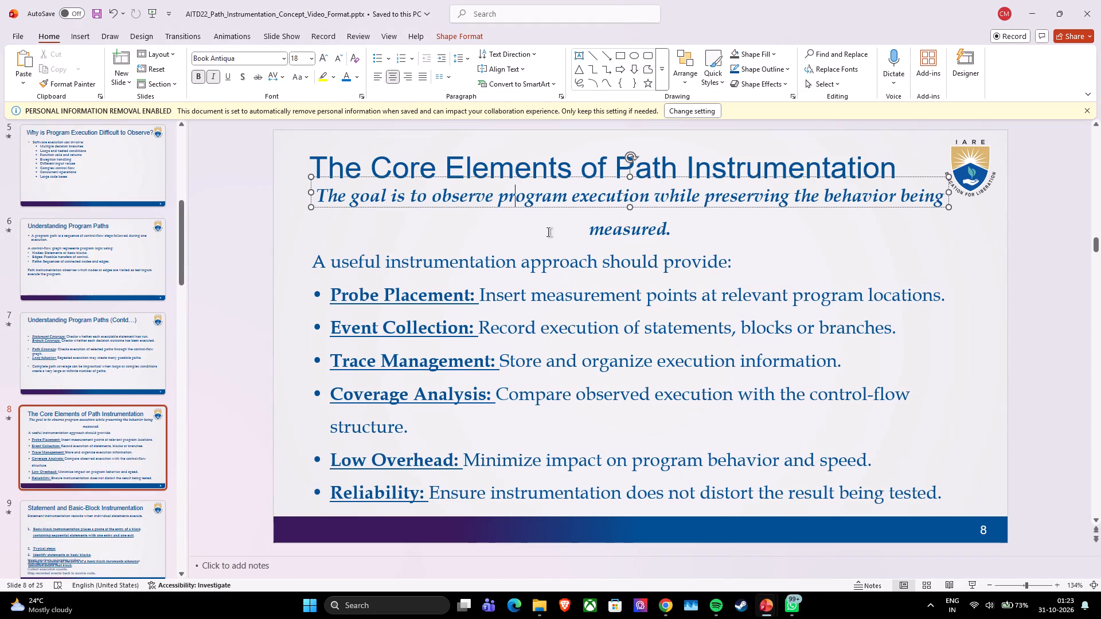
left_click(552, 206)
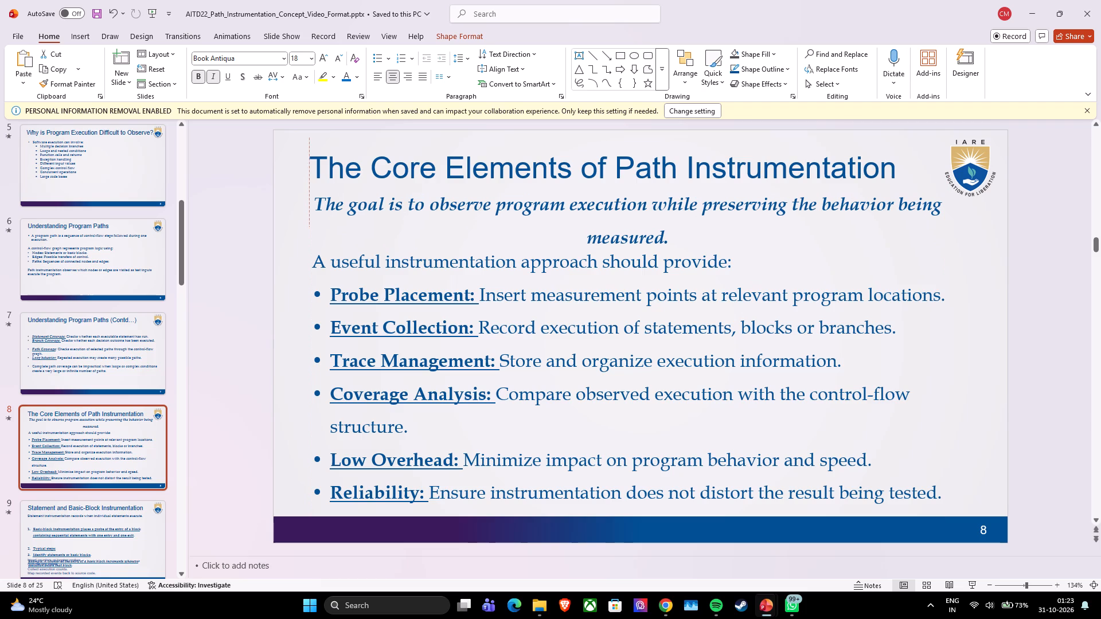
left_click(1045, 314)
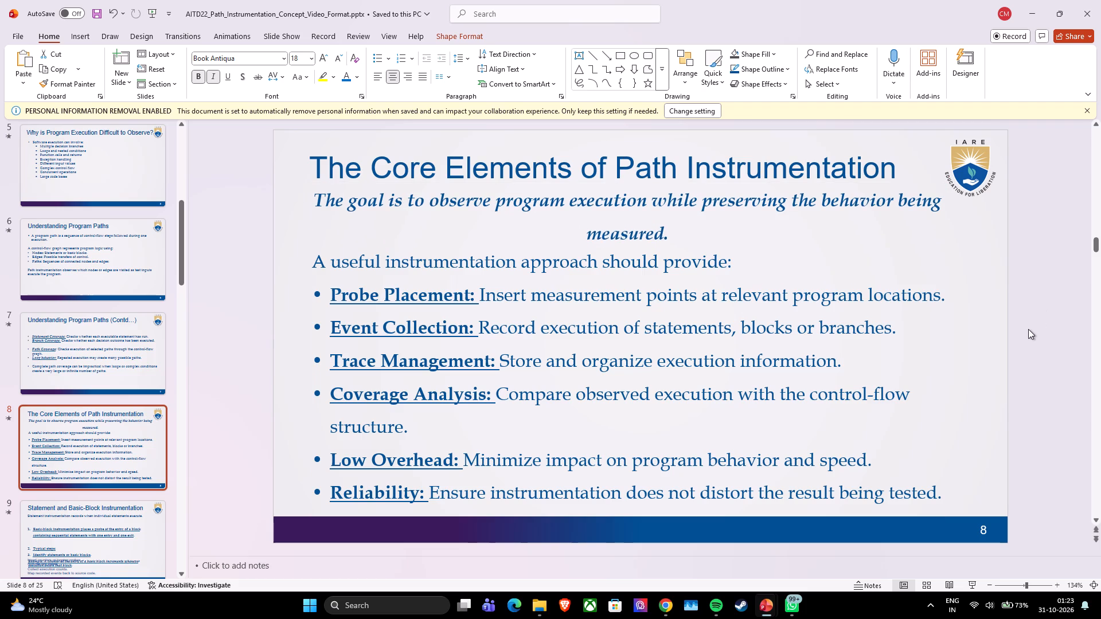
Check slide 9 of the reference deck and move the body text box on slide 9 slightly up toward the title.
key("Down")
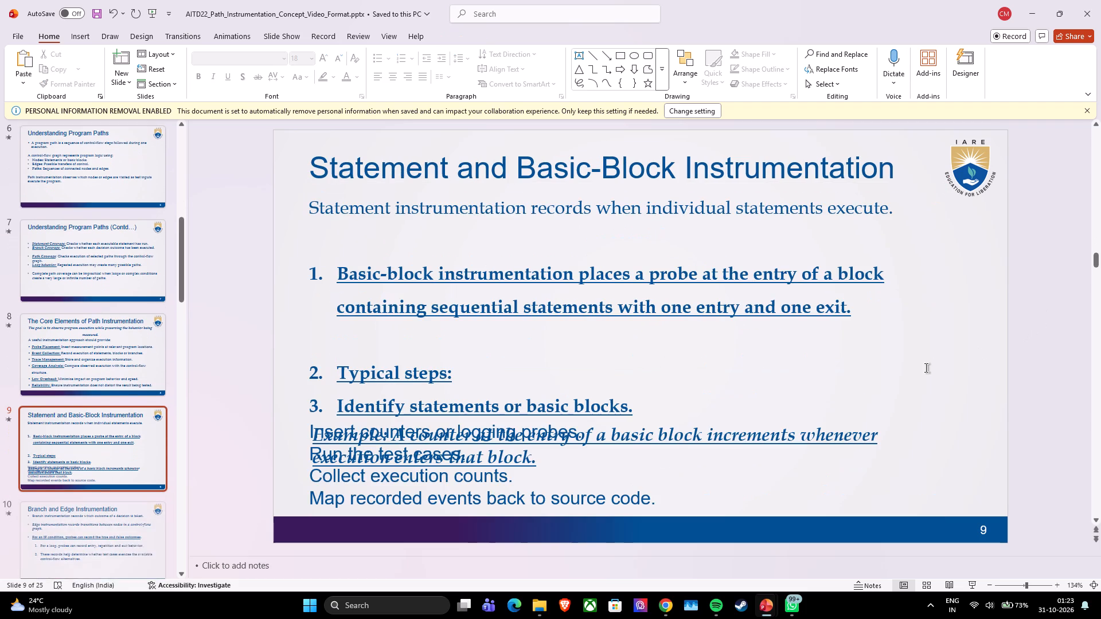
key("alt+Tab")
key("Down")
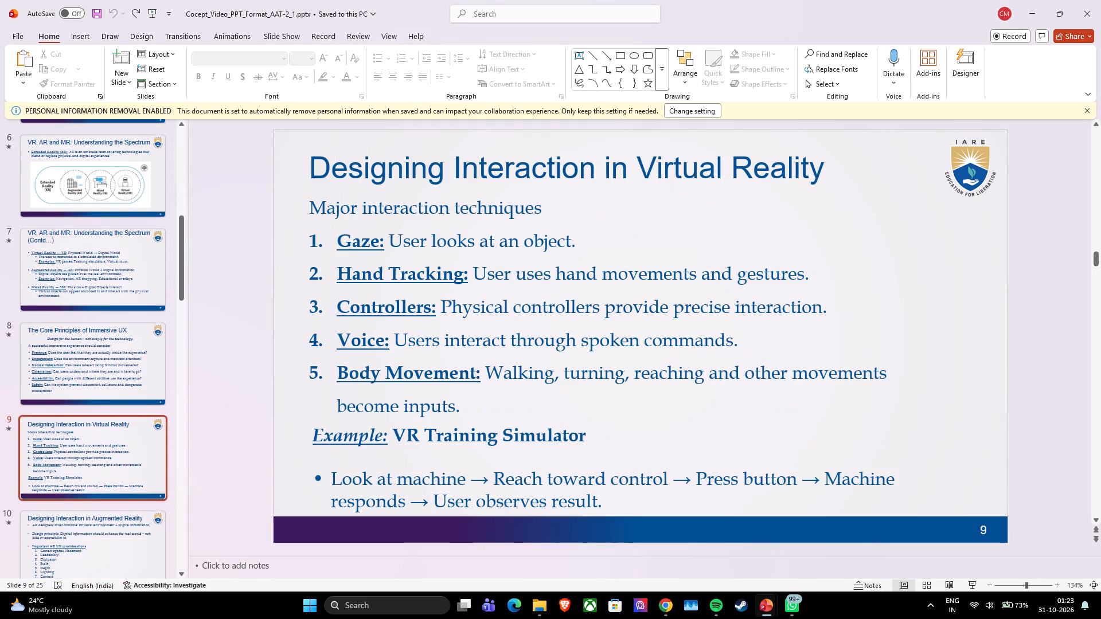
key("alt+Tab")
left_click(561, 368)
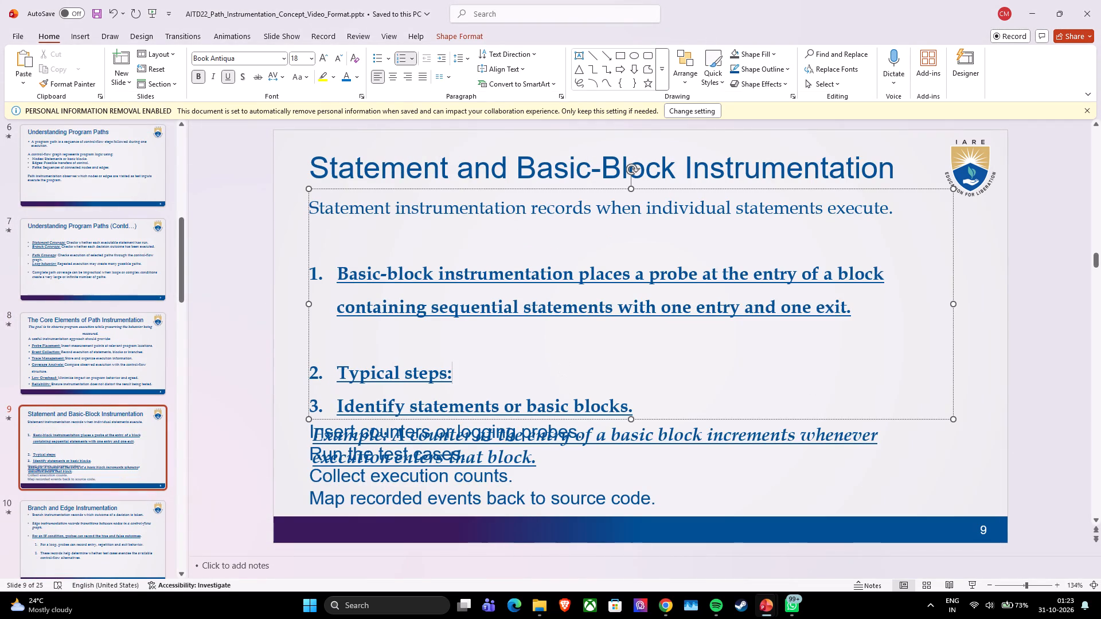
left_click_drag(562, 417, 594, 407)
key("alt+Tab")
key("alt+Tab")
key("alt+Tab")
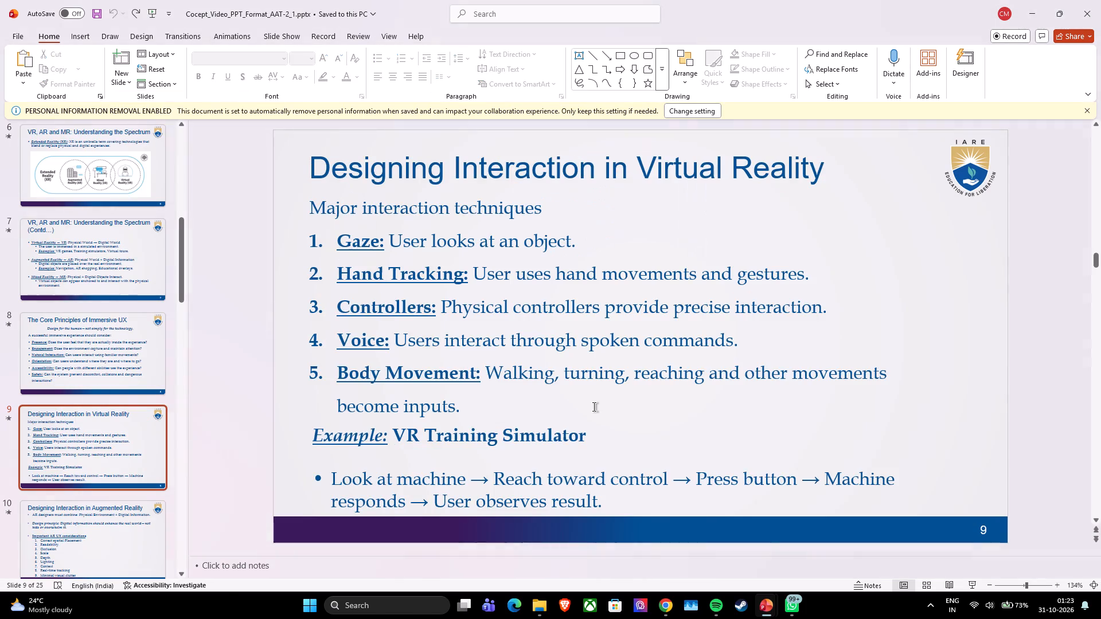
key("alt+Tab")
left_click_drag(588, 410, 580, 409)
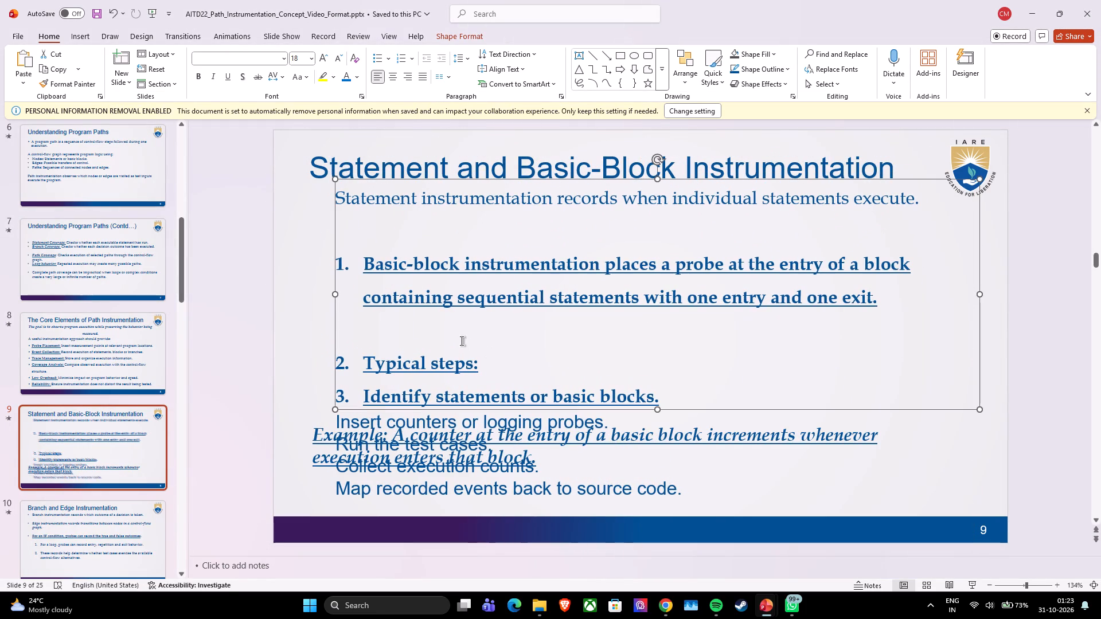
Delete the blank lines above Typical steps and above the Basic-block instrumentation item on slide 9.
left_click(458, 332)
key("BackSpace")
key("BackSpace")
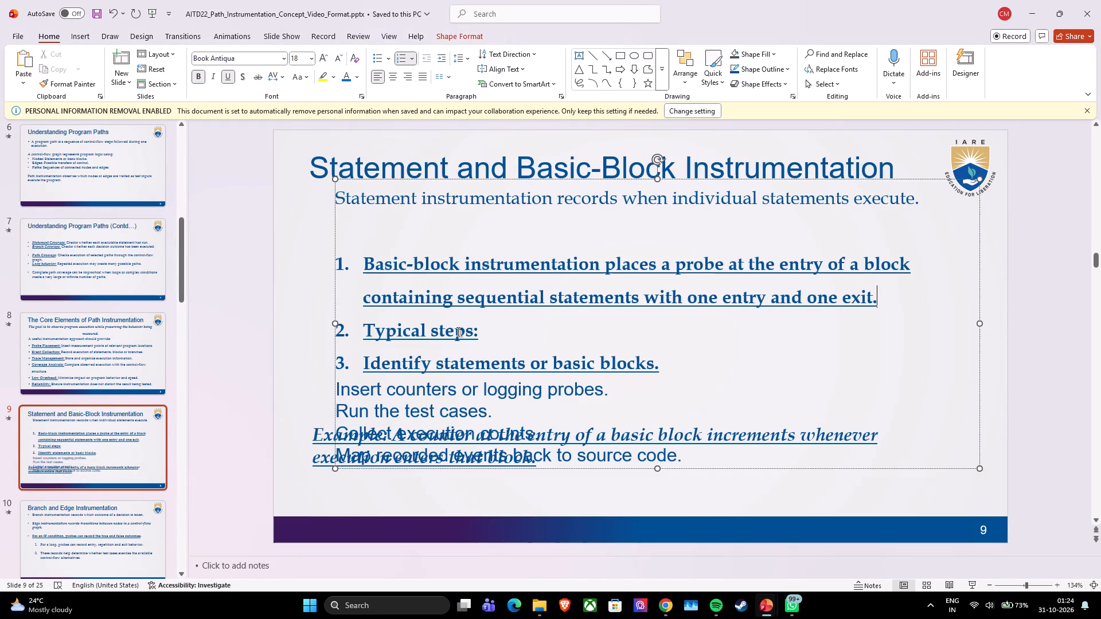
left_click(374, 225)
key("BackSpace")
key("BackSpace")
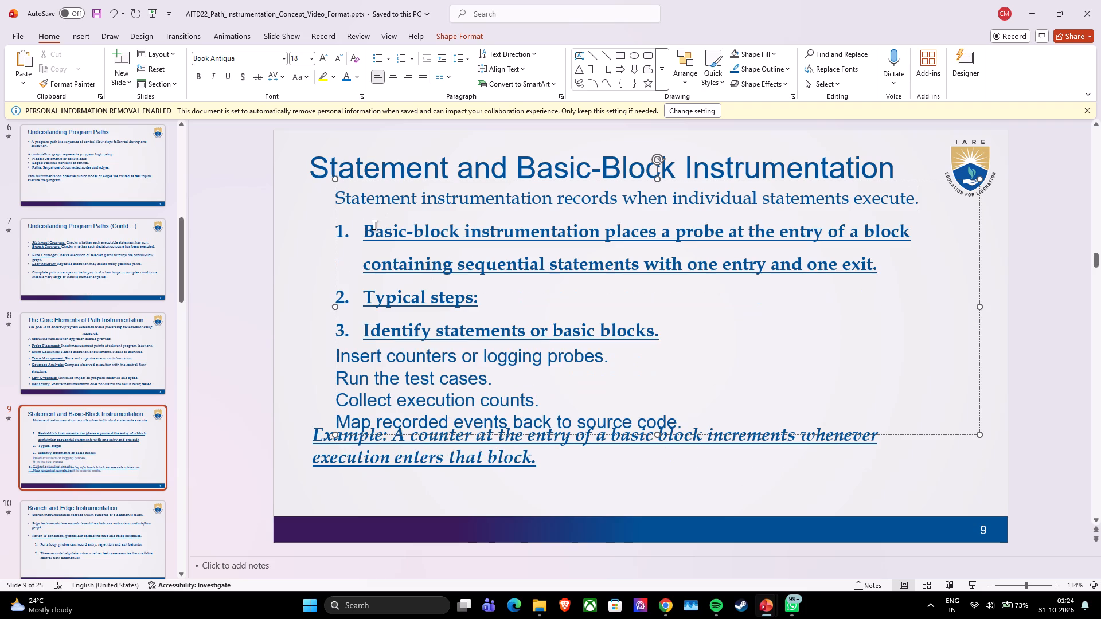
Align the body text box on slide 9 with the start of the title text.
left_click_drag(540, 431, 486, 411)
left_click(674, 469)
left_click(521, 358)
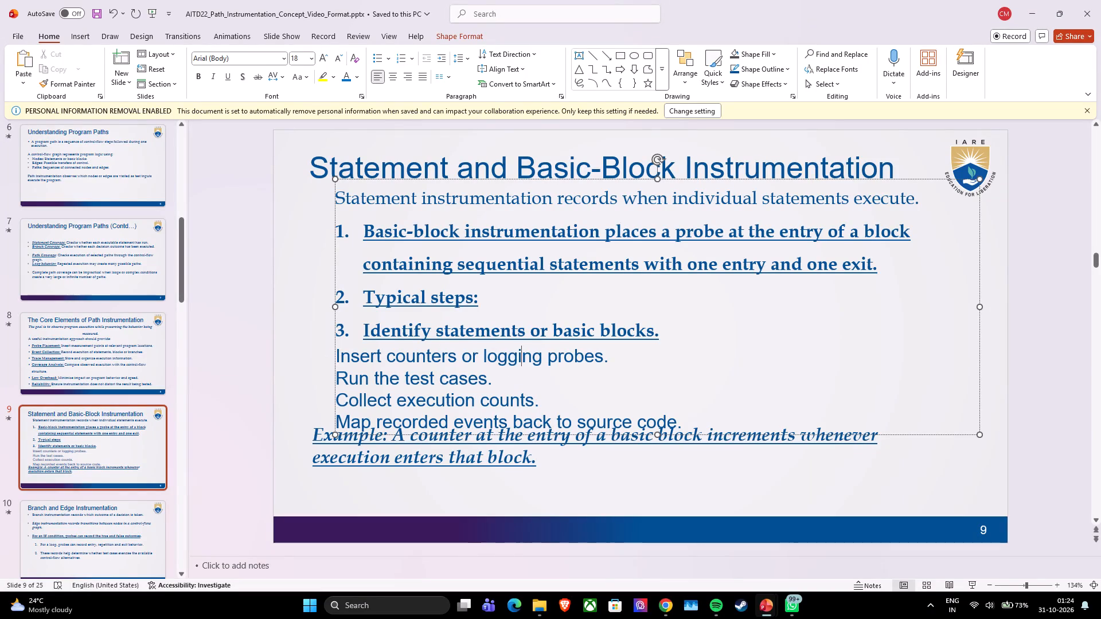
left_click_drag(333, 345, 310, 340)
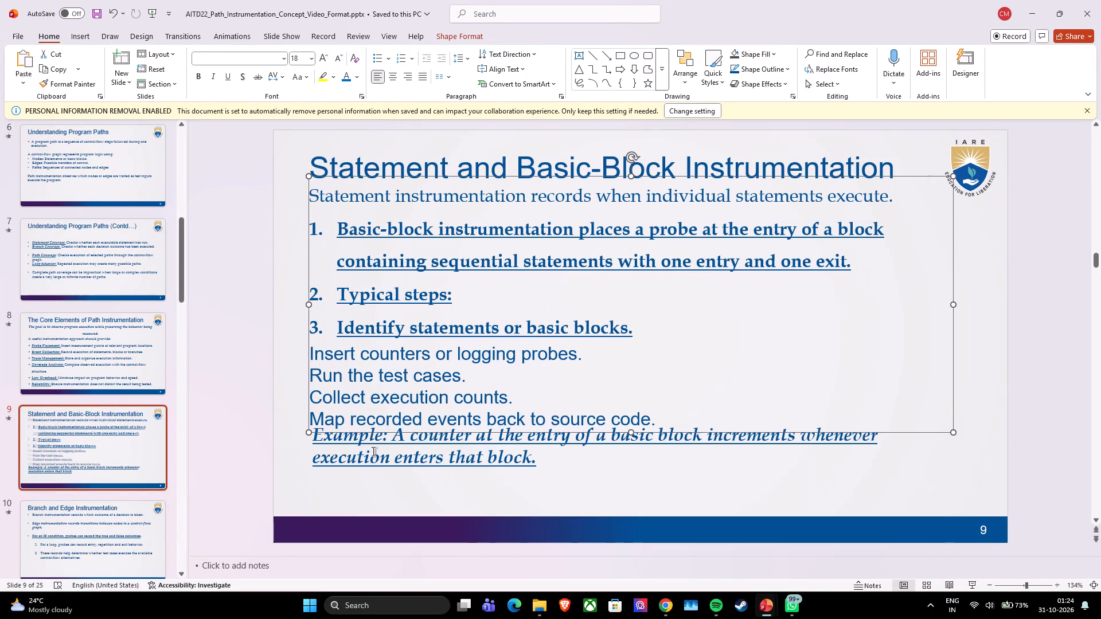
Move the Example text box on slide 9 down below the body text so they no longer overlap.
left_click(375, 453)
left_click_drag(408, 516, 409, 530)
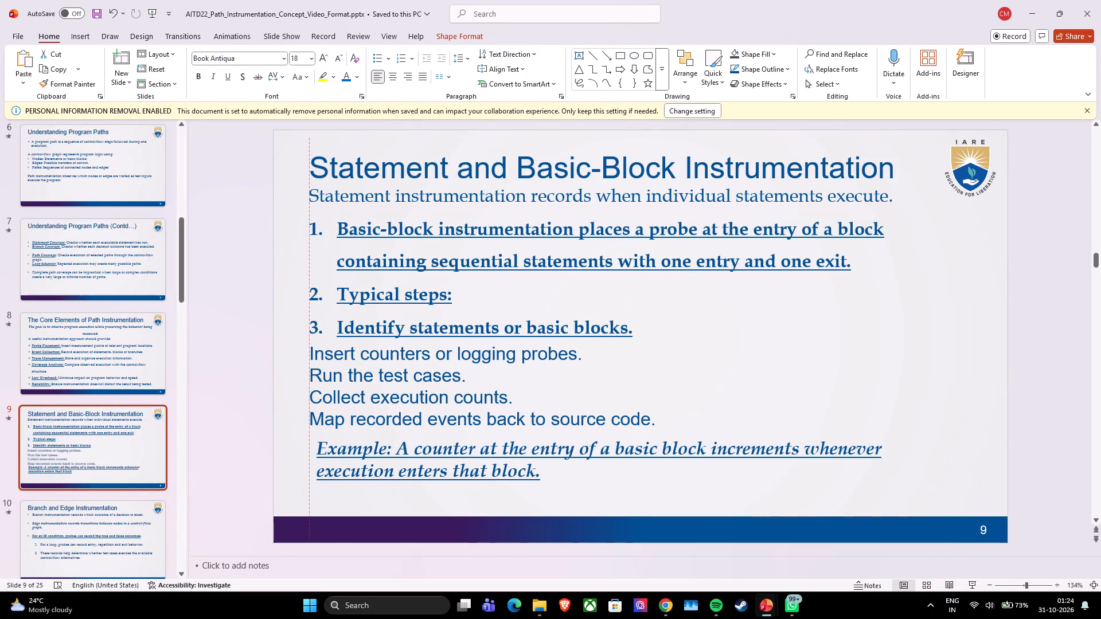
left_click_drag(409, 530, 410, 541)
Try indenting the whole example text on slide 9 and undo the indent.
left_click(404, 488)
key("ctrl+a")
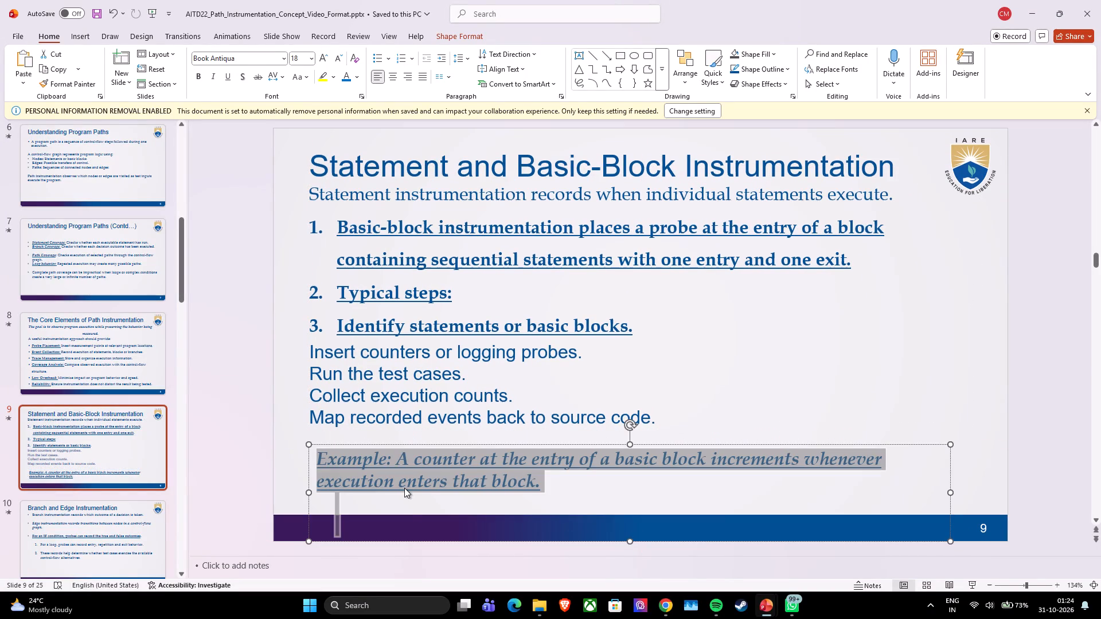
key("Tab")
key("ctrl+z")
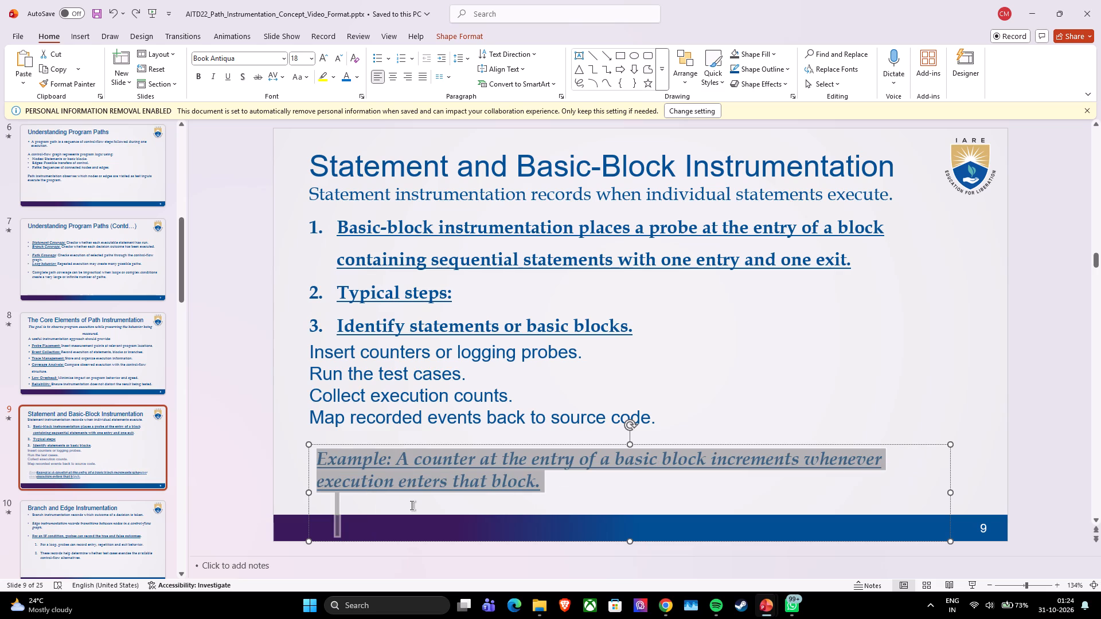
Delete the empty bulleted lines at the end of the Example text box on slide 9.
left_click(412, 508)
key("Down")
key("BackSpace")
key("BackSpace")
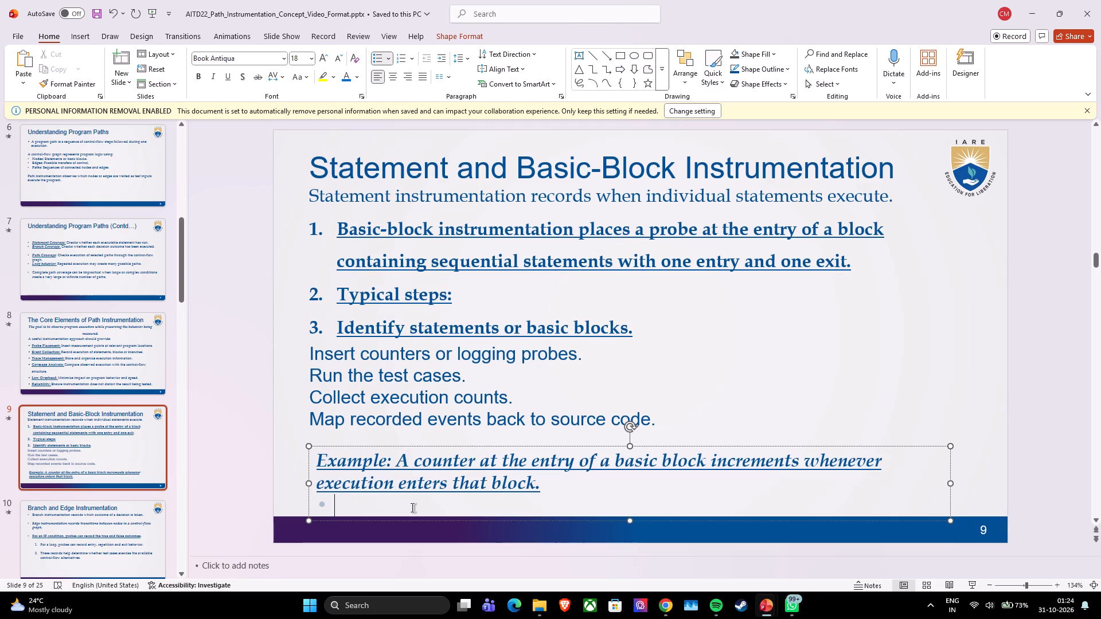
key("BackSpace")
key("BackSpace")
Following the reference deck, remove underline, italic and bold from the sentence after the Example label on slide 9.
key("alt+Tab")
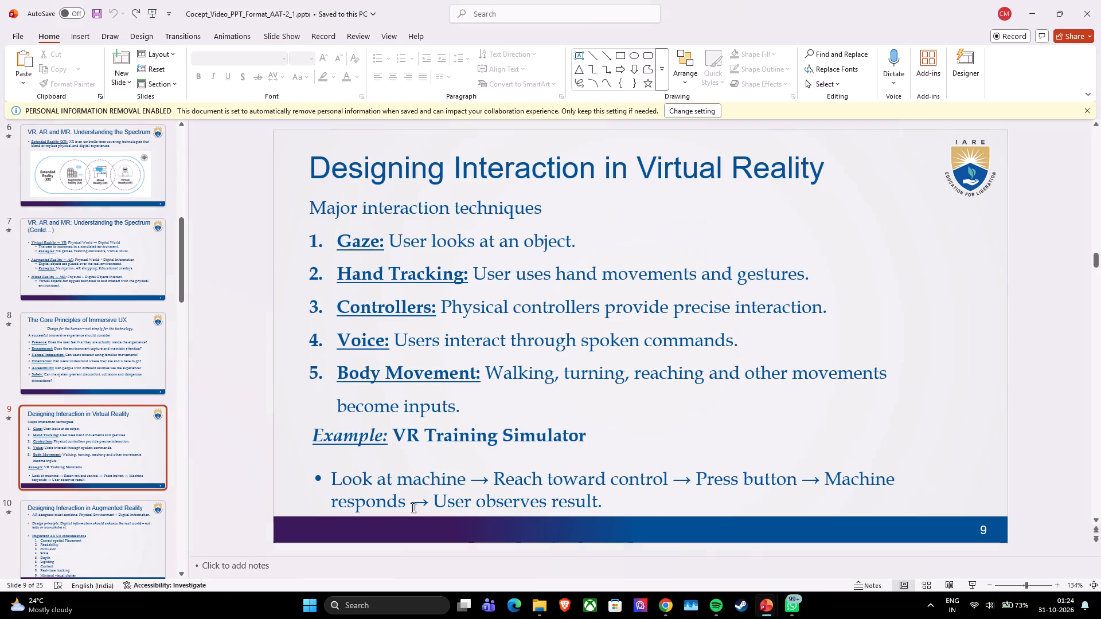
key("alt+Tab")
key("alt+Tab")
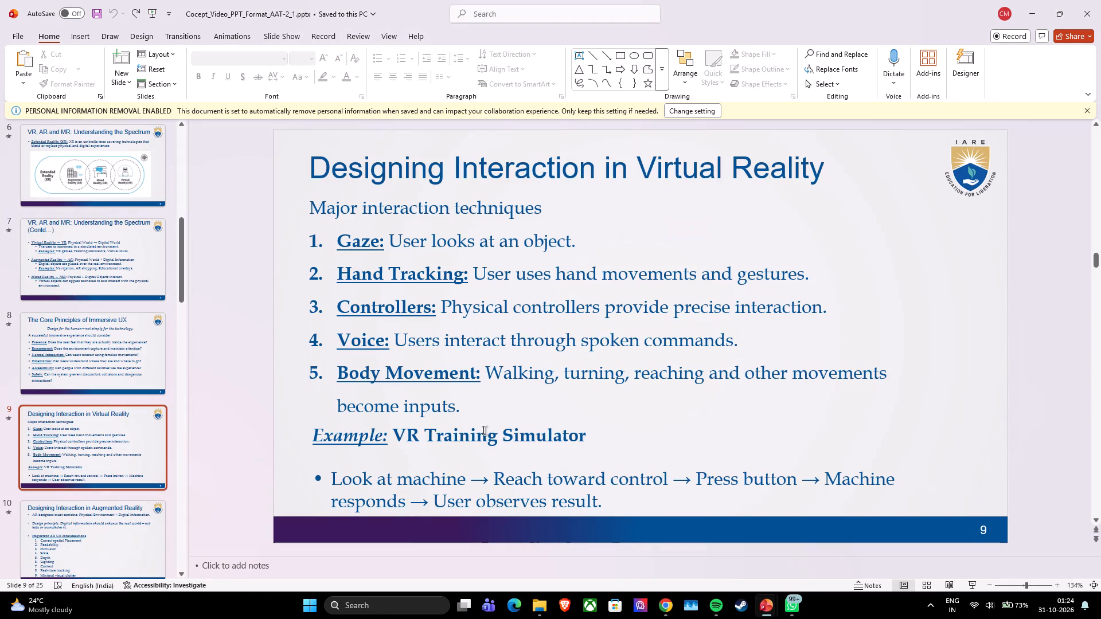
key("alt+Tab")
left_click_drag(397, 462, 588, 496)
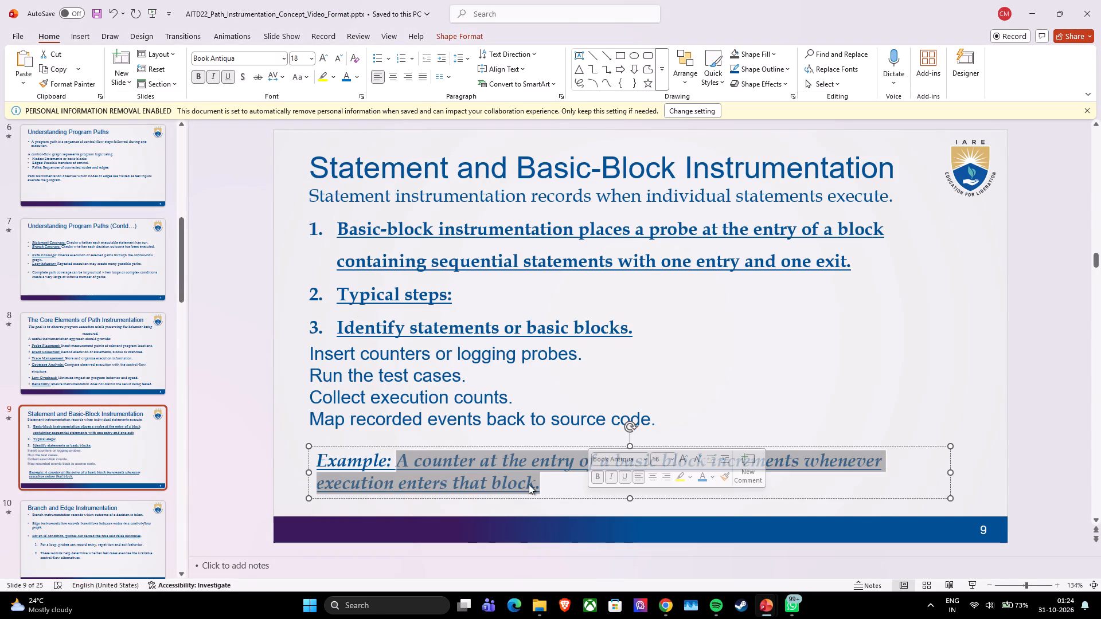
key("ctrl+u")
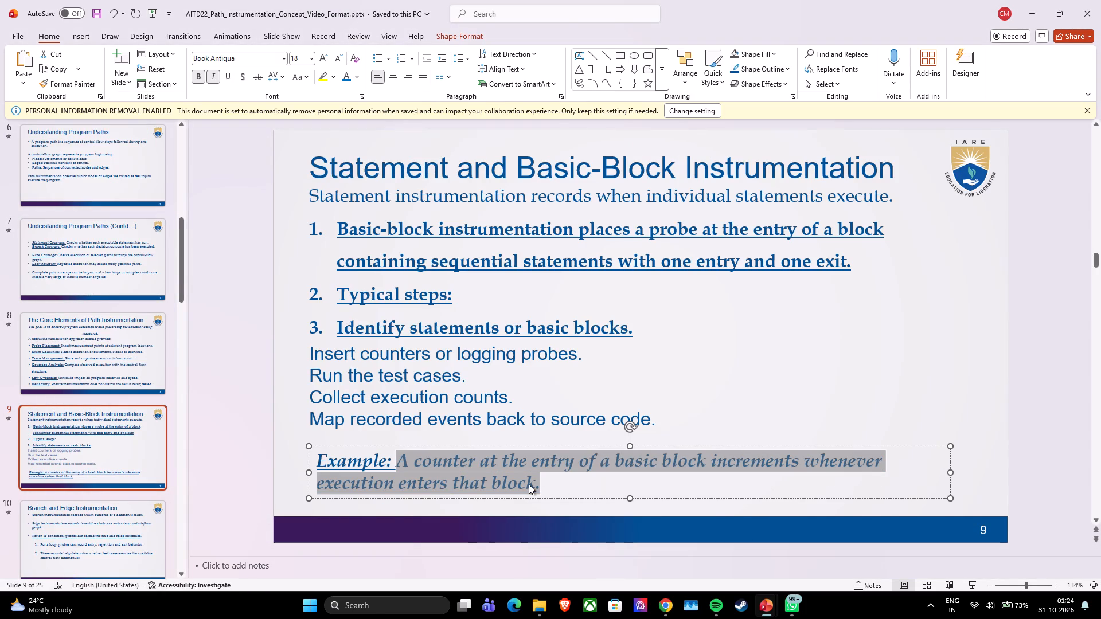
key("ctrl+i")
key("ctrl+b")
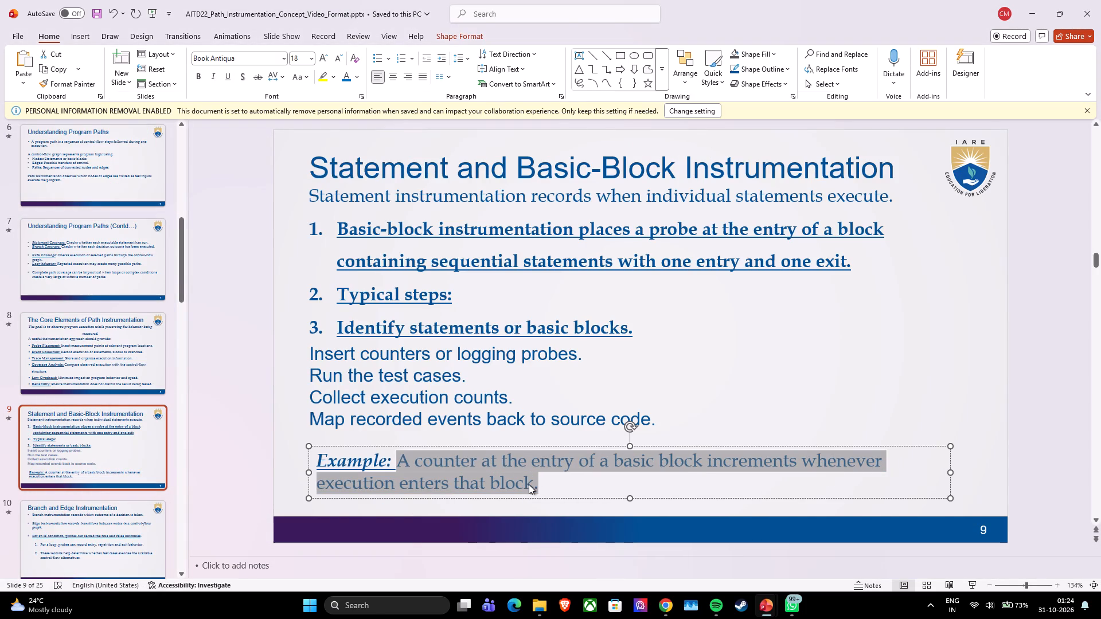
Add bullets to the last four body lines on slide 9, from "Insert counters" to "Map recorded events".
left_click(751, 398)
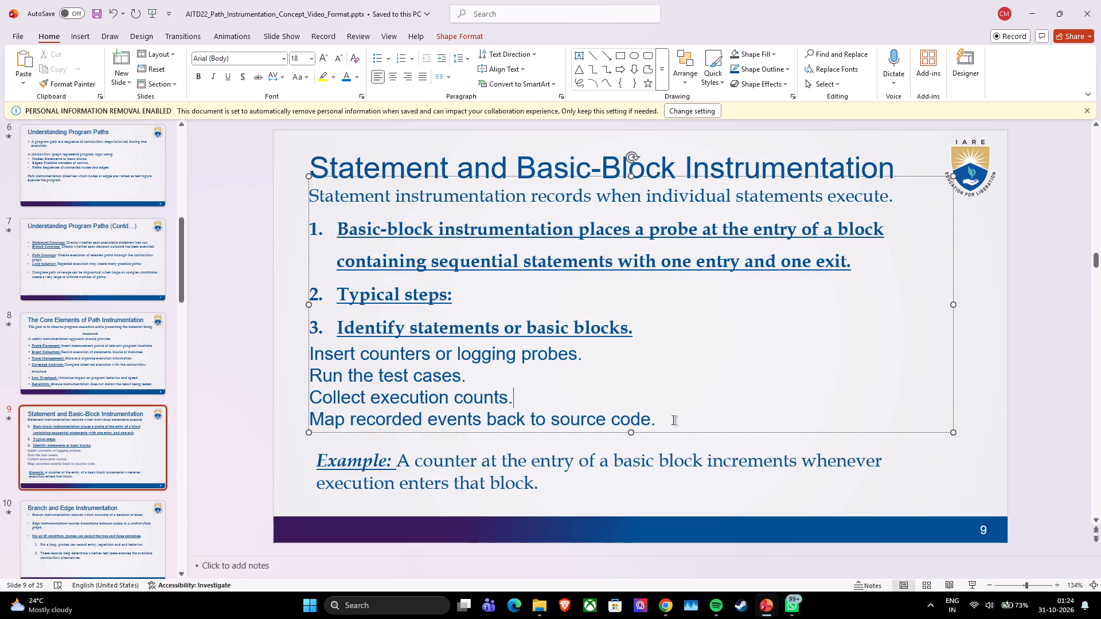
key("alt+Tab")
key("alt+Tab")
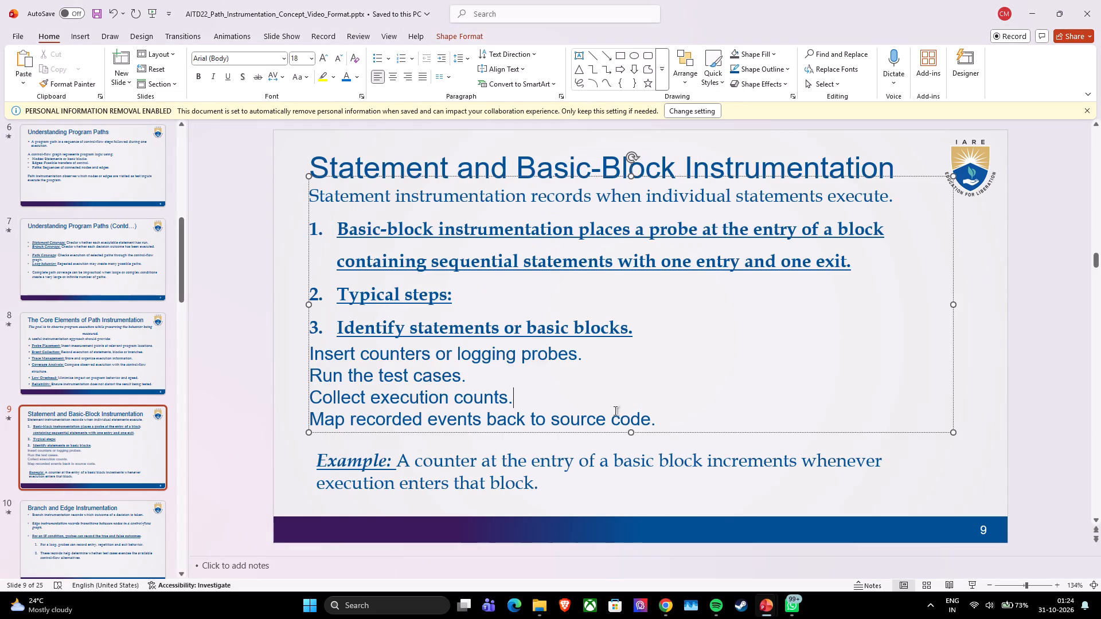
left_click(674, 420)
left_click_drag(674, 420, 343, 348)
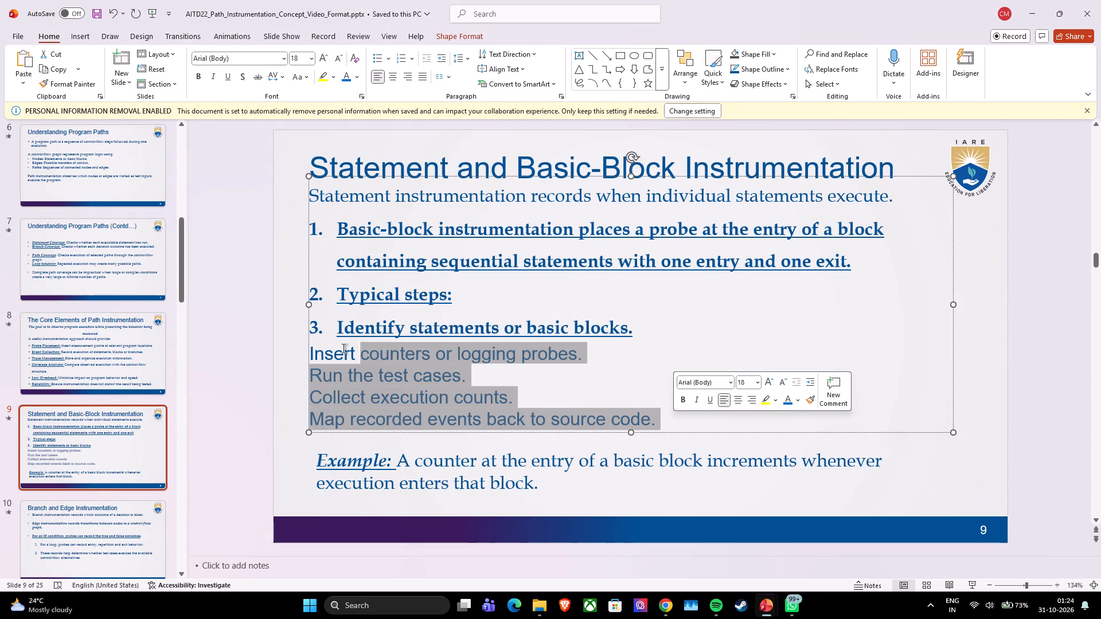
left_click_drag(343, 348, 301, 351)
left_click(377, 60)
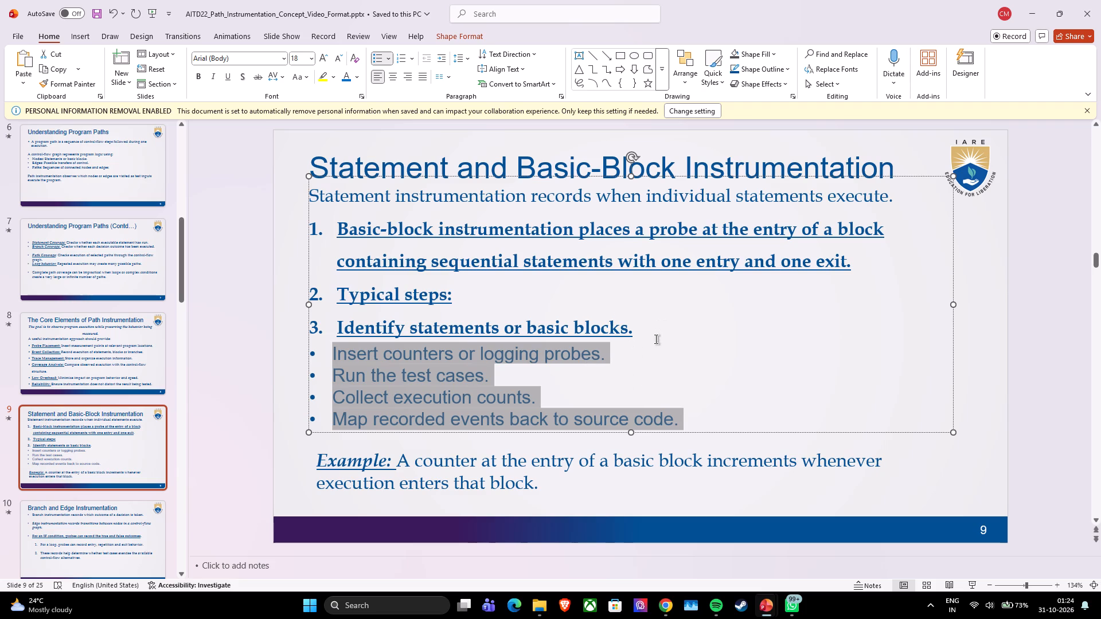
right_click(437, 392)
left_click(660, 383)
Remove the underline and bold from the three numbered items in slide 9's body text.
left_click_drag(335, 226, 629, 340)
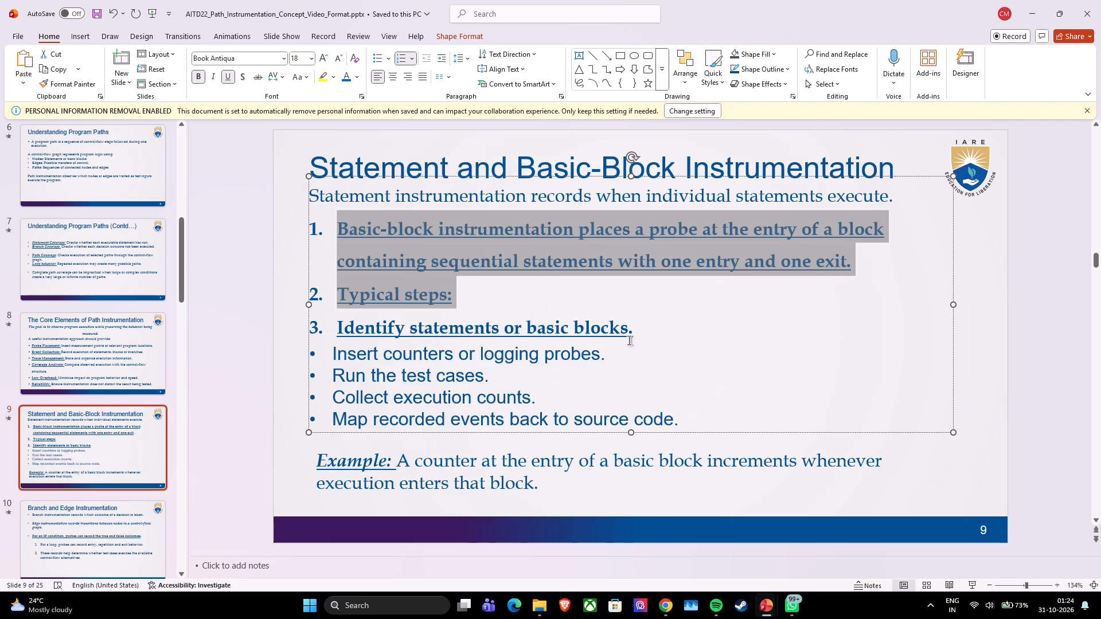
left_click_drag(629, 340, 658, 334)
key("ctrl+u")
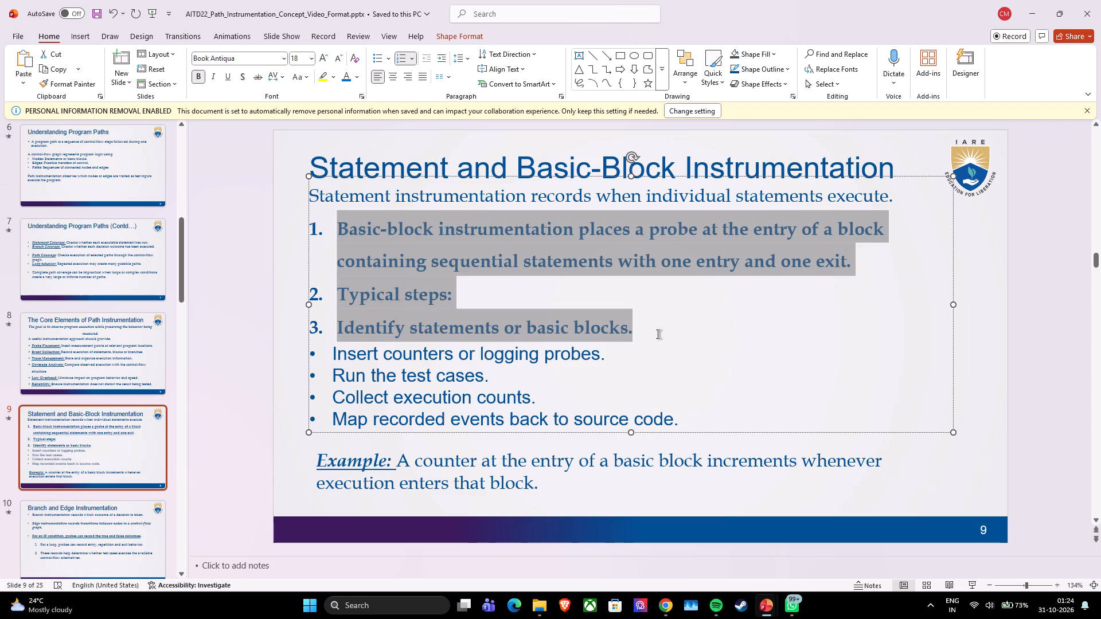
left_click(657, 390)
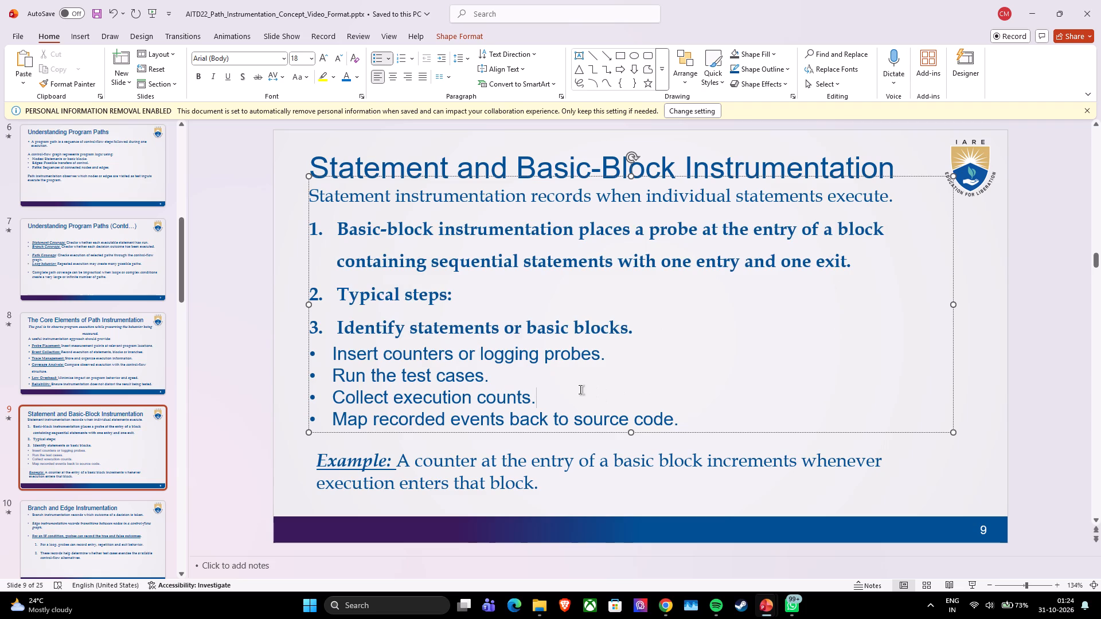
left_click(681, 423)
key("ctrl+a")
key("ctrl+b")
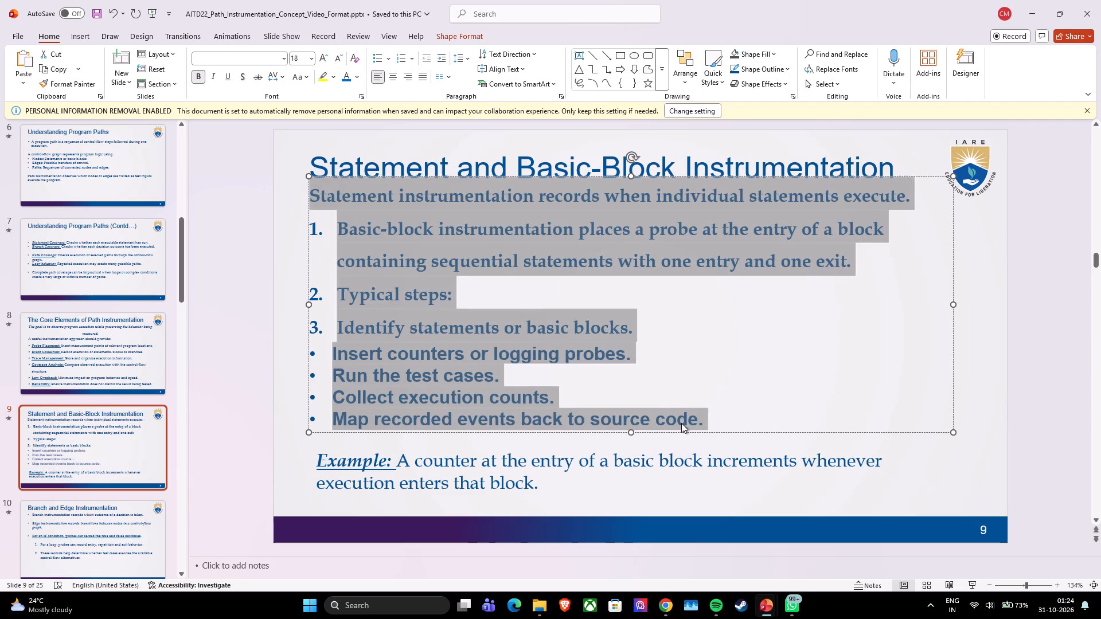
key("ctrl+b")
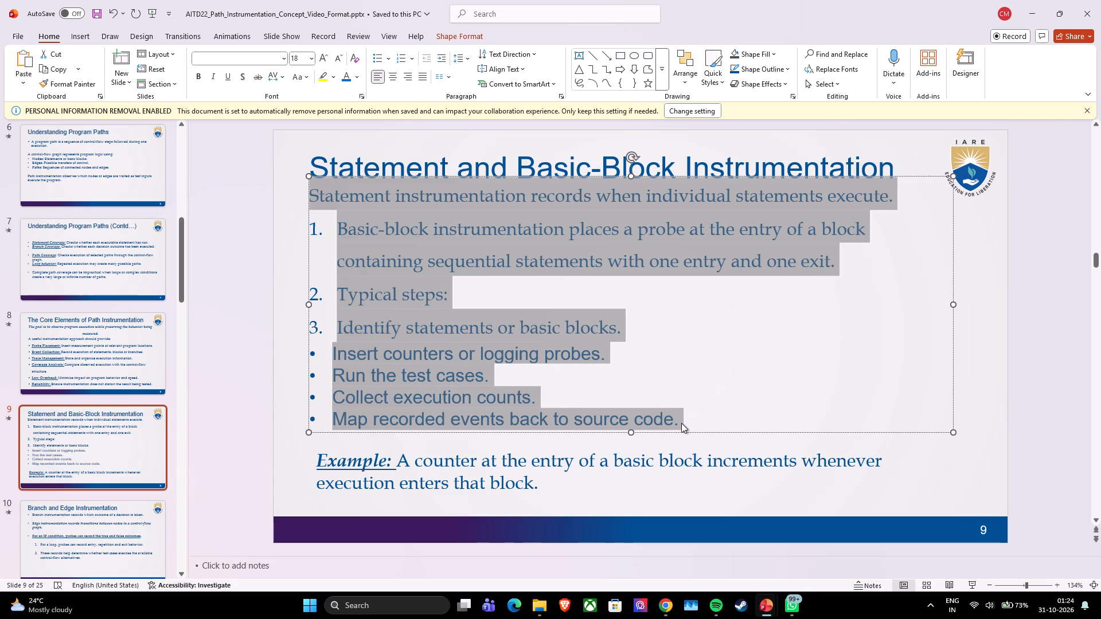
Set the font of all body text on slide 9 to Book Antiqua.
right_click(468, 398)
left_click(501, 418)
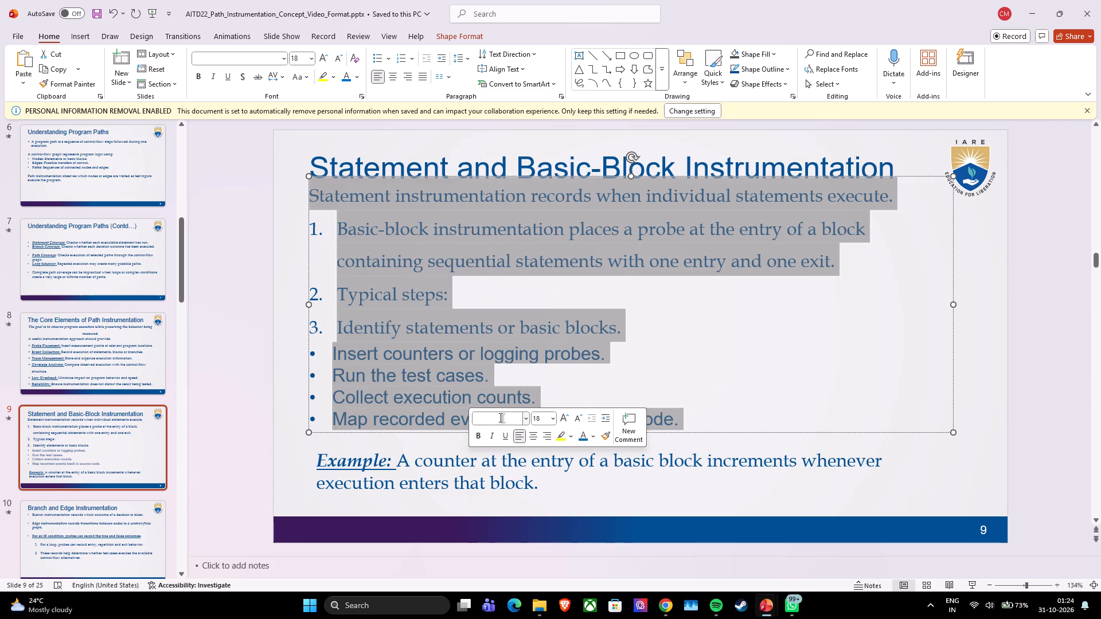
type("book")
key("Return")
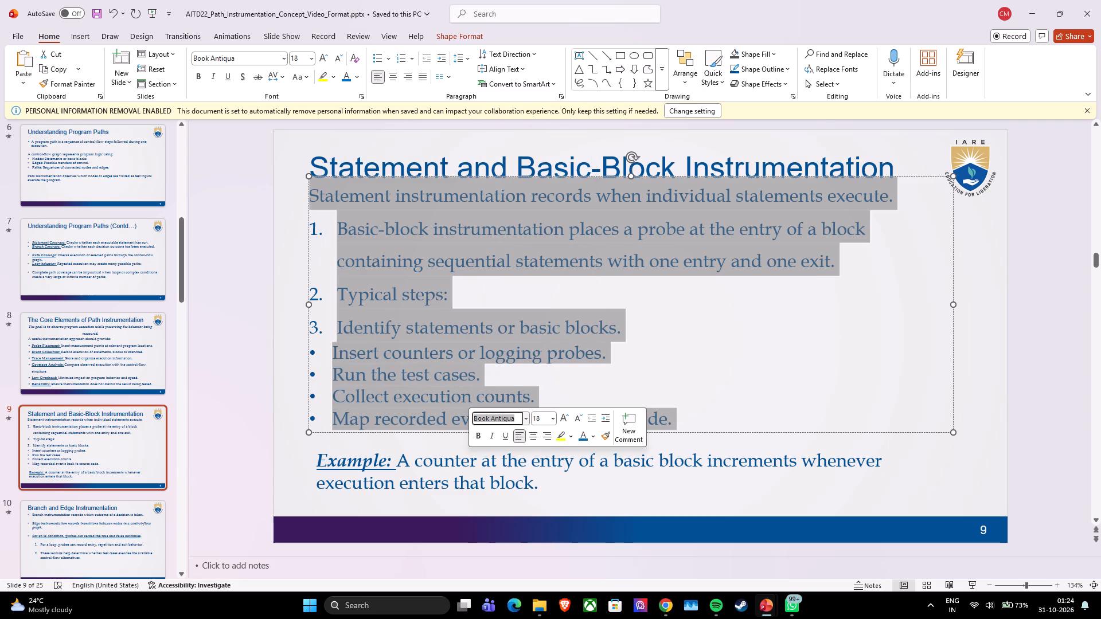
left_click(997, 391)
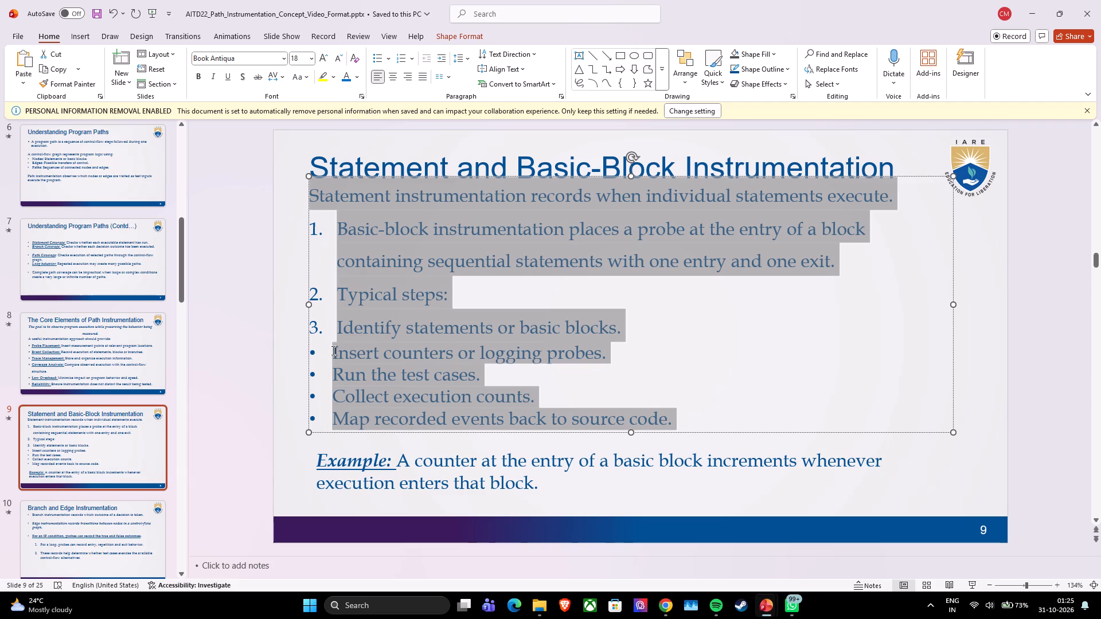
Indent the four bulleted lines under "Identify statements or basic blocks" one level, keep their bullets, and compare slide 9 with the reference deck.
left_click(333, 351)
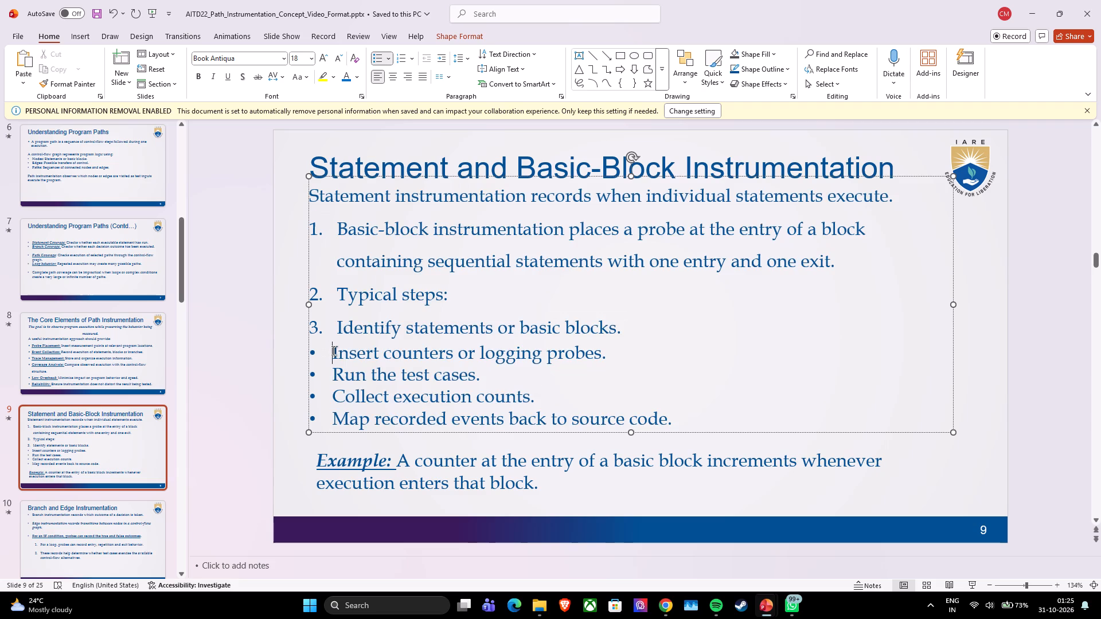
left_click_drag(333, 351, 741, 432)
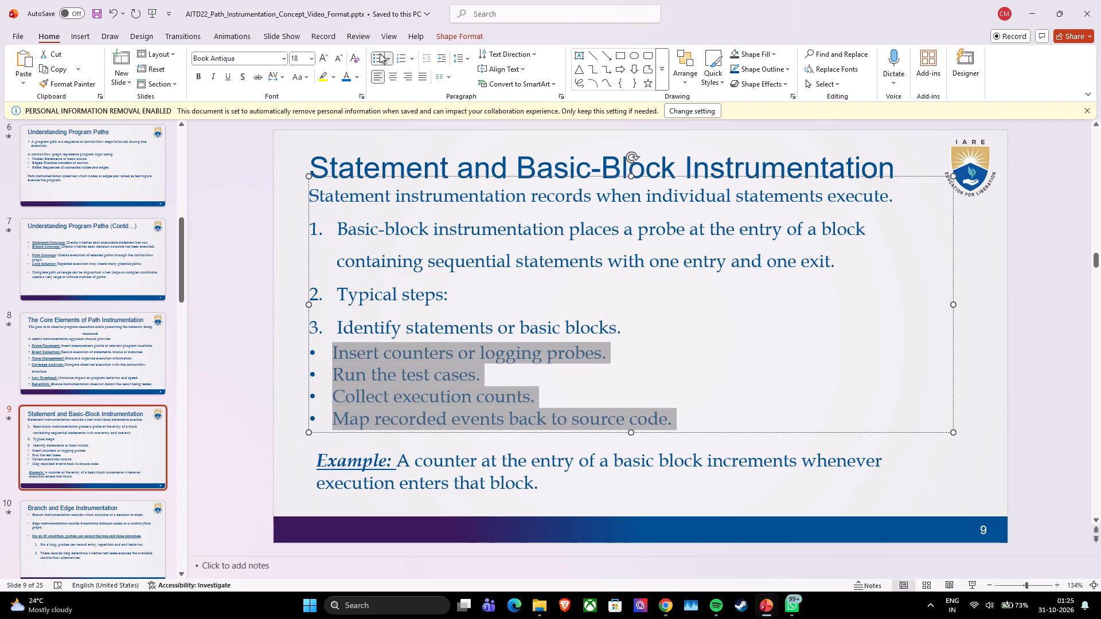
left_click(380, 53)
key("Tab")
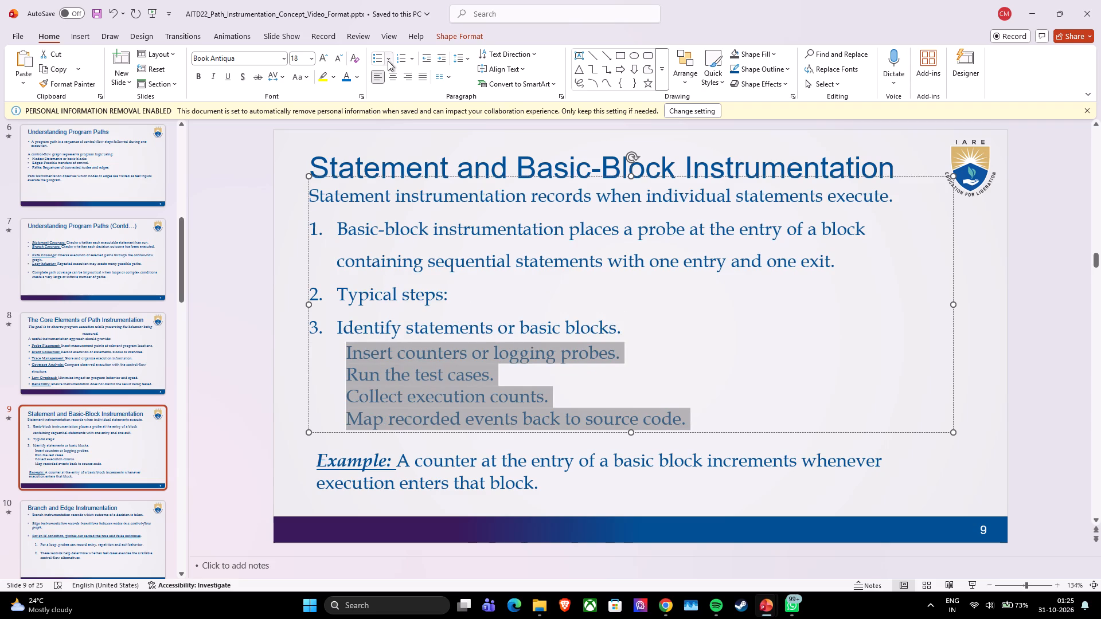
left_click(375, 54)
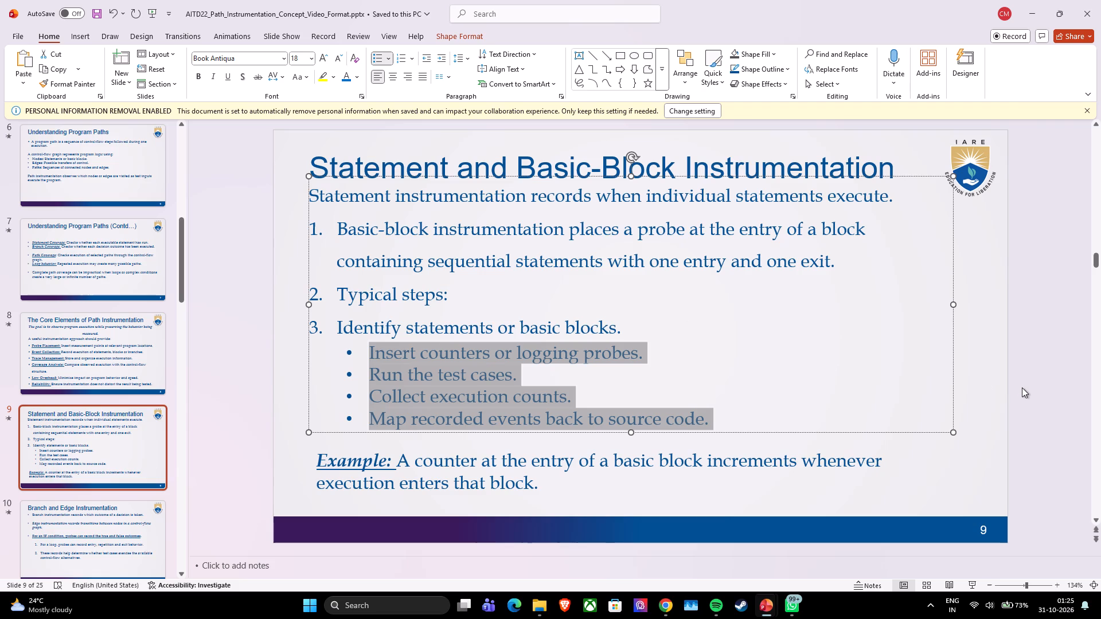
left_click(1022, 387)
key("alt+Tab")
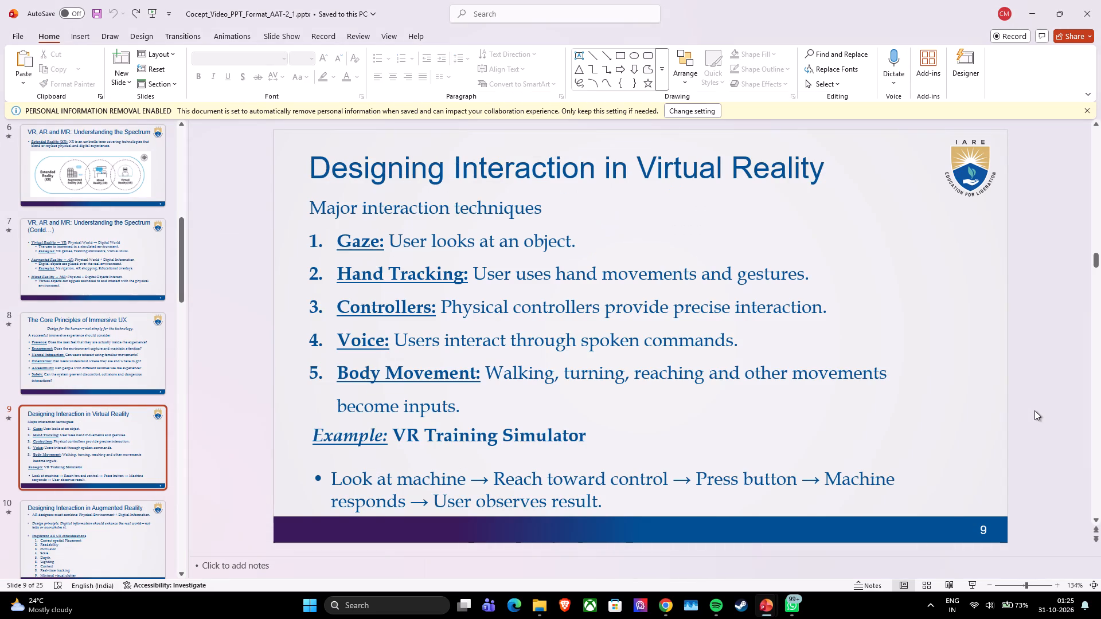
key("alt+Tab")
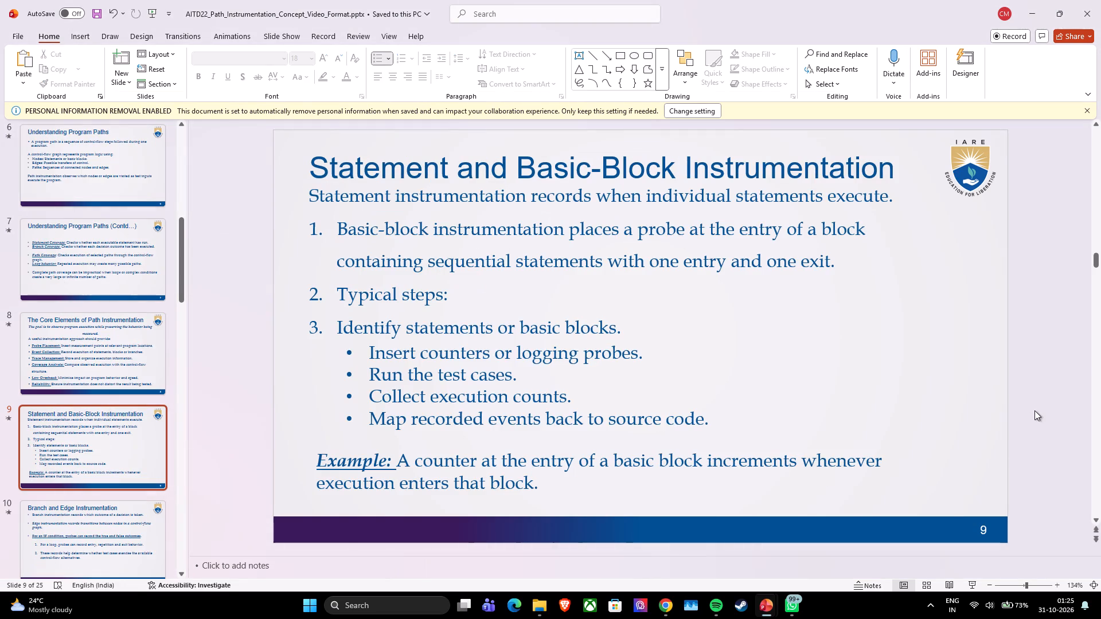
Compare slide 10 with the reference deck and remove italic and bold from the "Edge instrumentation records transitions" bullet.
key("Down")
key("alt+Tab")
key("Down")
key("alt+Tab")
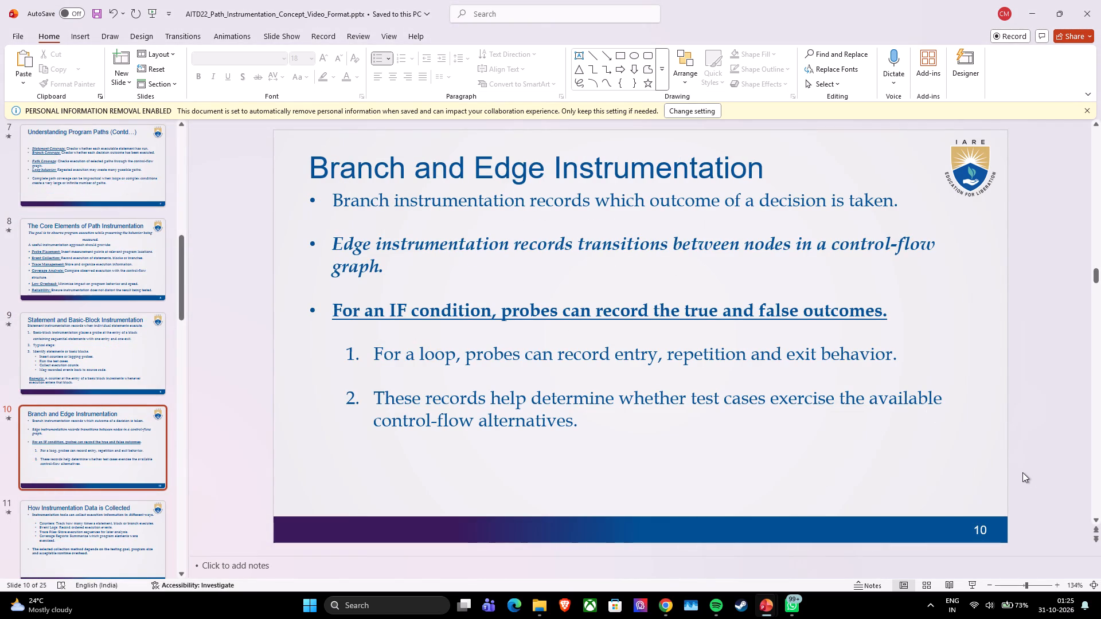
key("alt+Tab")
key("alt+Tab")
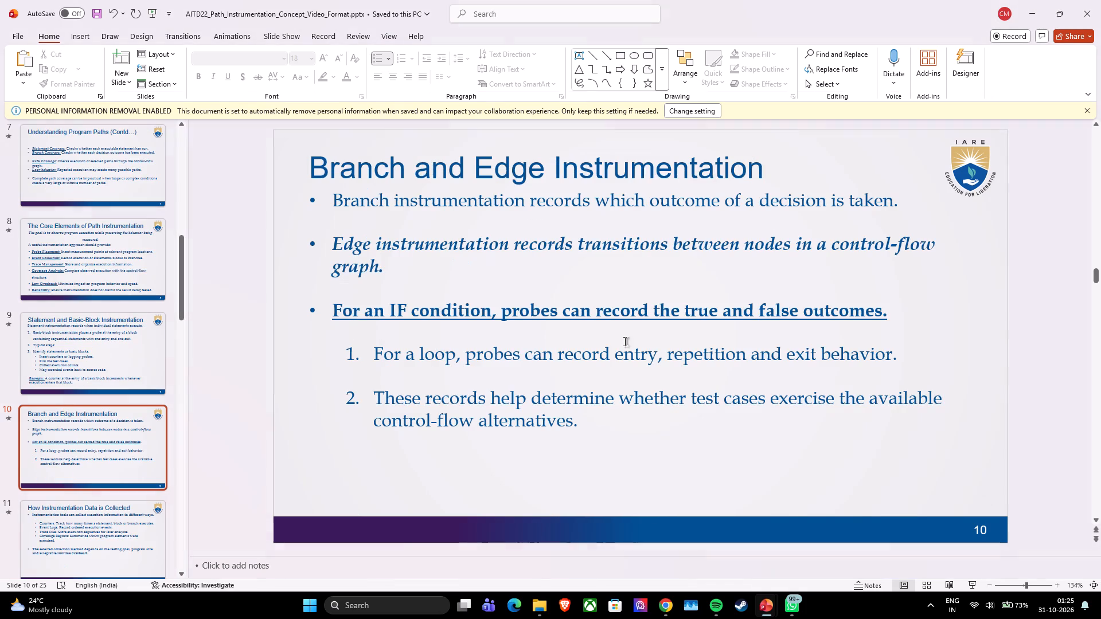
left_click(556, 276)
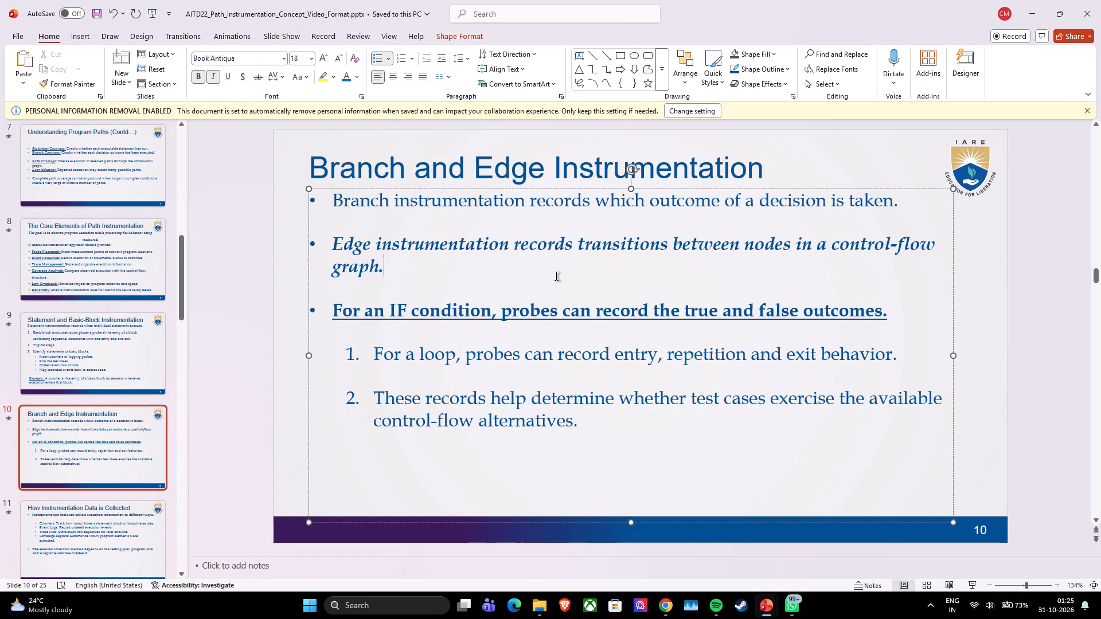
key("ctrl+shift+Up")
key("ctrl+i")
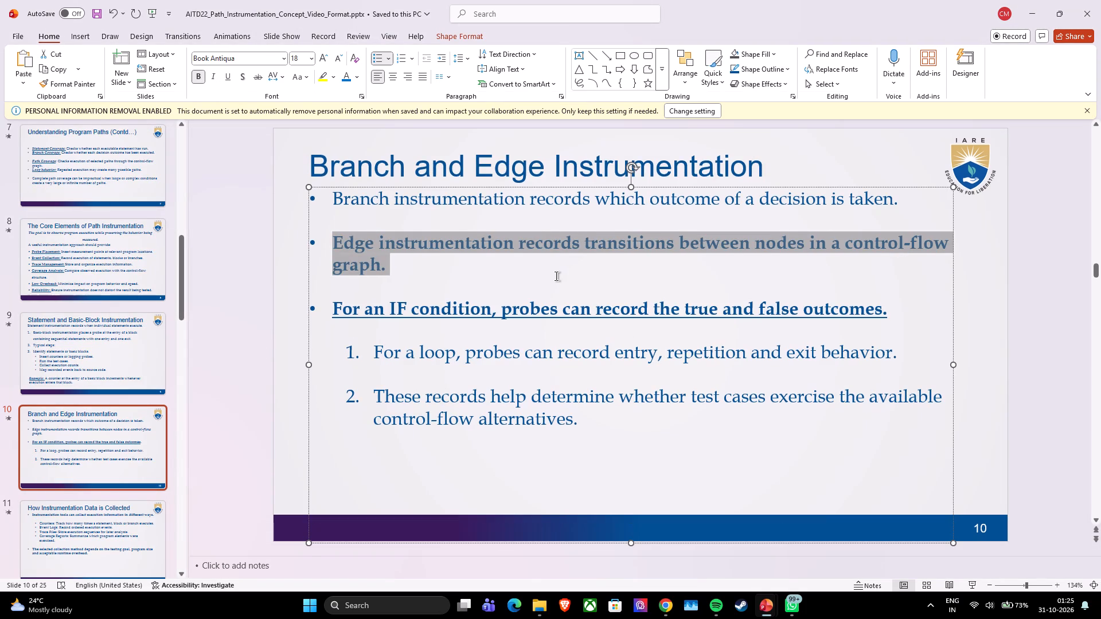
key("ctrl+b")
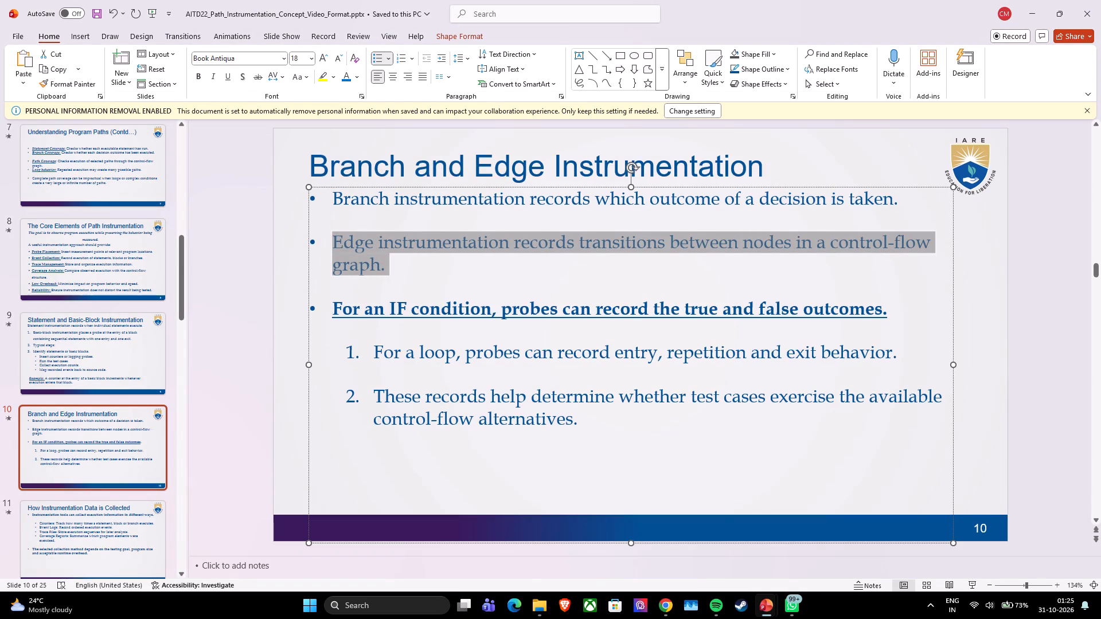
left_click(1052, 365)
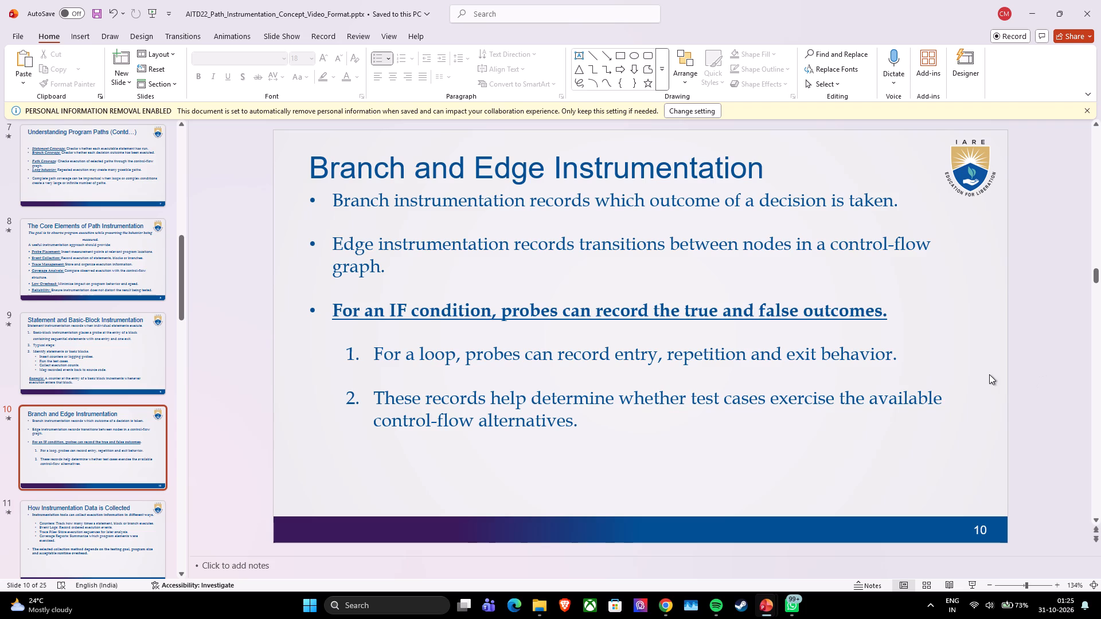
Remove the underline and bold from the "For an IF condition" bullet on slide 10.
left_click(902, 313)
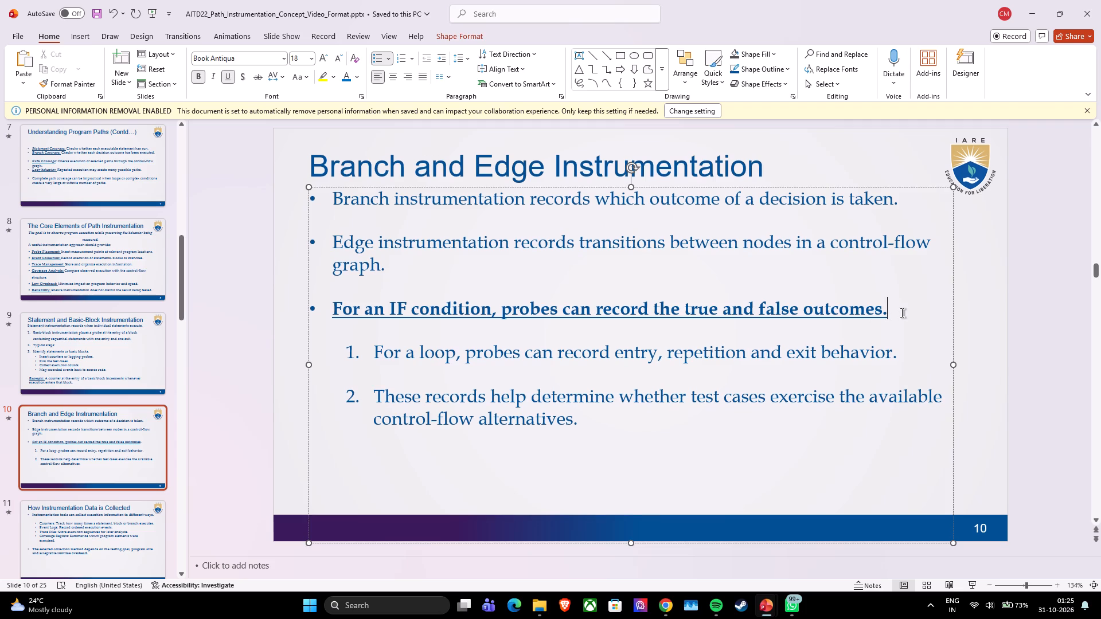
key("ctrl+shift+Up")
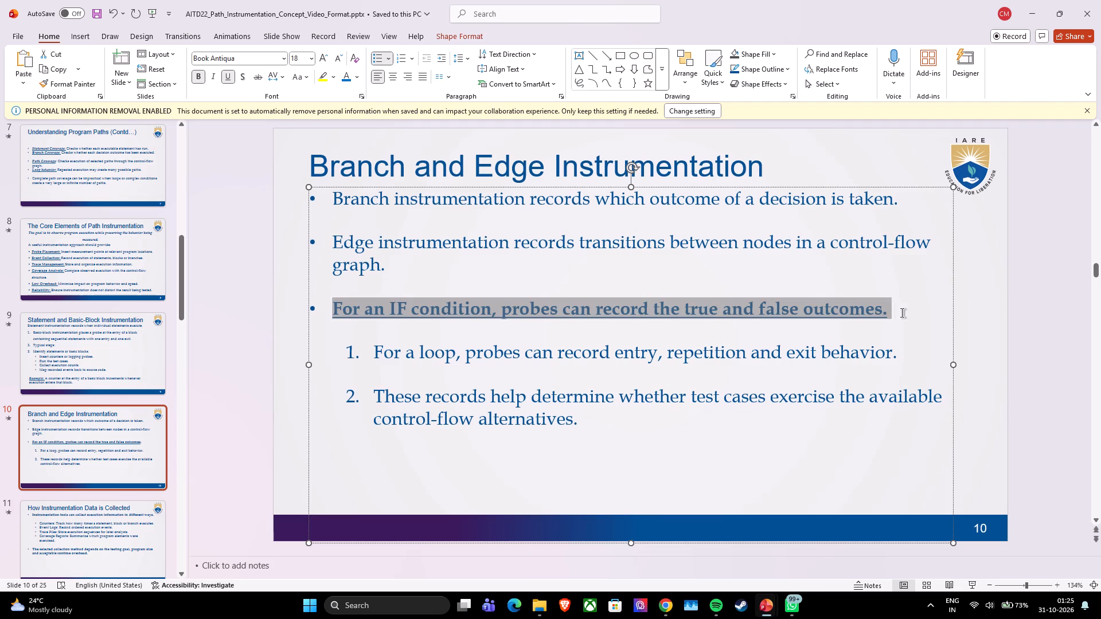
key("ctrl+u")
key("ctrl+b")
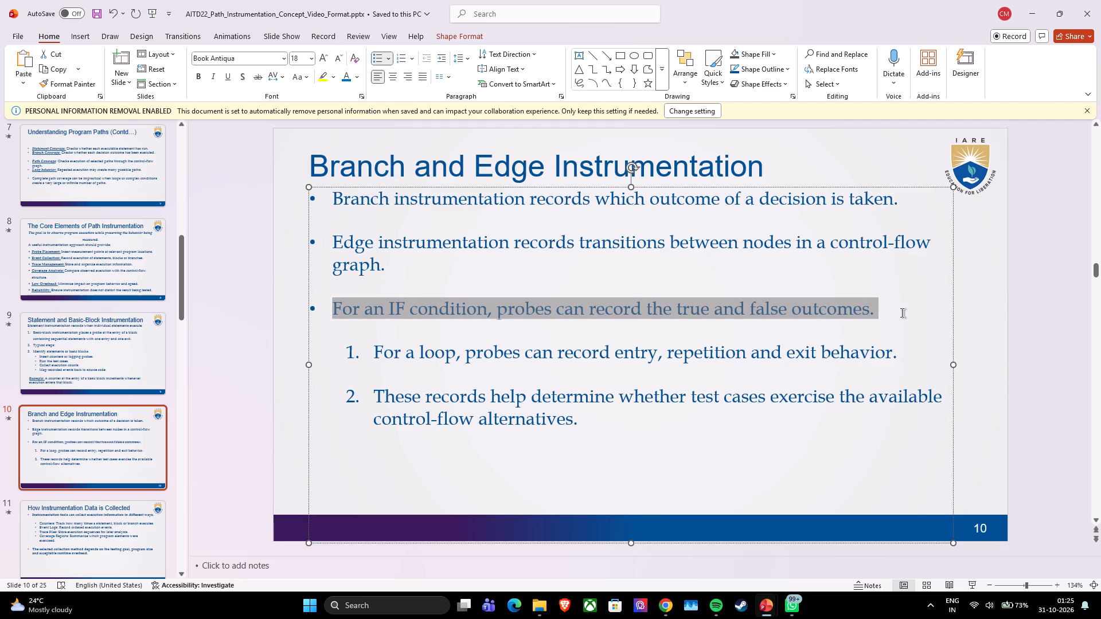
left_click(1006, 370)
Replace the overflowing text in the slide number box on slide 12 with 12.
key("Down")
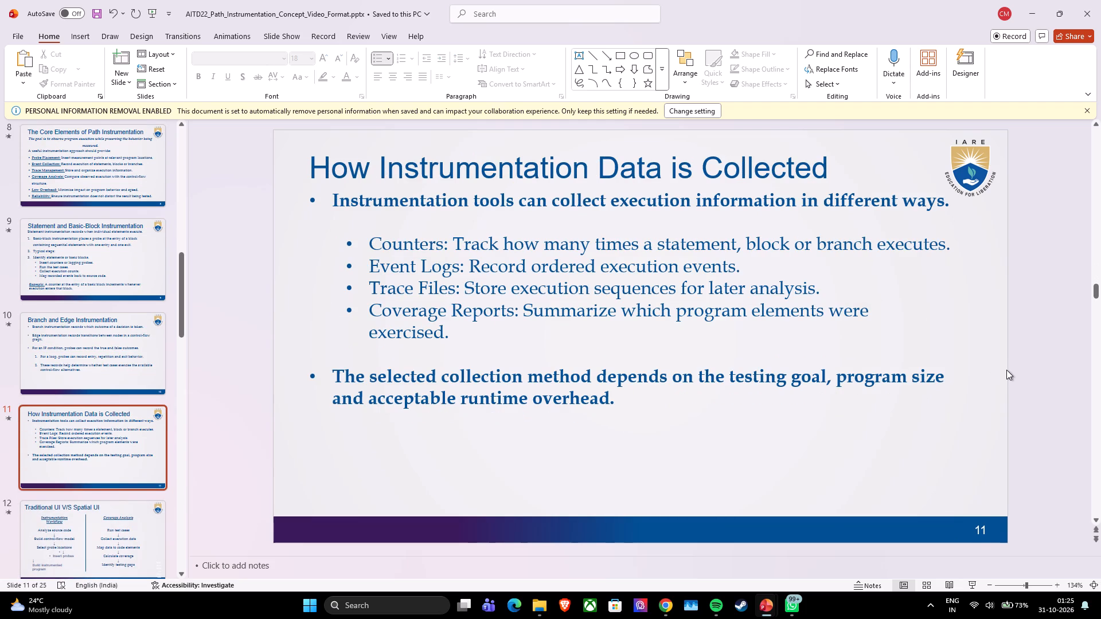
key("Down")
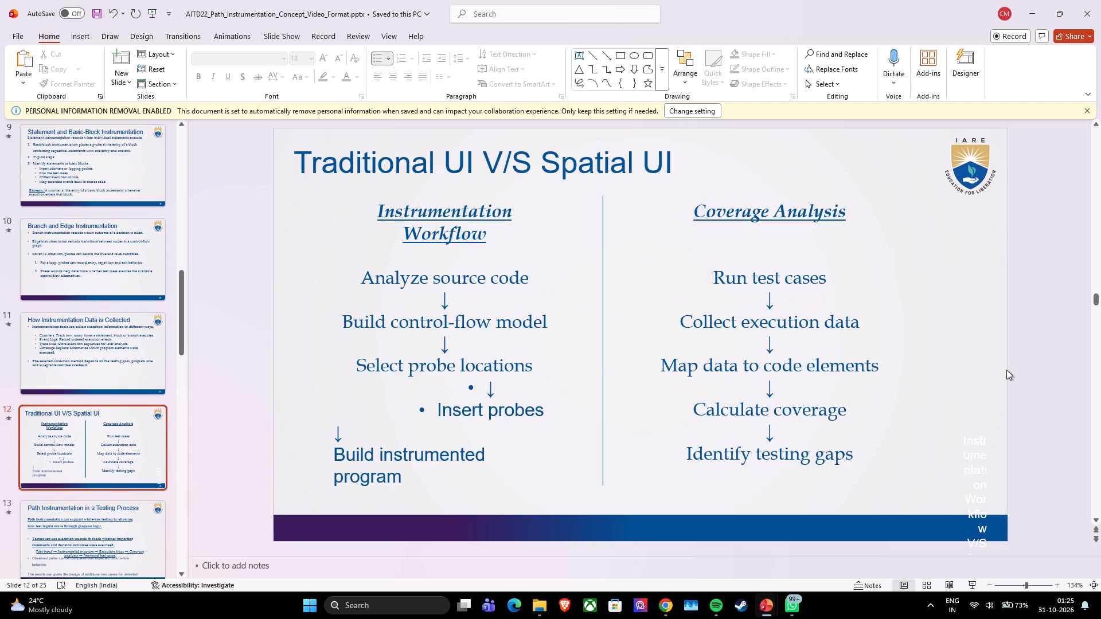
key("Up")
key("Down")
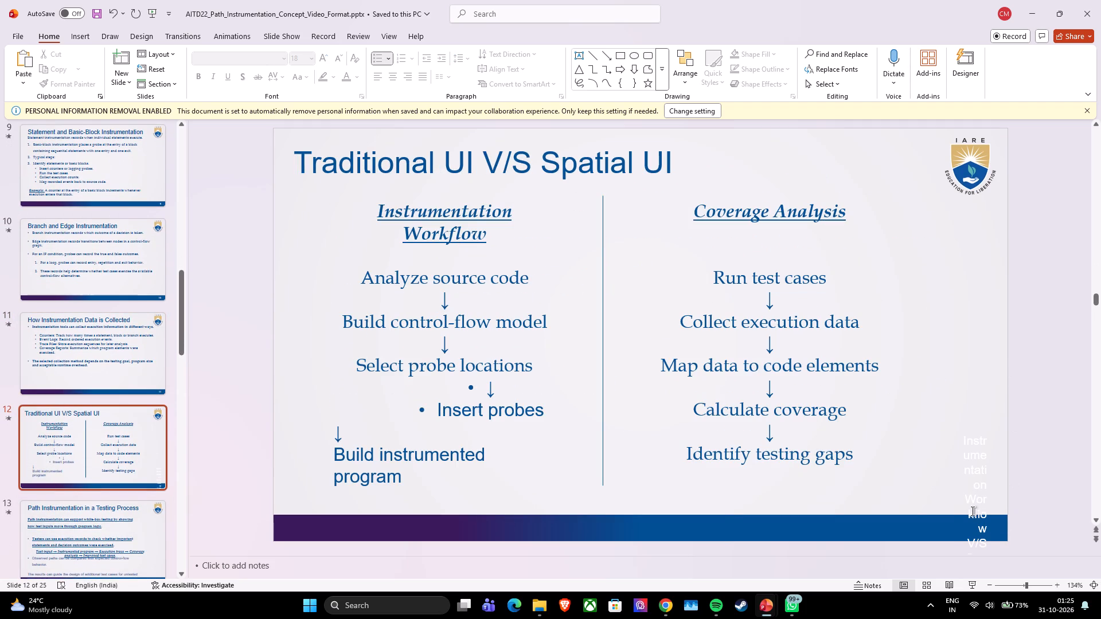
left_click(973, 511)
key("ctrl+a")
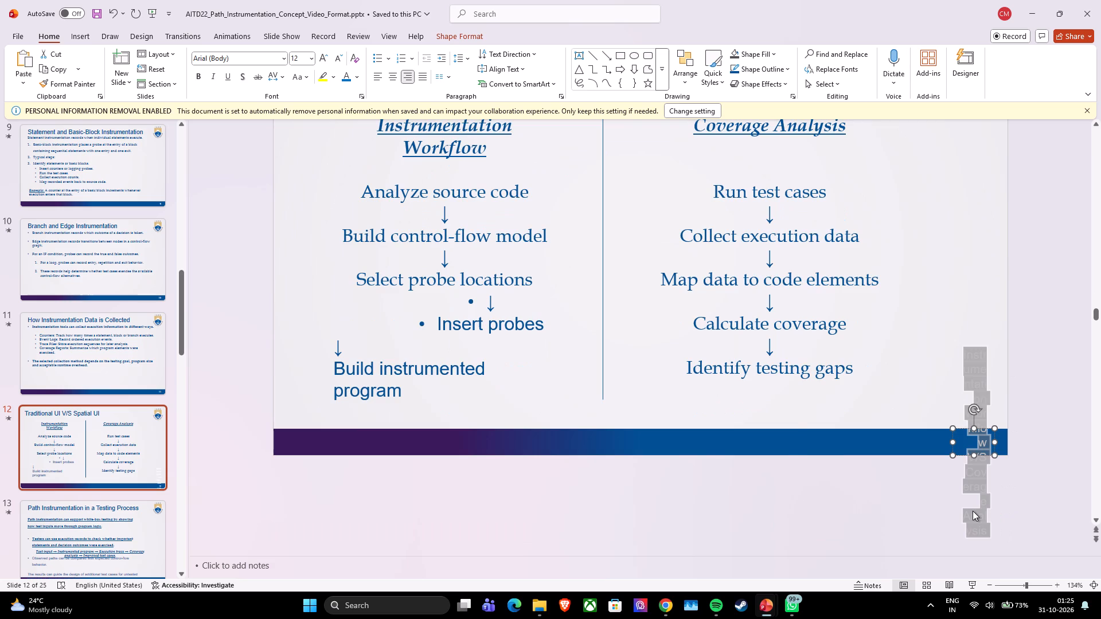
type("12")
right_click(973, 511)
left_click(1077, 510)
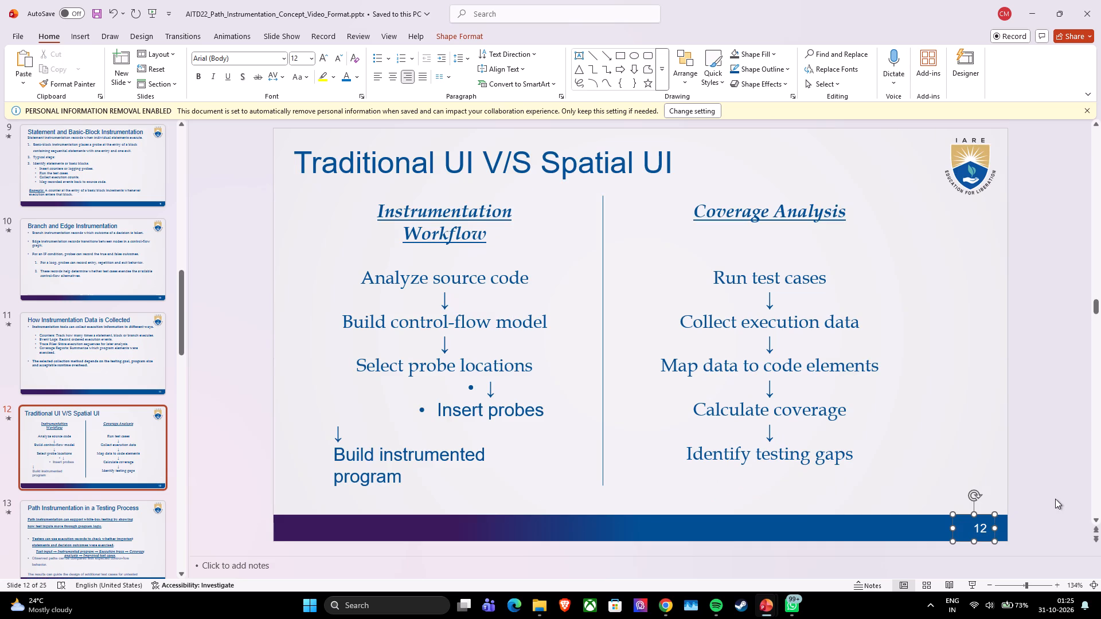
left_click(1055, 499)
key("Up")
key("Down")
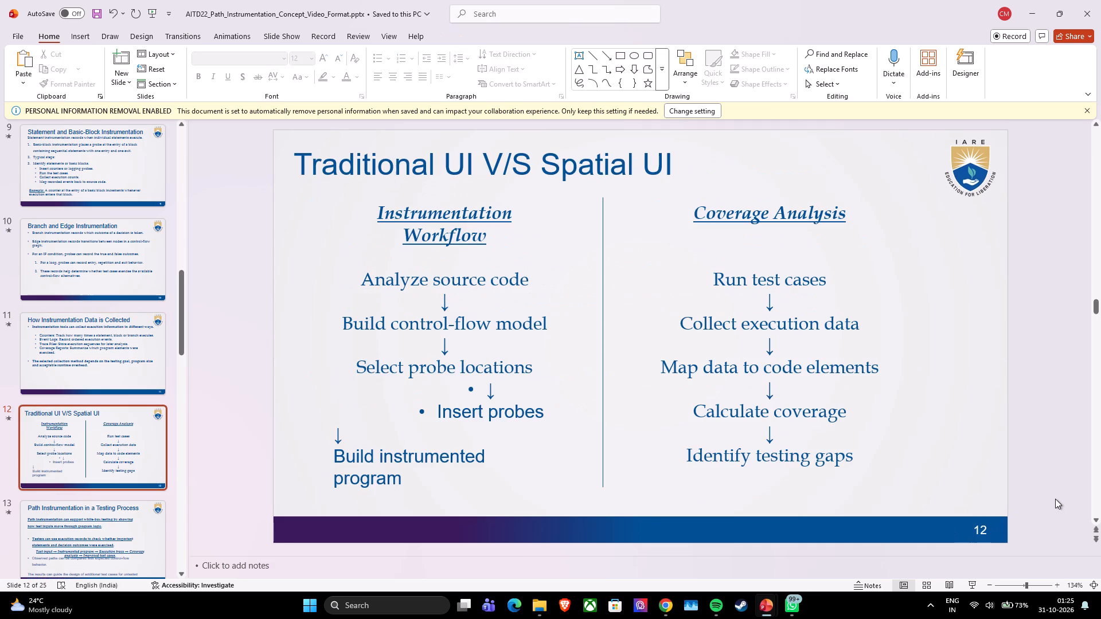
On slide 12, remove the bullets from the third arrow and "Insert probes", keeping each on its own centered line under "Select probe locations".
left_click(483, 387)
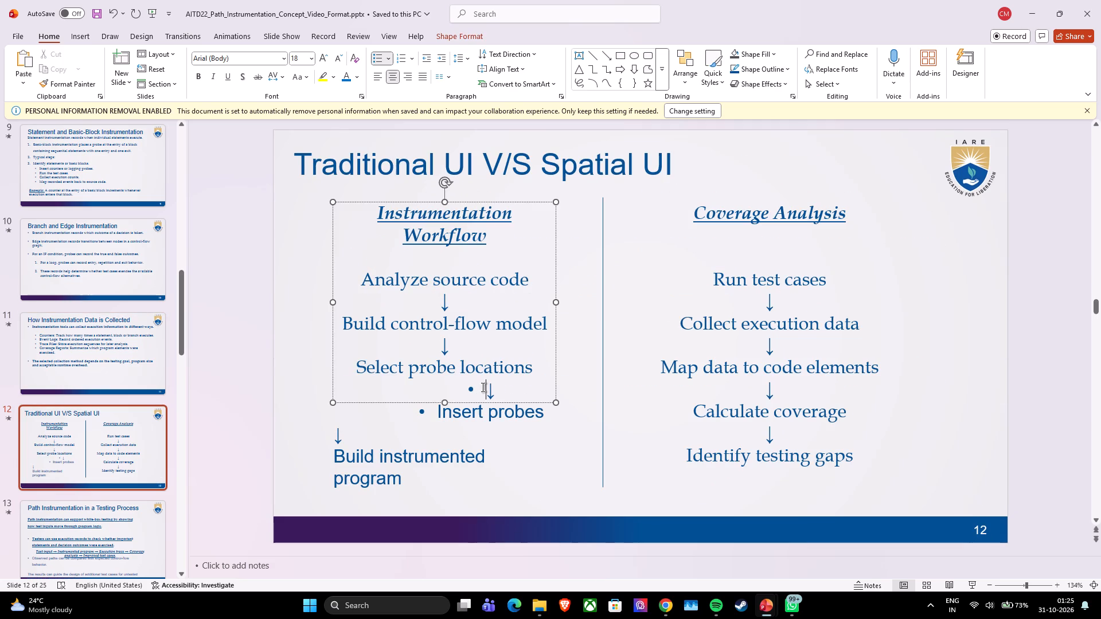
key("BackSpace")
key("BackSpace")
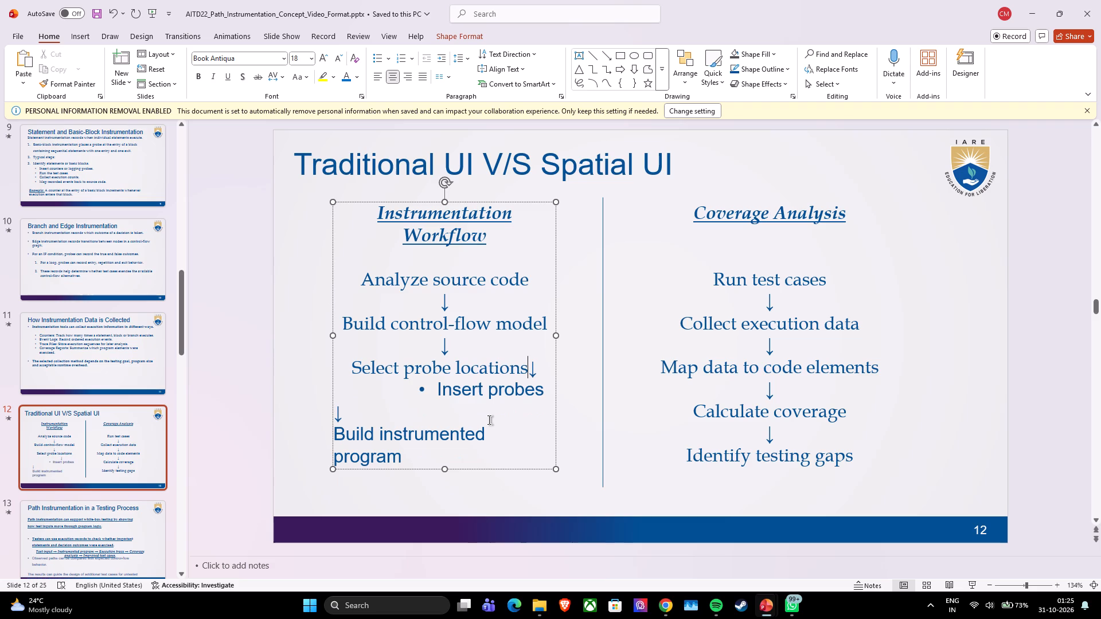
key("shift+Return")
key("Down")
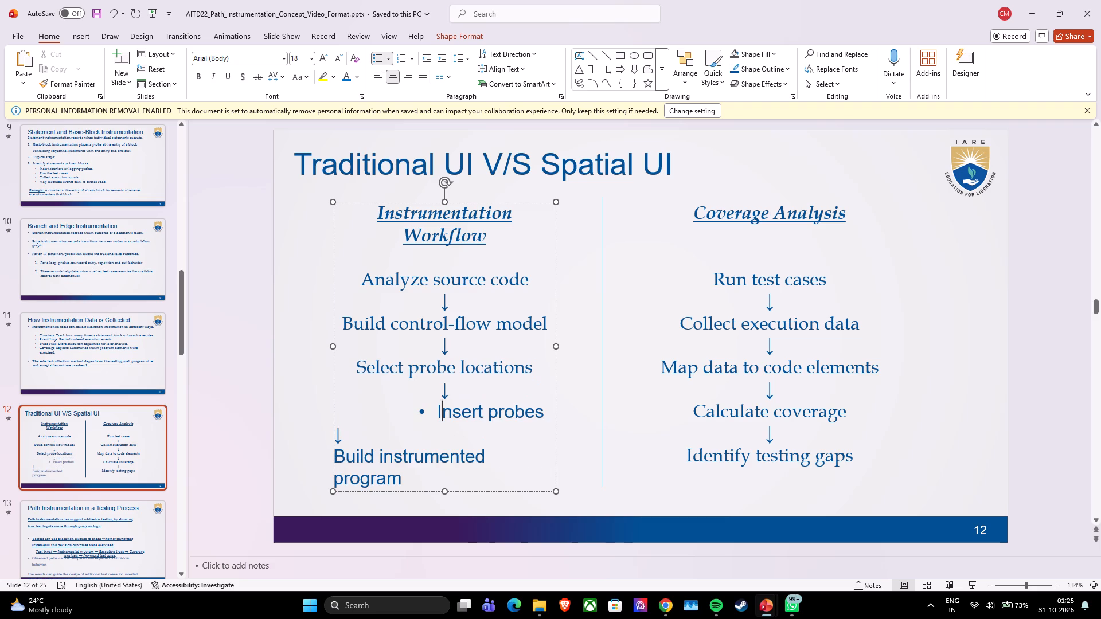
key("Left")
key("BackSpace")
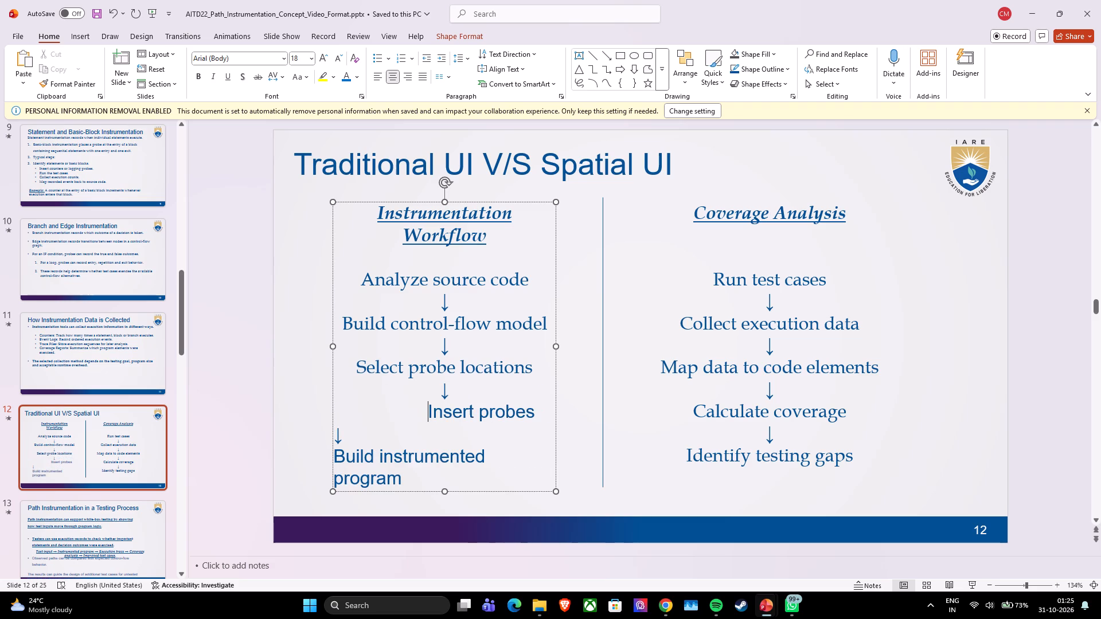
key("BackSpace")
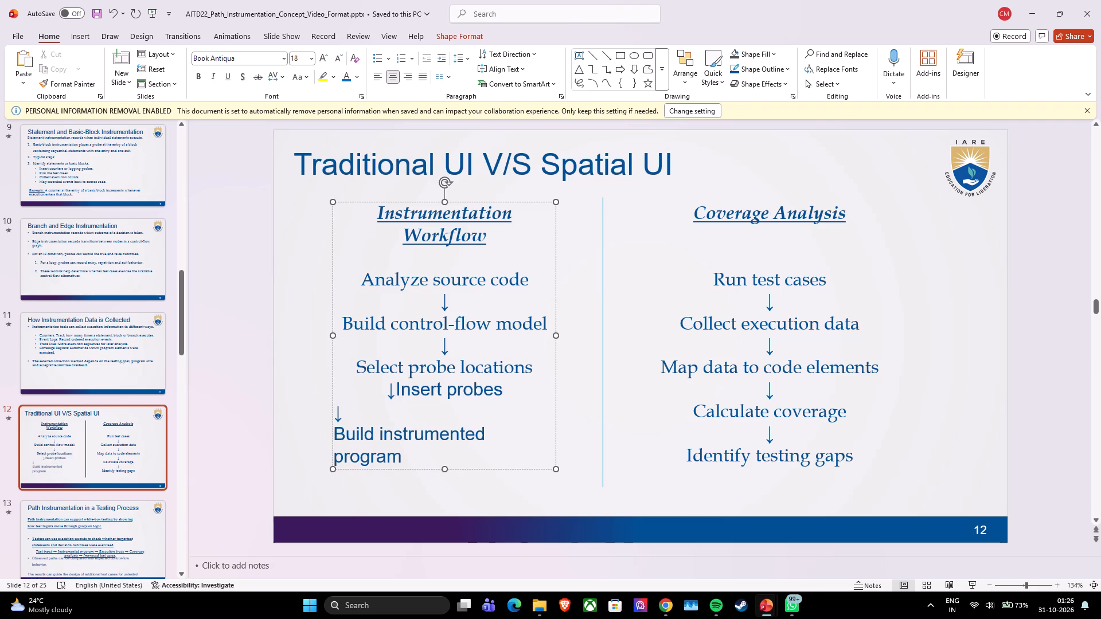
key("shift+Return")
Set the font of "Insert probes" to Book Antiqua.
key("ctrl+shift+Down")
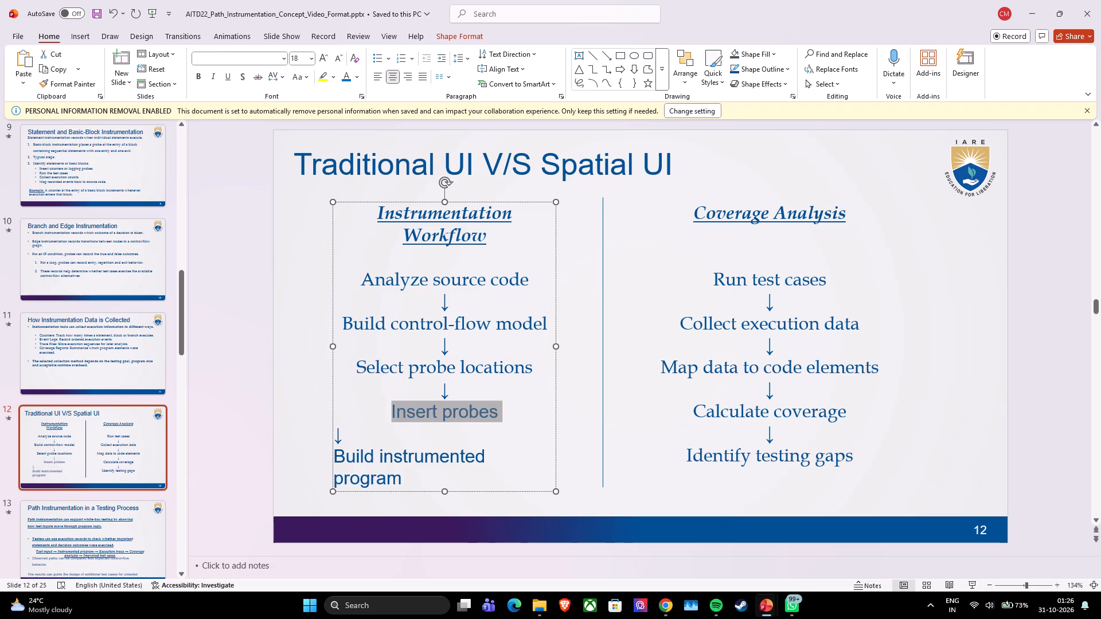
right_click(433, 417)
left_click(463, 436)
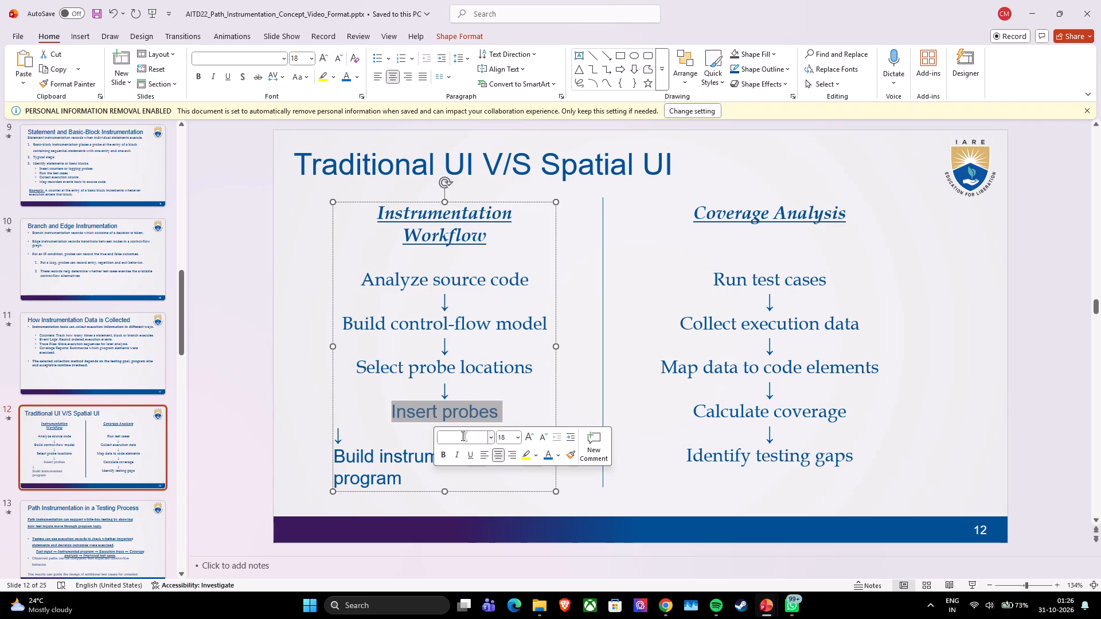
type("boo")
key("Return")
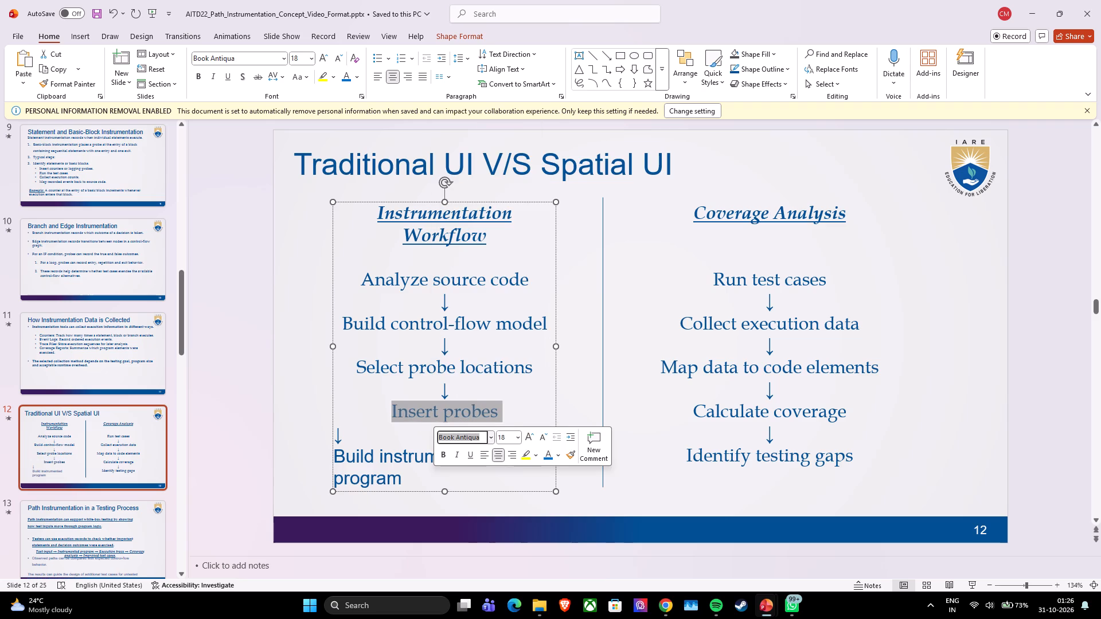
Indent the arrow below "Insert probes" with leading whitespace so it sits roughly in line with the arrows above.
left_click(337, 430)
key("Tab")
key("Tab")
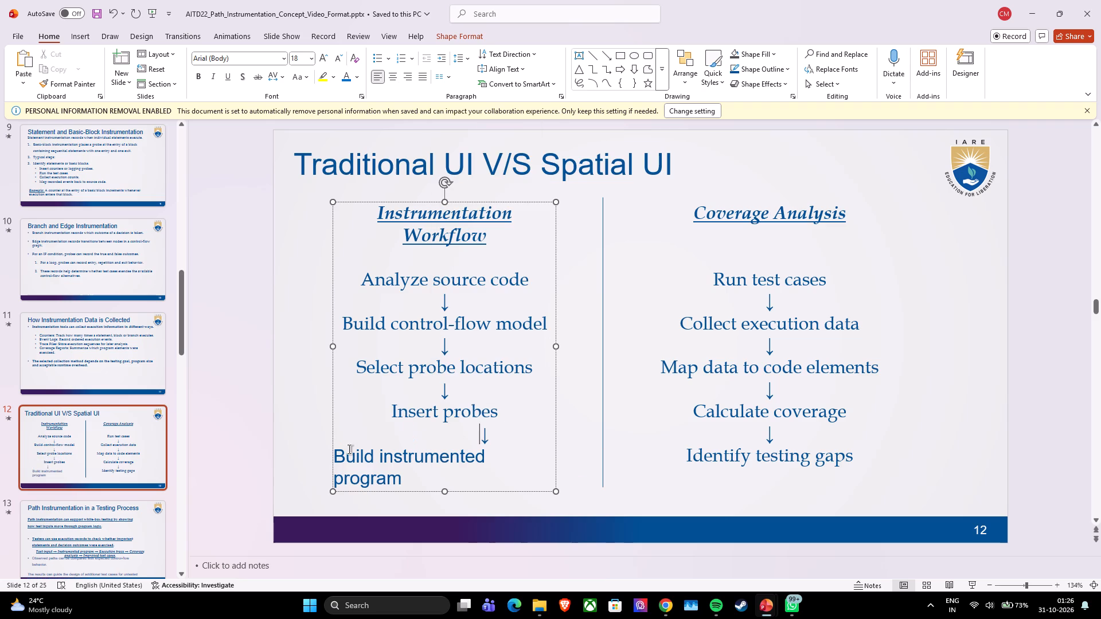
key("BackSpace")
key("space")
key("space")
key("space")
key("space")
key("space")
key("space")
key("space")
key("BackSpace")
Set the font of the "Build instrumented program" line to Book Antiqua.
left_click(335, 453)
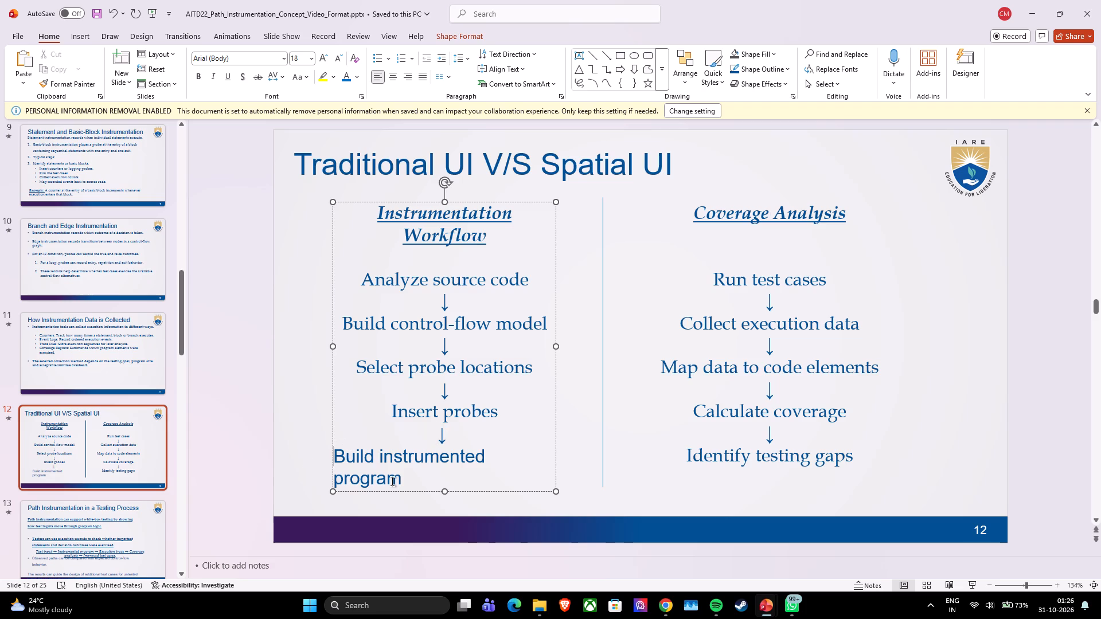
key("ctrl+shift+Down")
right_click(386, 483)
left_click(425, 495)
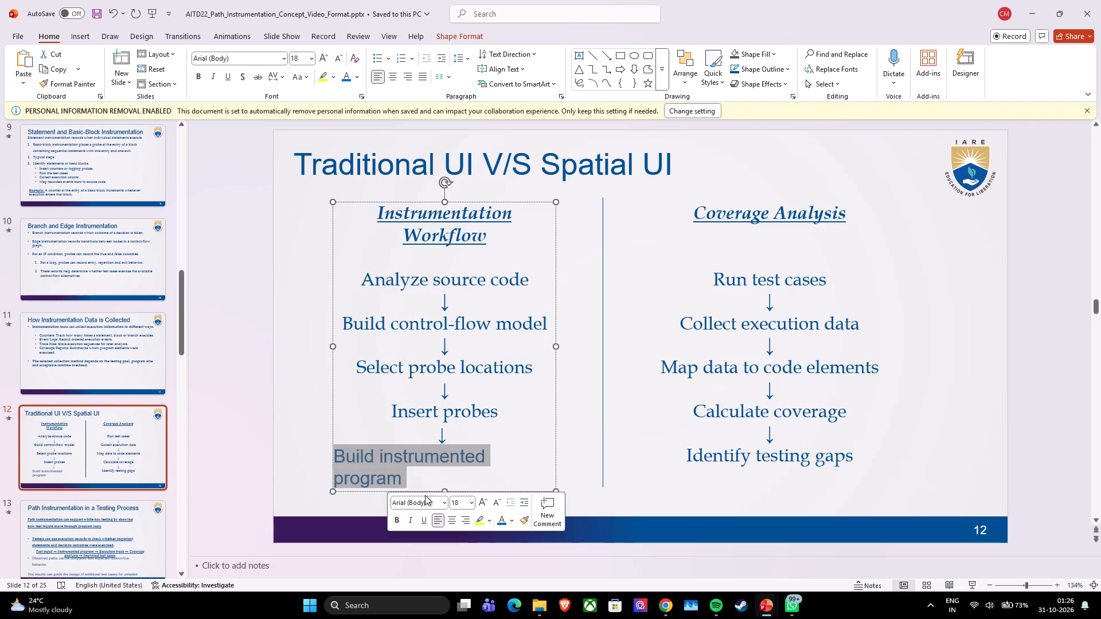
left_click(424, 503)
type("boo")
key("Return")
key("Tab")
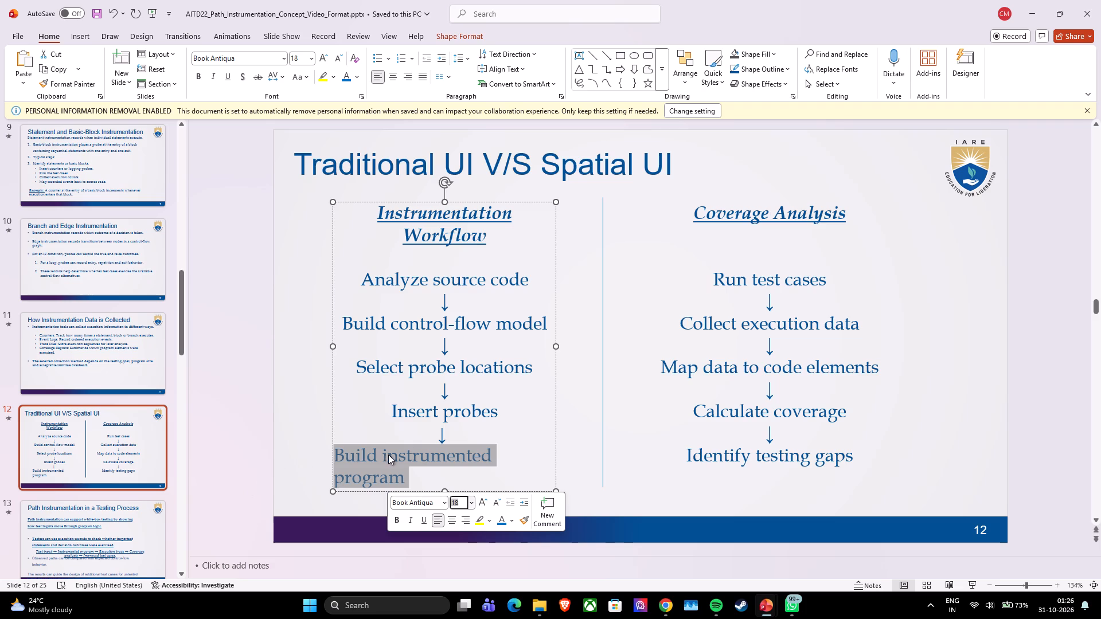
left_click(391, 458)
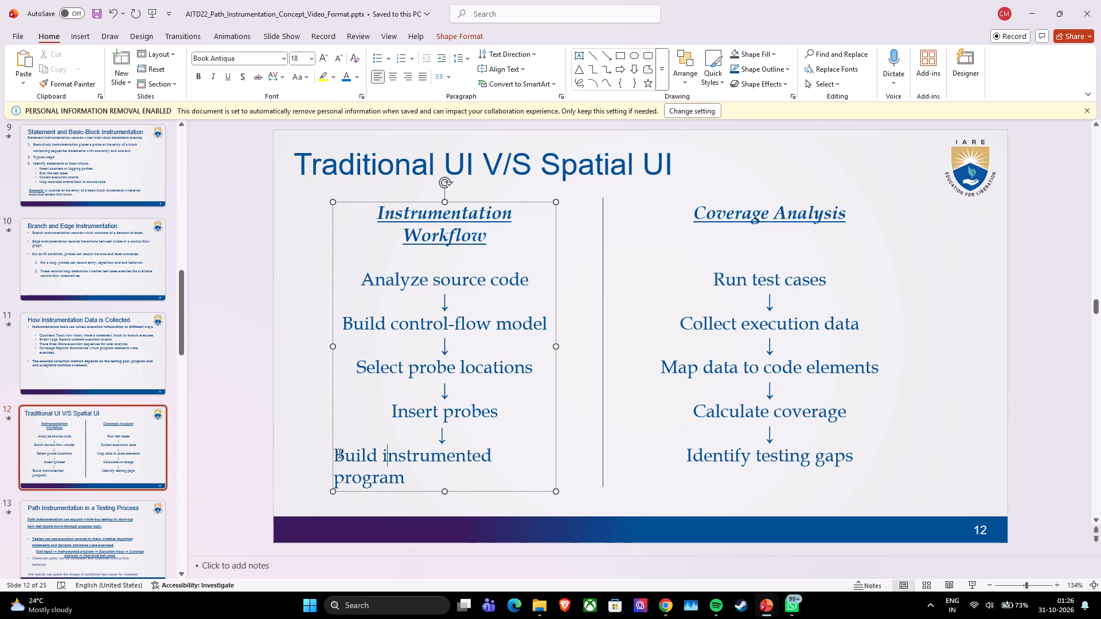
Indent the "Build instrumented program" line with four leading spaces.
left_click(339, 453)
key("Left")
key("space")
key("space")
key("space")
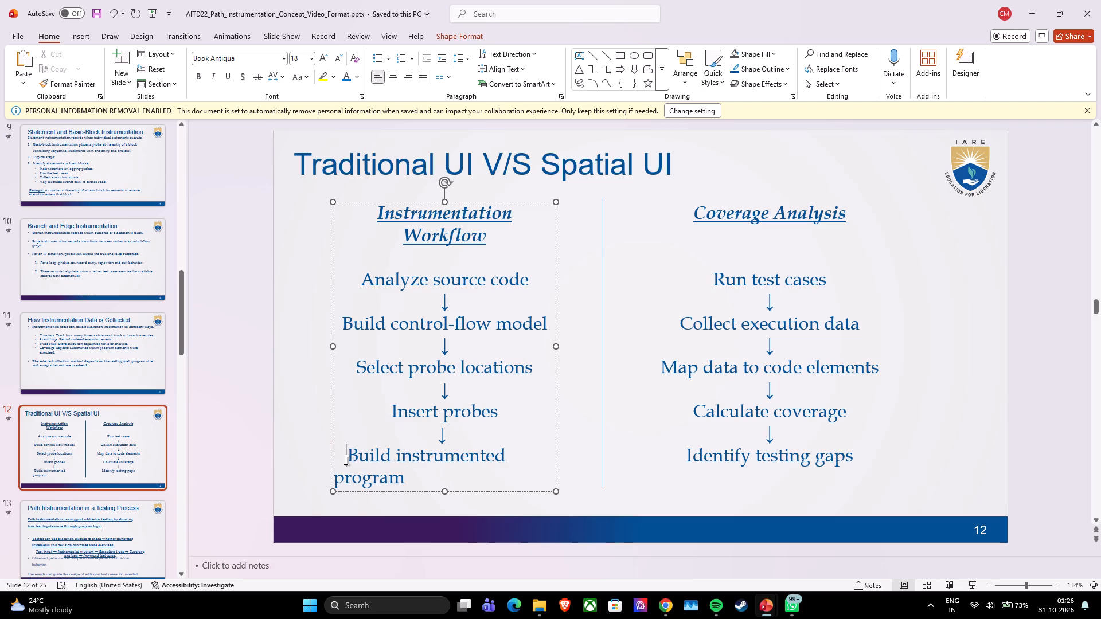
key("space")
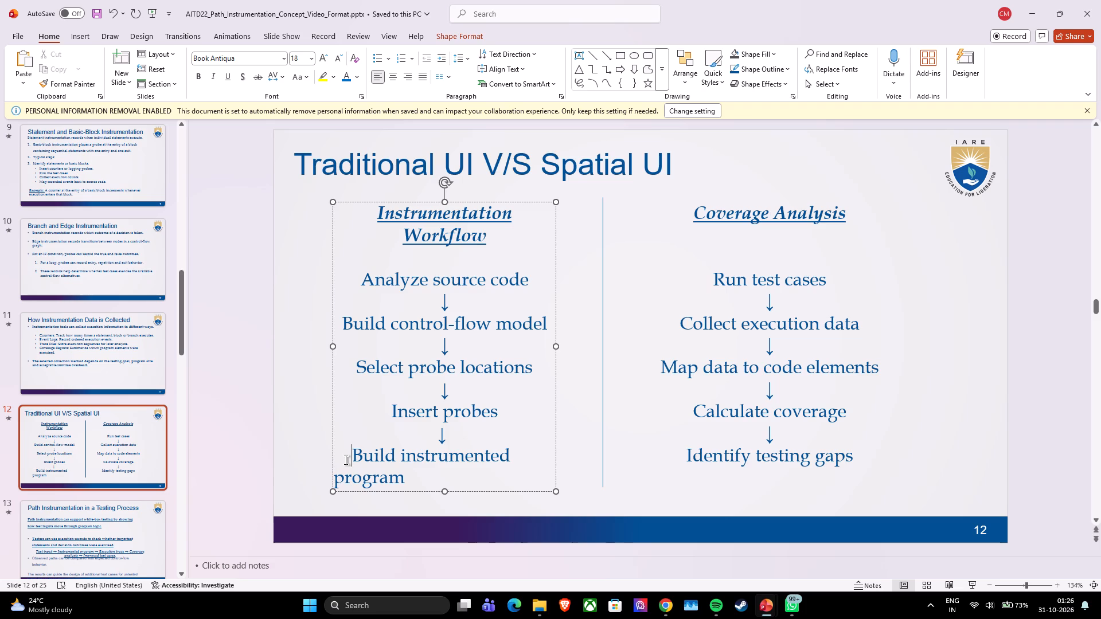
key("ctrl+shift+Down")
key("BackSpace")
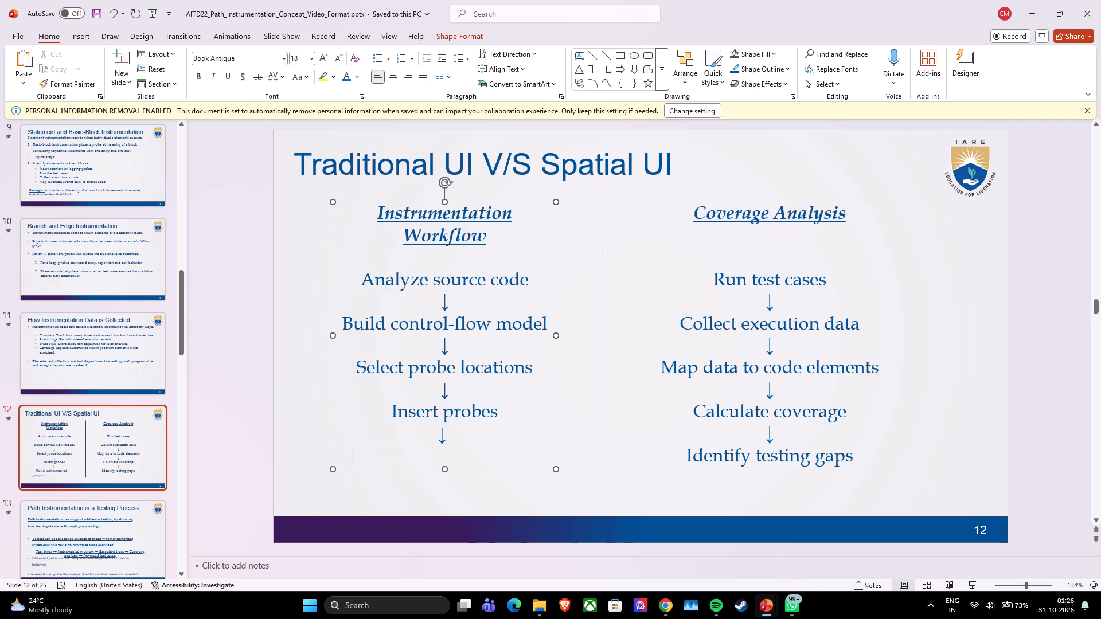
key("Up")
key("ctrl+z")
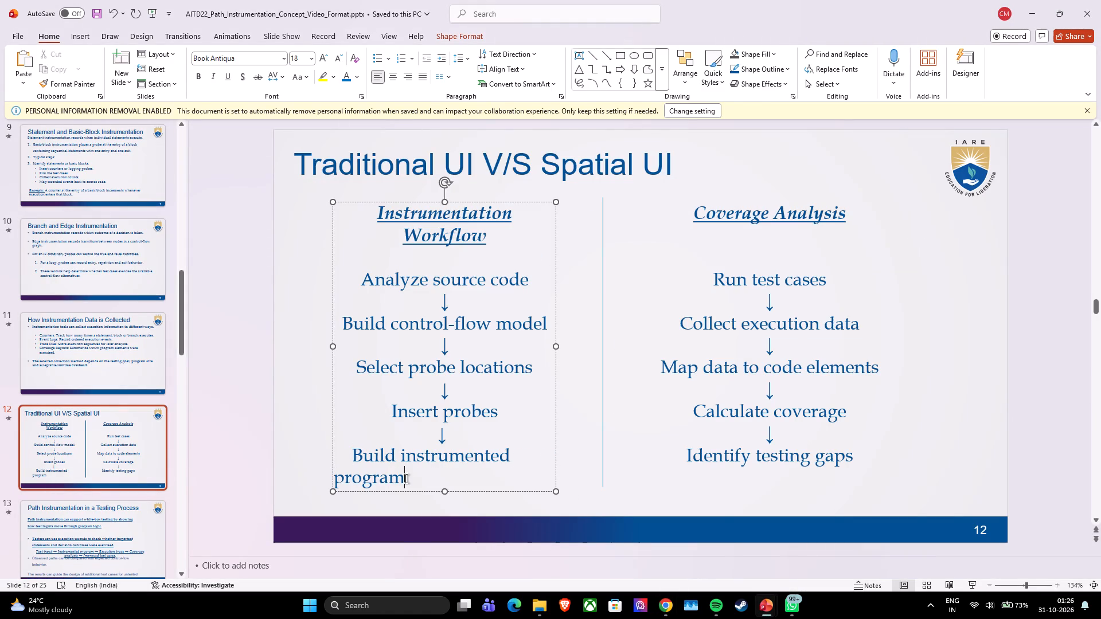
Widen the Instrumentation Workflow text box so its heading and last line each fit on one line, and shift it slightly left.
left_click_drag(556, 348, 576, 350)
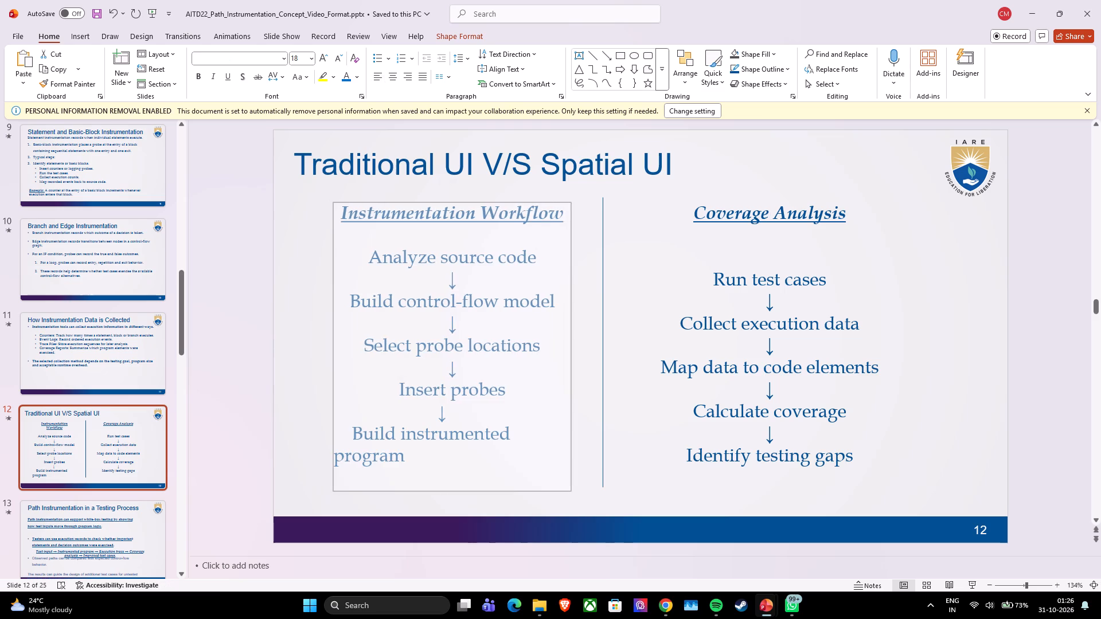
left_click_drag(576, 350, 591, 354)
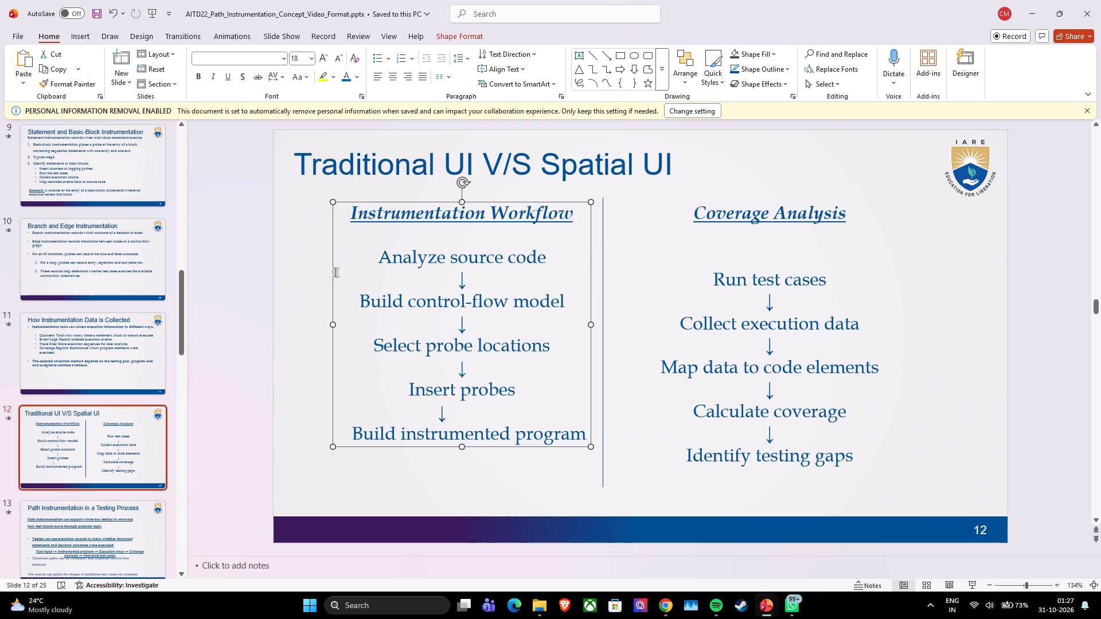
left_click_drag(333, 273, 322, 271)
Add spaces around the arrow above "Build instrumented program" to align it with the arrows above.
left_click(415, 417)
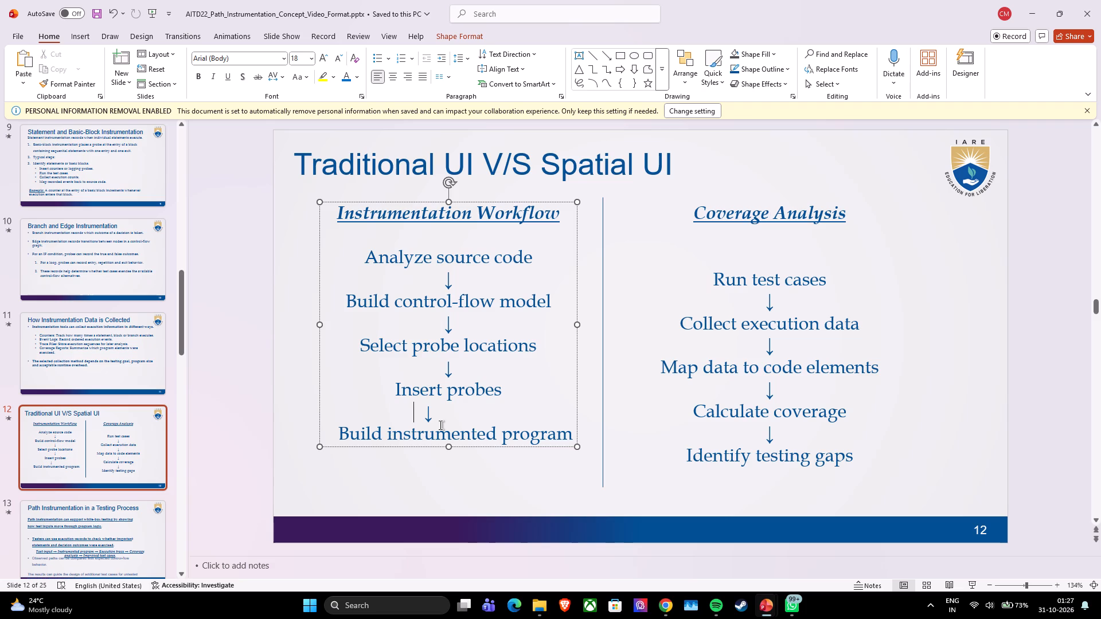
key("Right")
key("Right")
key("Right")
key("space")
key("Left")
key("Left")
key("space")
key("space")
key("space")
key("space")
Delete the extra blank line beneath the Coverage Analysis heading on slide 12.
left_click(958, 380)
left_click(733, 241)
key("BackSpace")
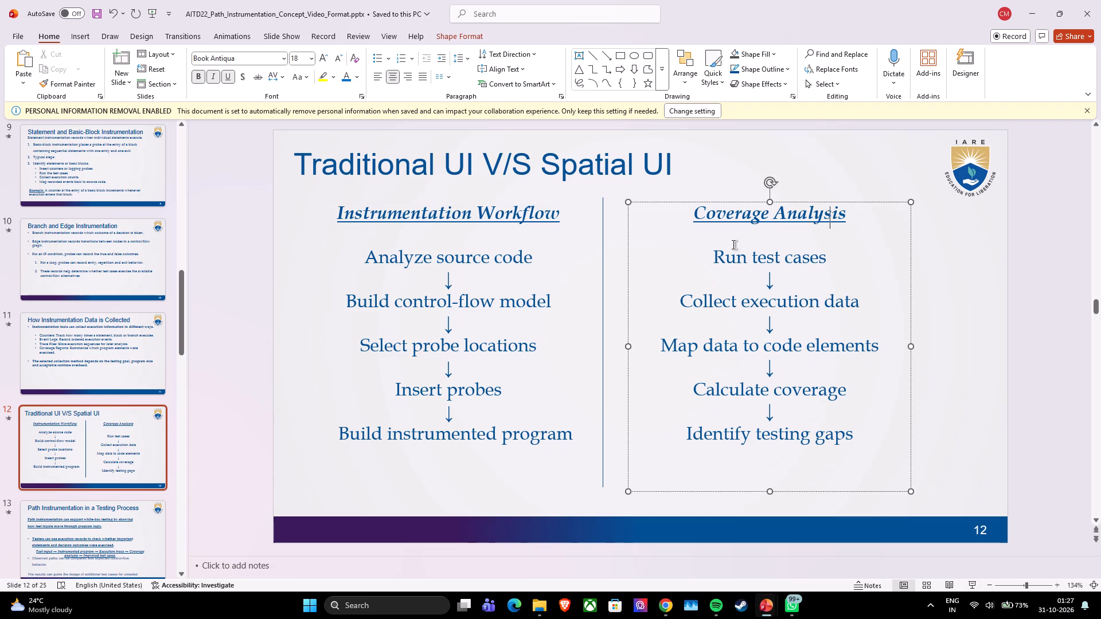
left_click(1074, 371)
On slide 13, delete the blank lines before and after the "Testers can use execution records" bullet.
key("Down")
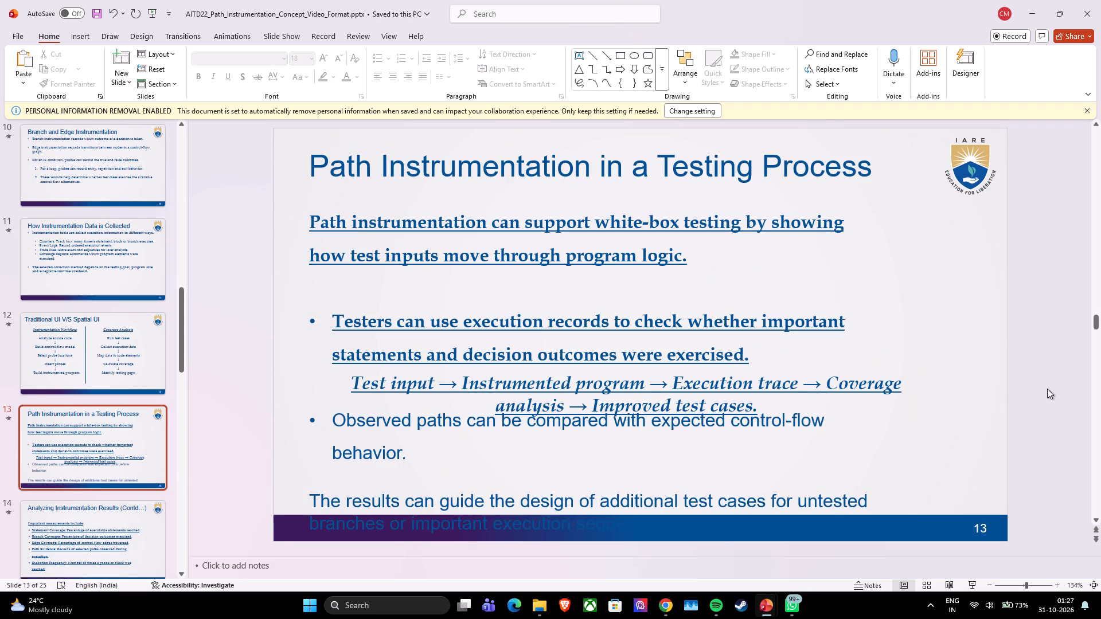
left_click(594, 285)
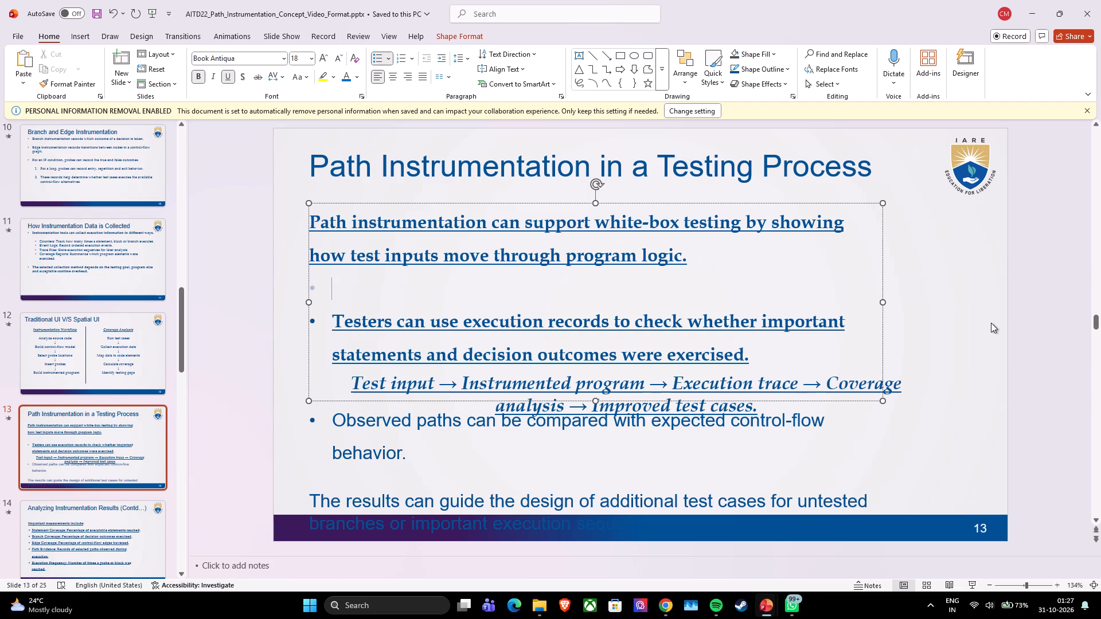
key("BackSpace")
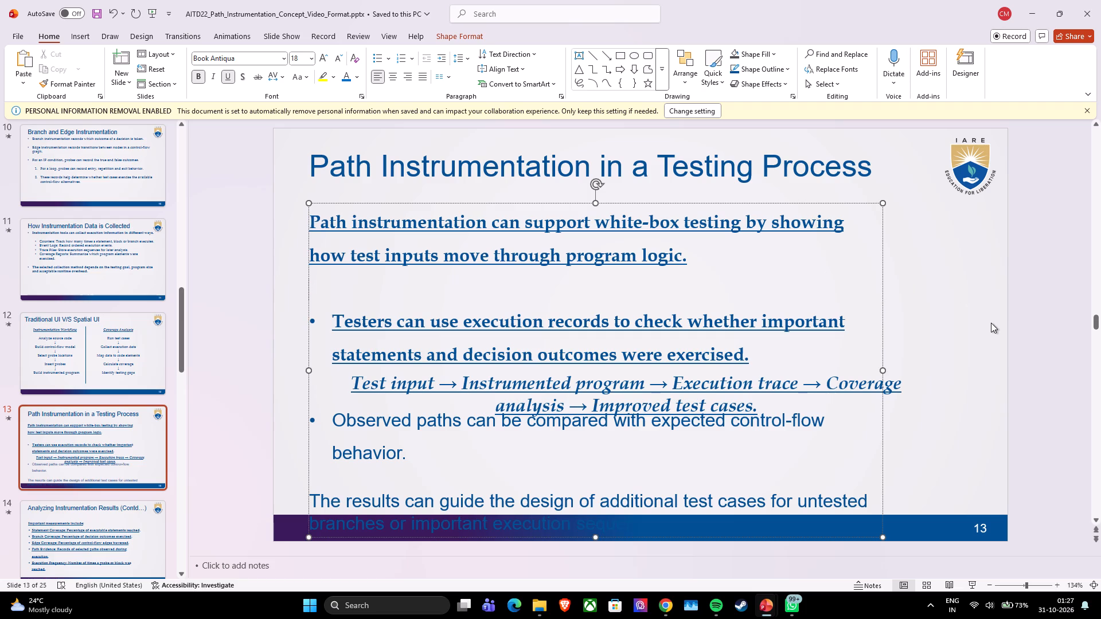
left_click(536, 287)
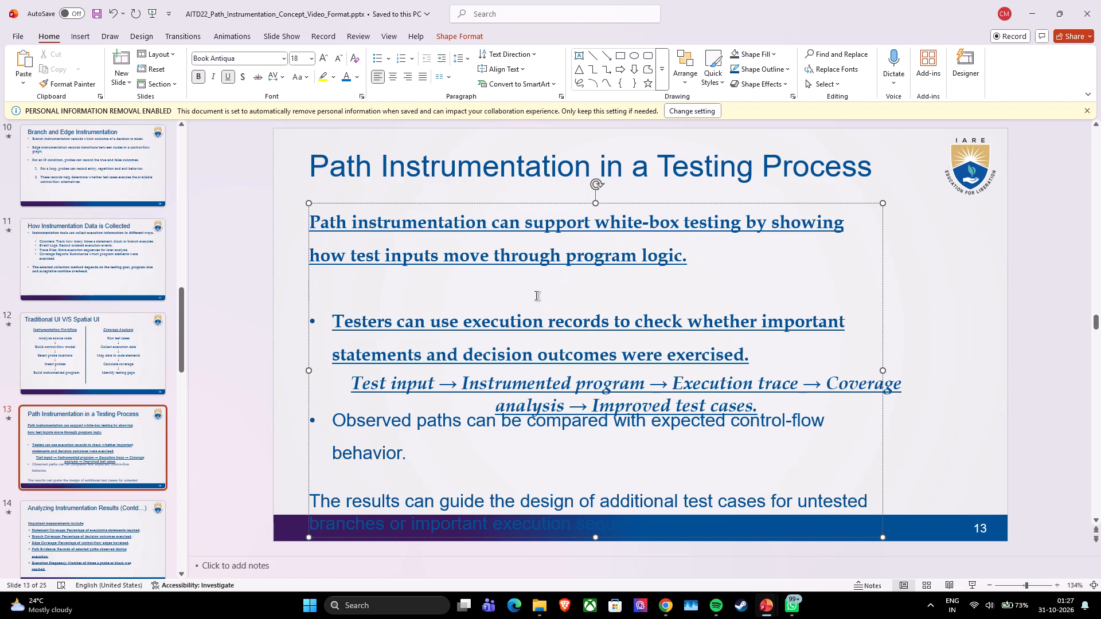
left_click(536, 296)
key("BackSpace")
left_click(581, 358)
key("BackSpace")
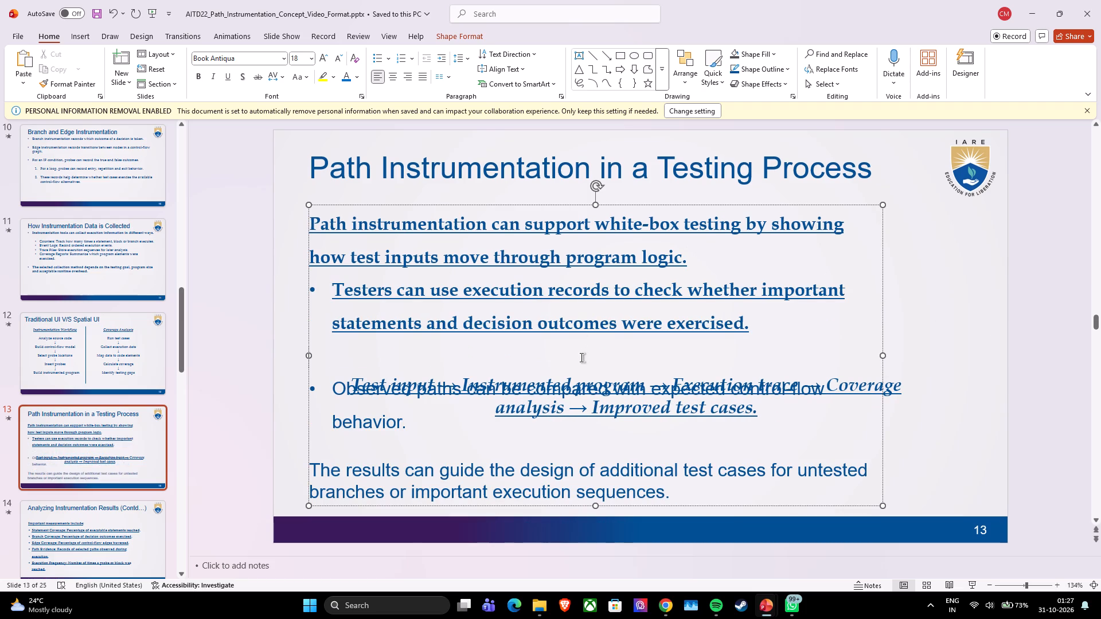
key("BackSpace")
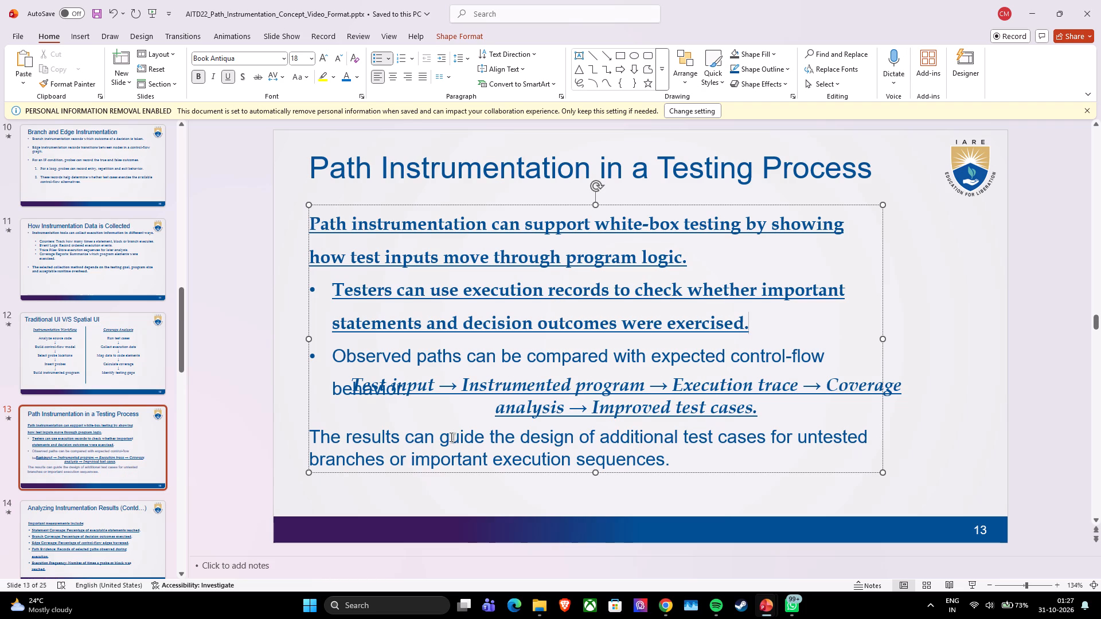
Compare slides 10 to 13 with the matching slides in the Cocept_Video_PPT_Format_AAT-2_1 reference deck, ending on slide 13 of the Path Instrumentation deck.
key("alt+Tab")
key("alt+Tab")
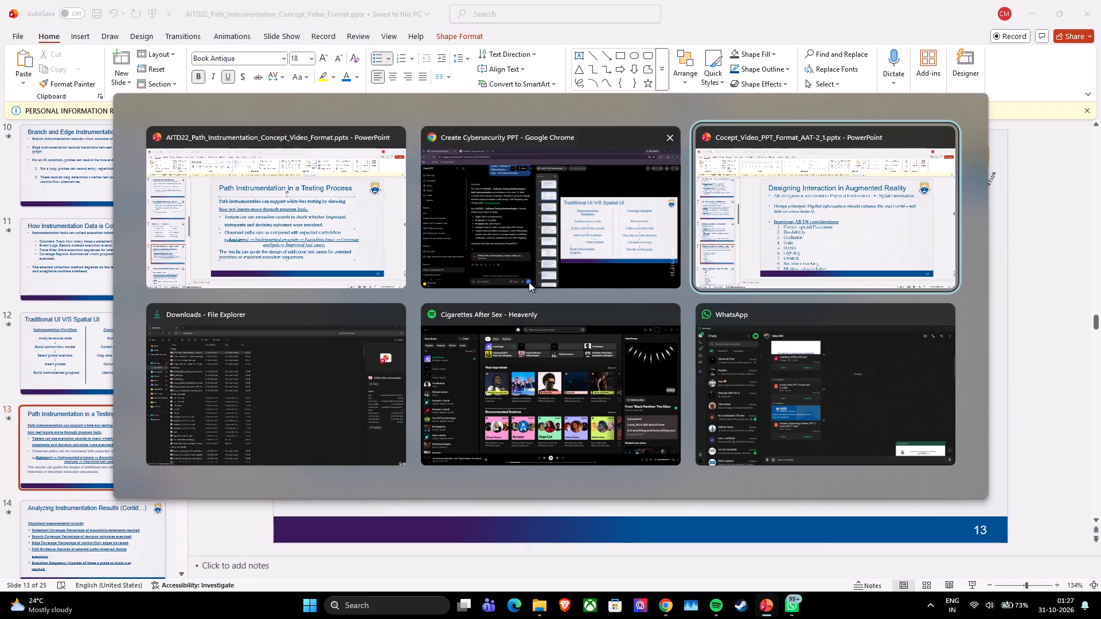
key("alt+Tab")
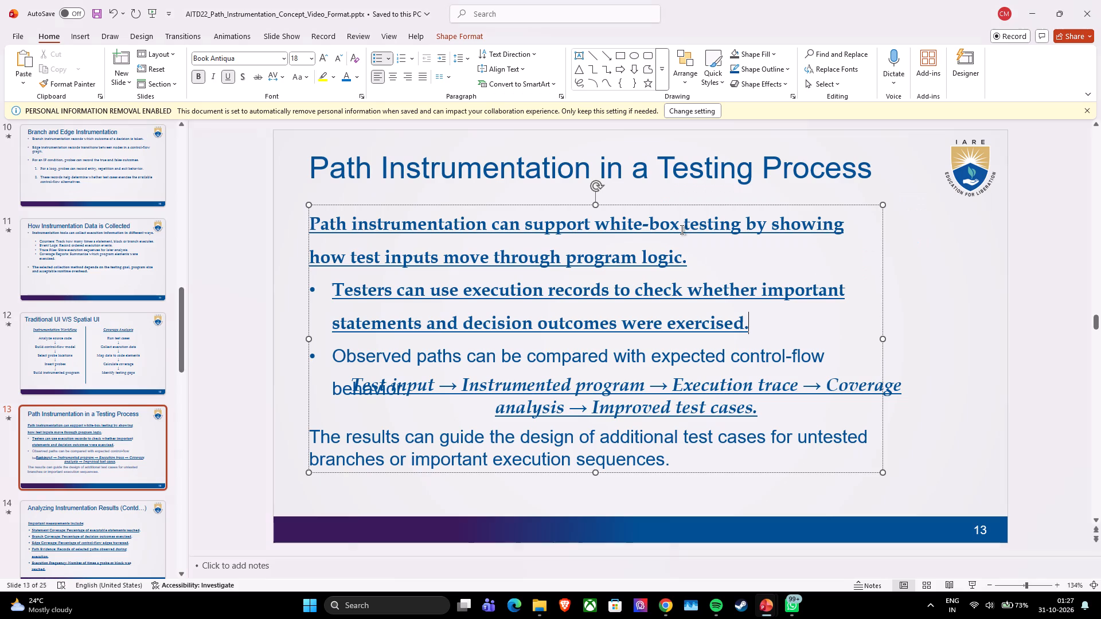
key("alt+Tab")
key("Down")
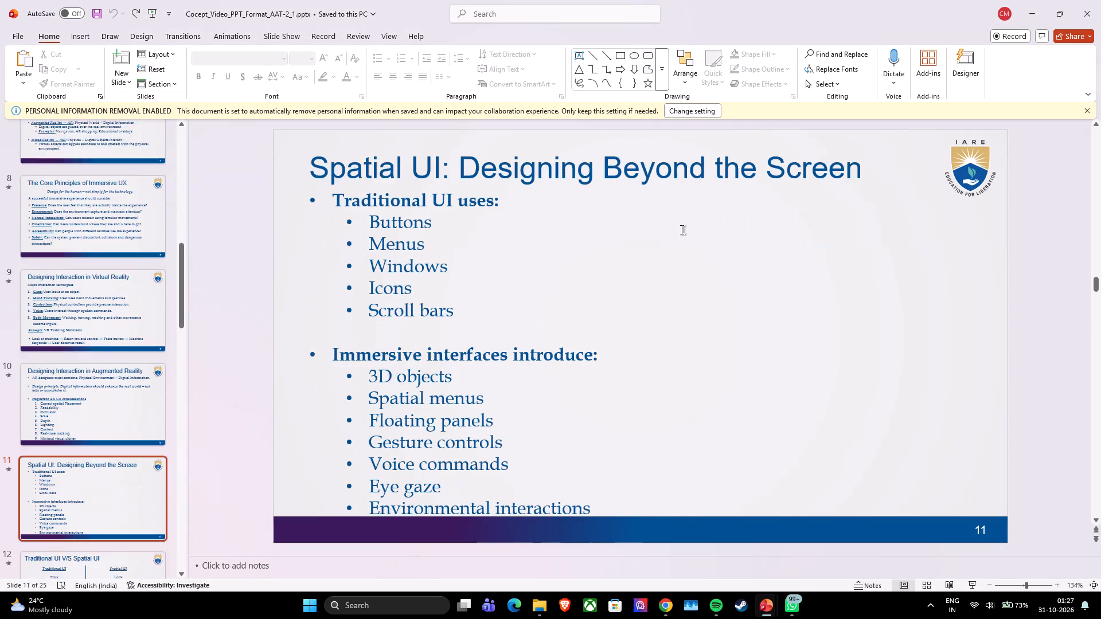
key("alt+Tab")
key("Up")
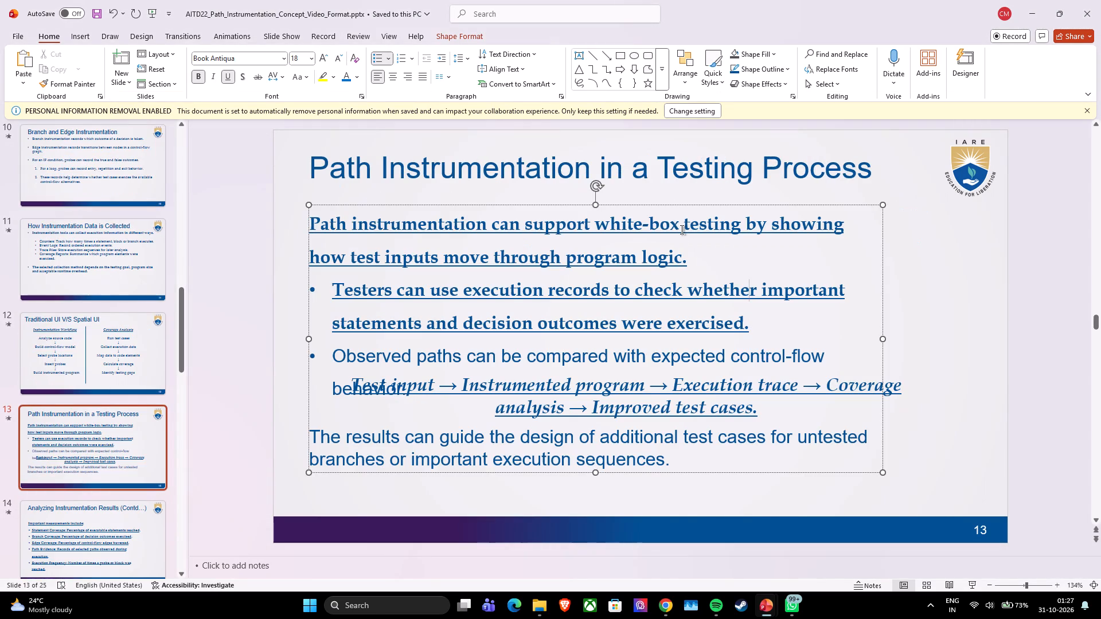
left_click(1059, 285)
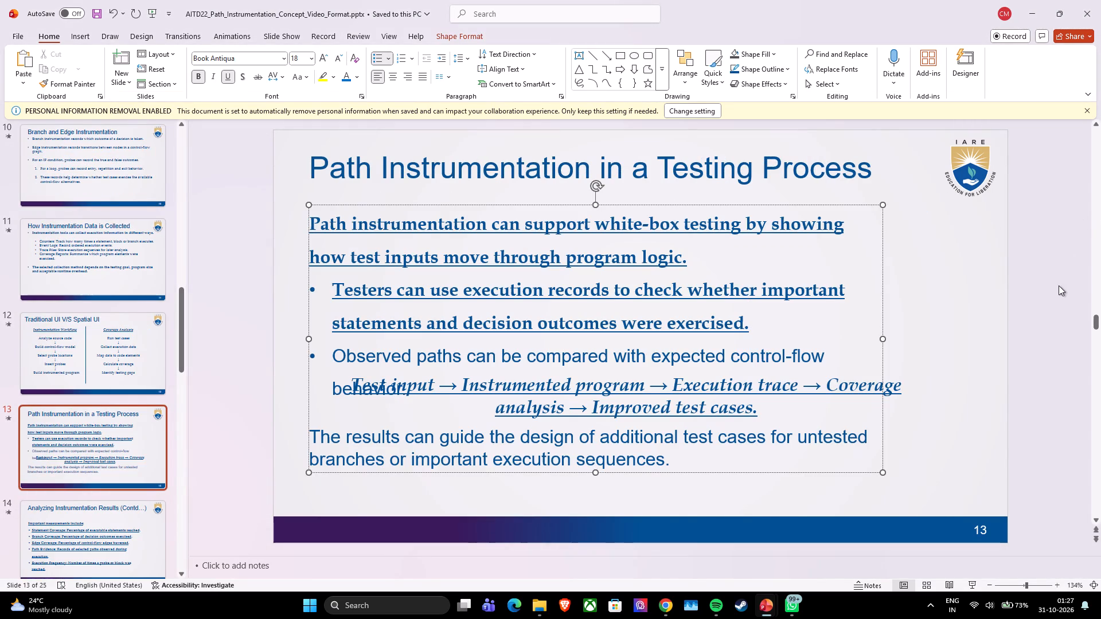
key("Up")
key("alt+Tab")
key("Up")
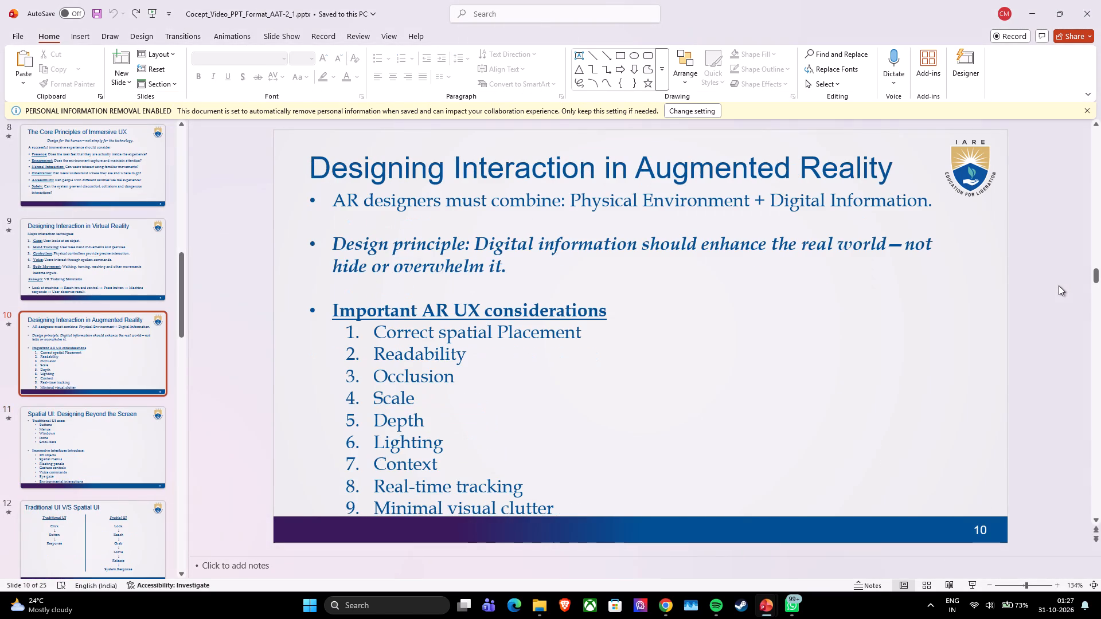
key("alt+Tab")
key("Up")
key("Up")
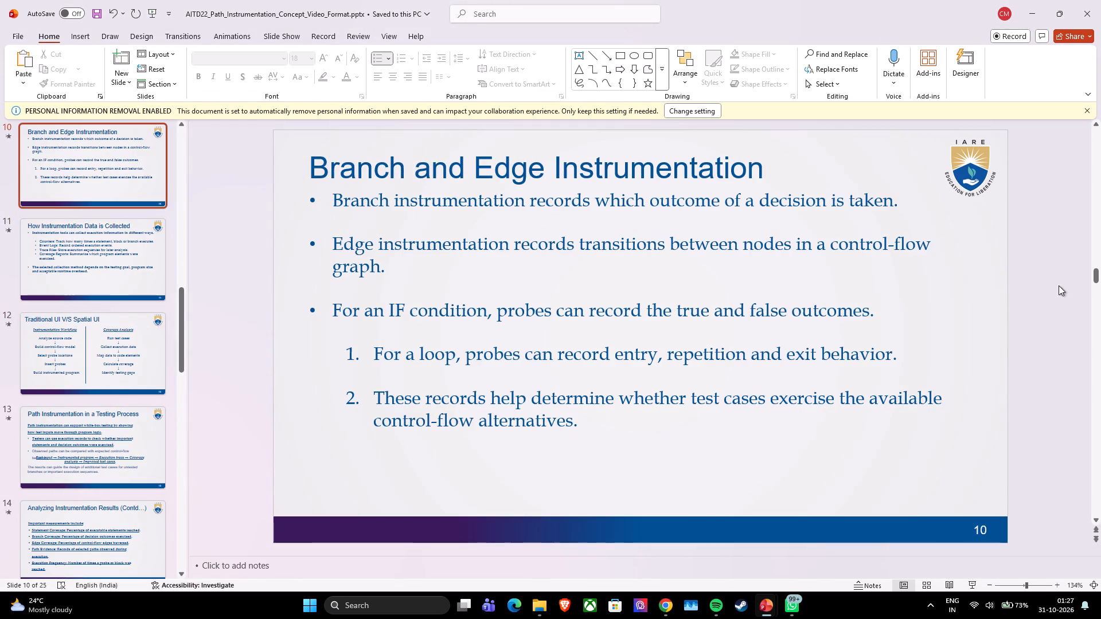
key("Down")
key("alt+Tab")
key("Down")
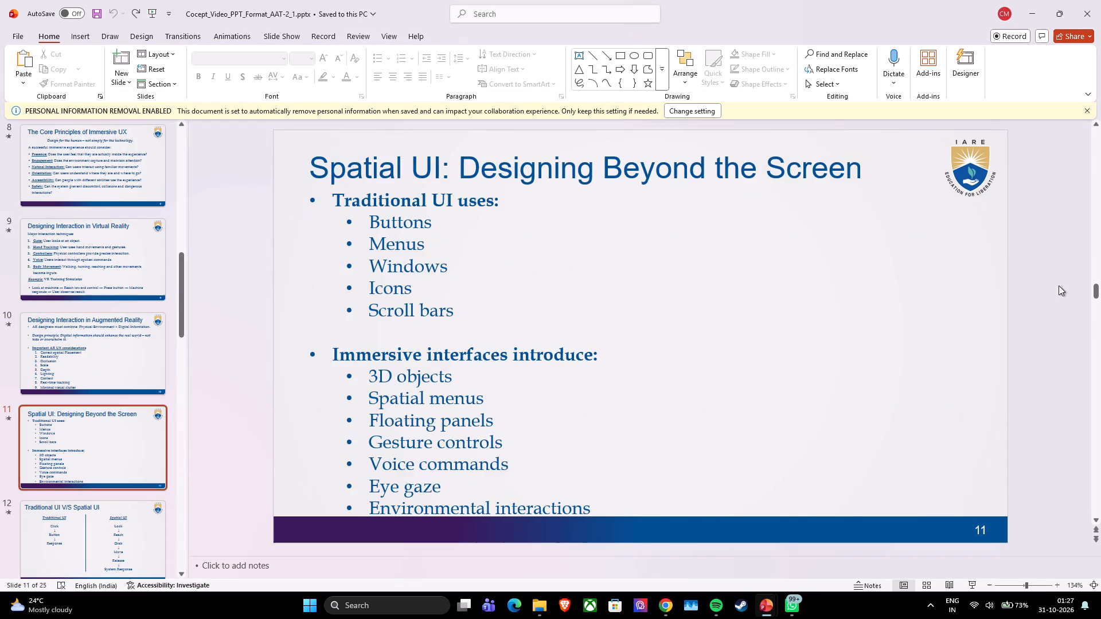
key("alt+Tab")
key("Down")
key("alt+Tab")
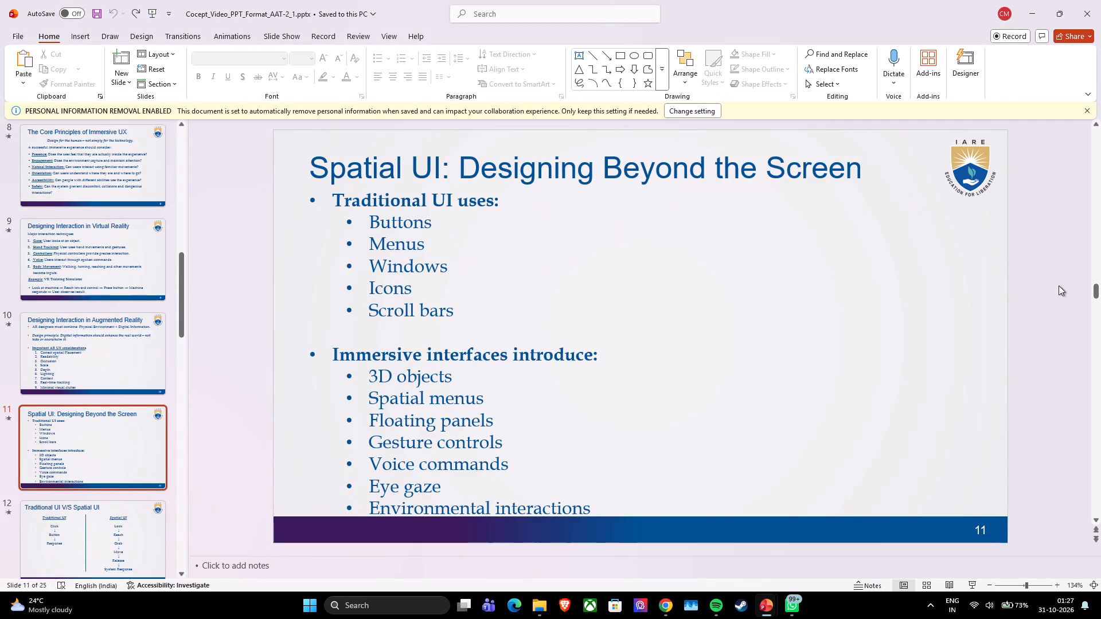
key("alt+Tab")
key("Up")
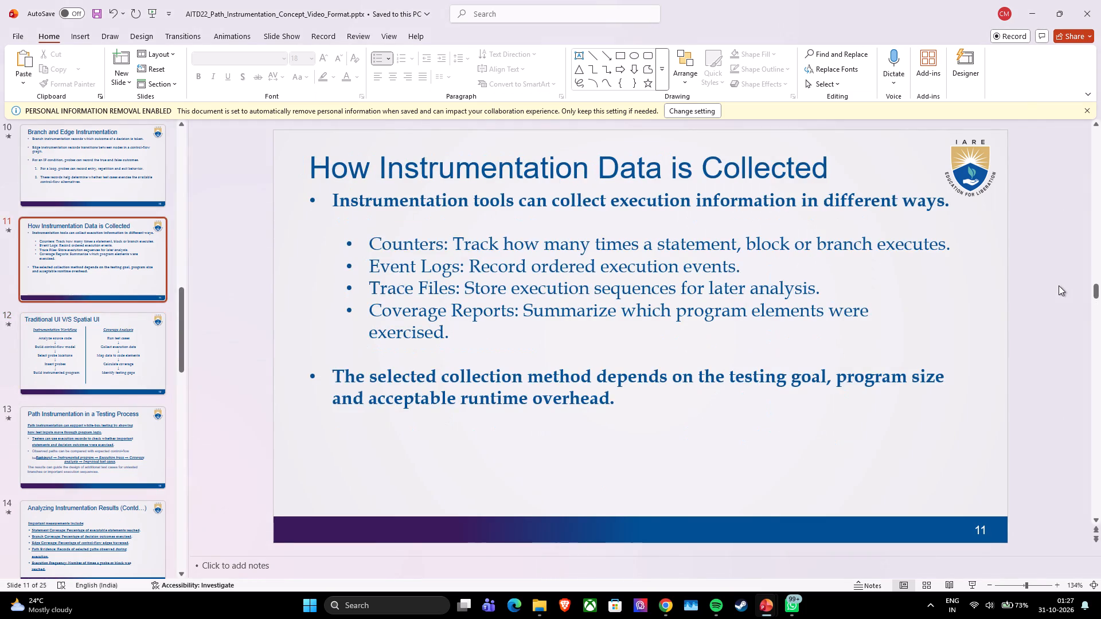
key("alt+Tab")
key("Down")
key("alt+Tab")
key("Down")
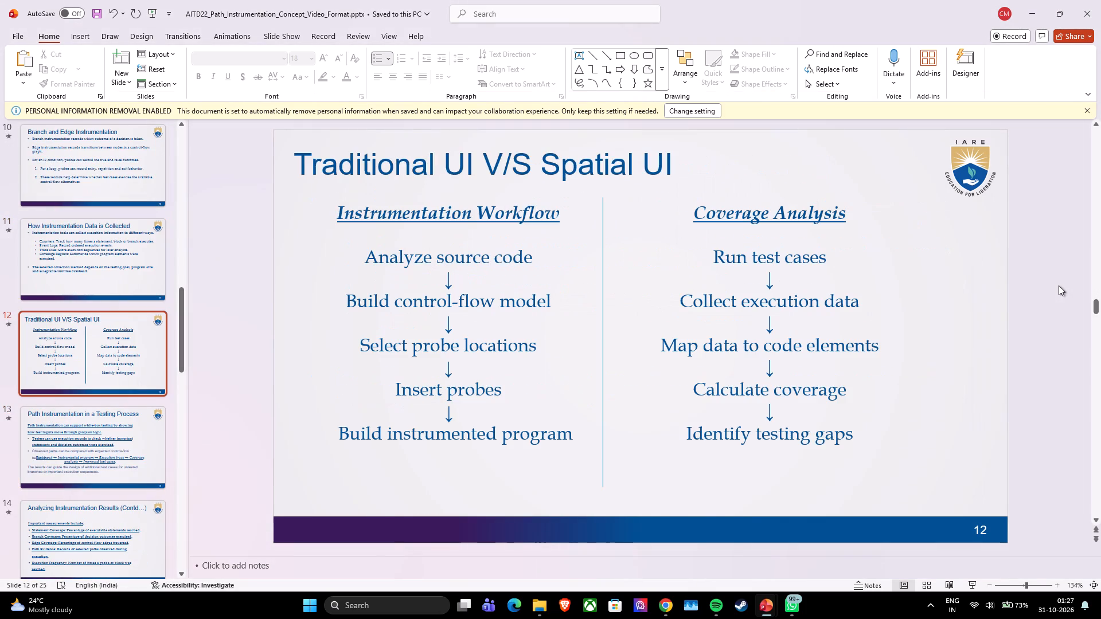
key("alt+Tab")
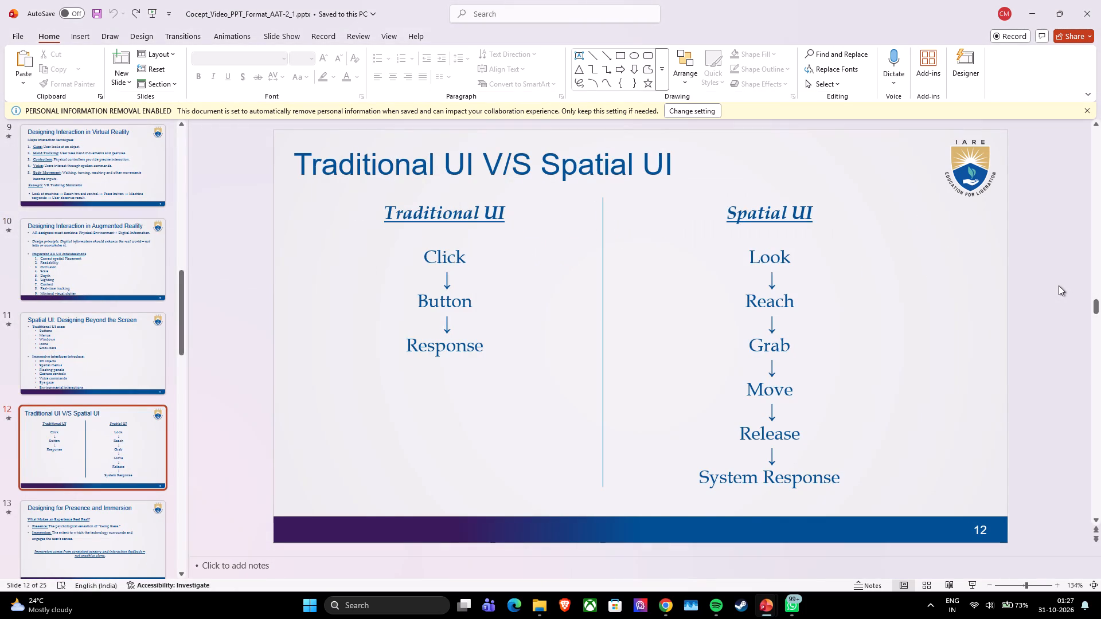
key("Down")
key("alt+Tab")
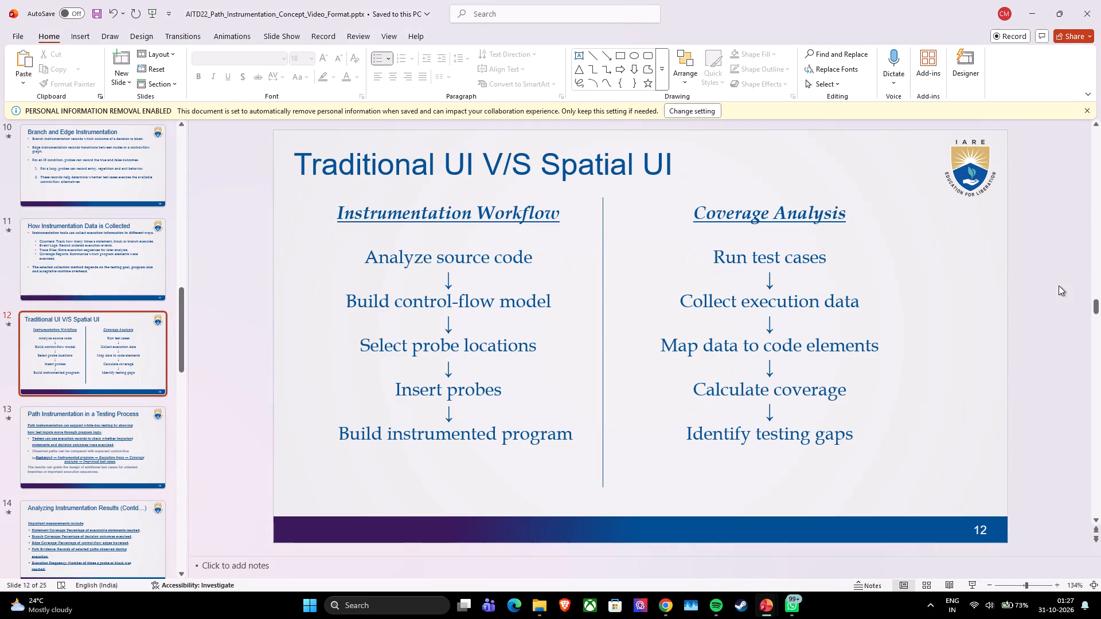
key("Down")
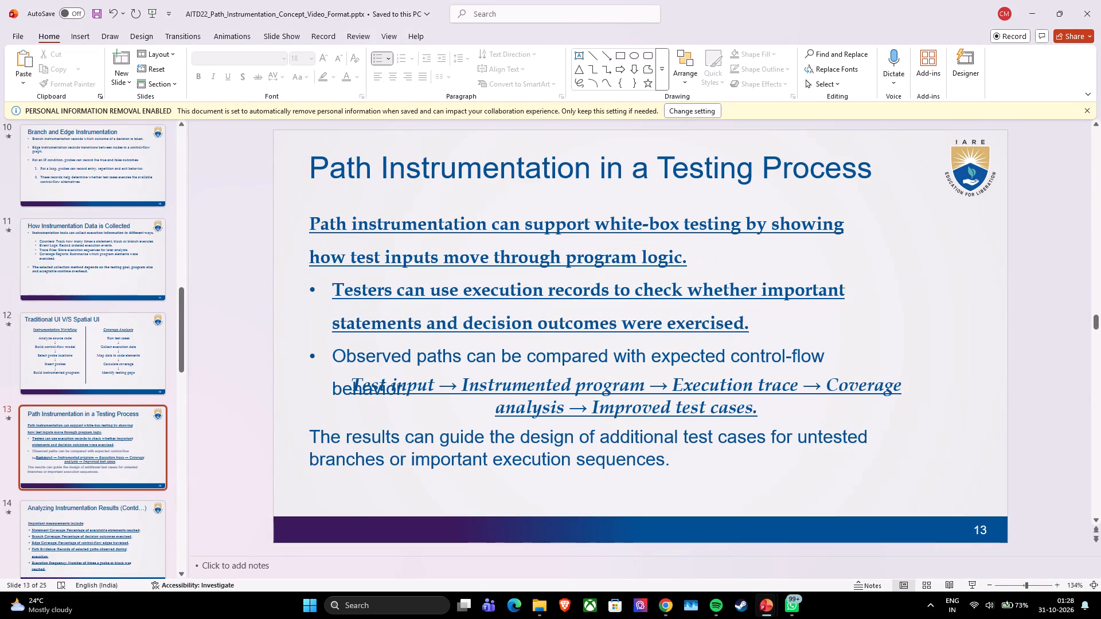
Move the "Test input → Instrumented program" text box down below the body text so they no longer overlap.
left_click(647, 405)
left_click_drag(670, 422, 681, 546)
Delete the blank line above the paragraph starting "The results can guide the design".
left_click(517, 410)
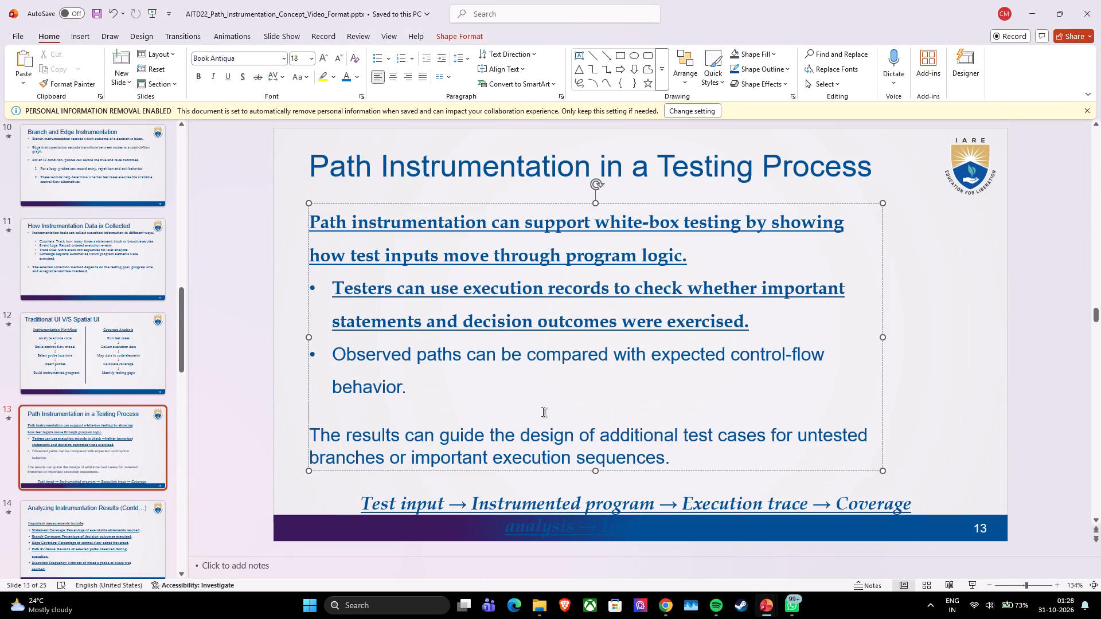
left_click(542, 413)
left_click(332, 423)
key("BackSpace")
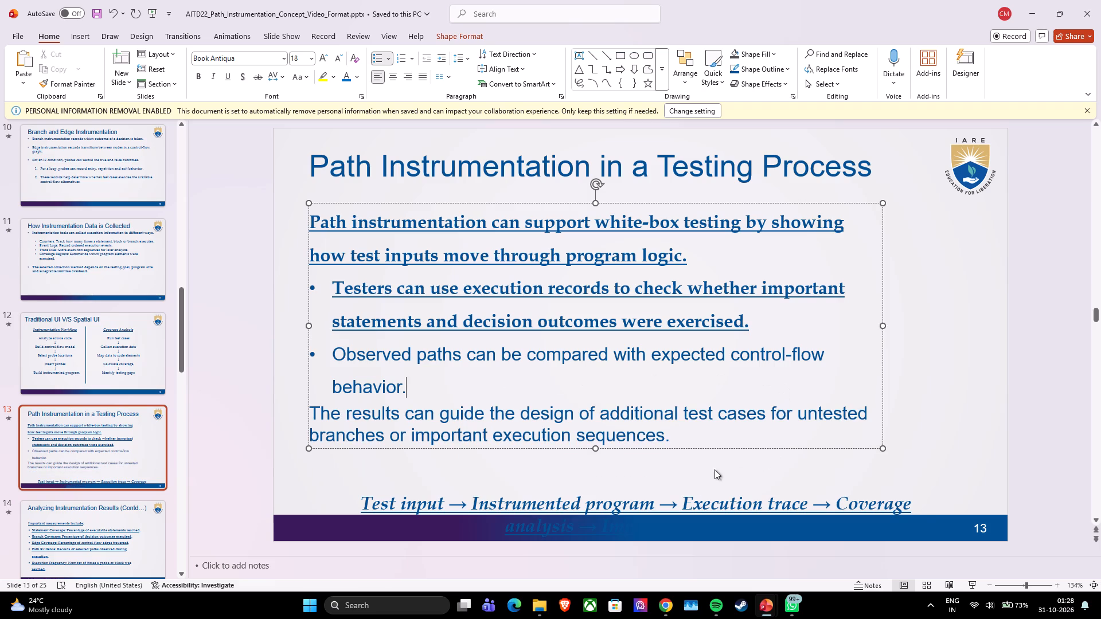
Move the "Test input → Instrumented program" text box up, directly beneath the body text and clear of the footer bar.
left_click(668, 503)
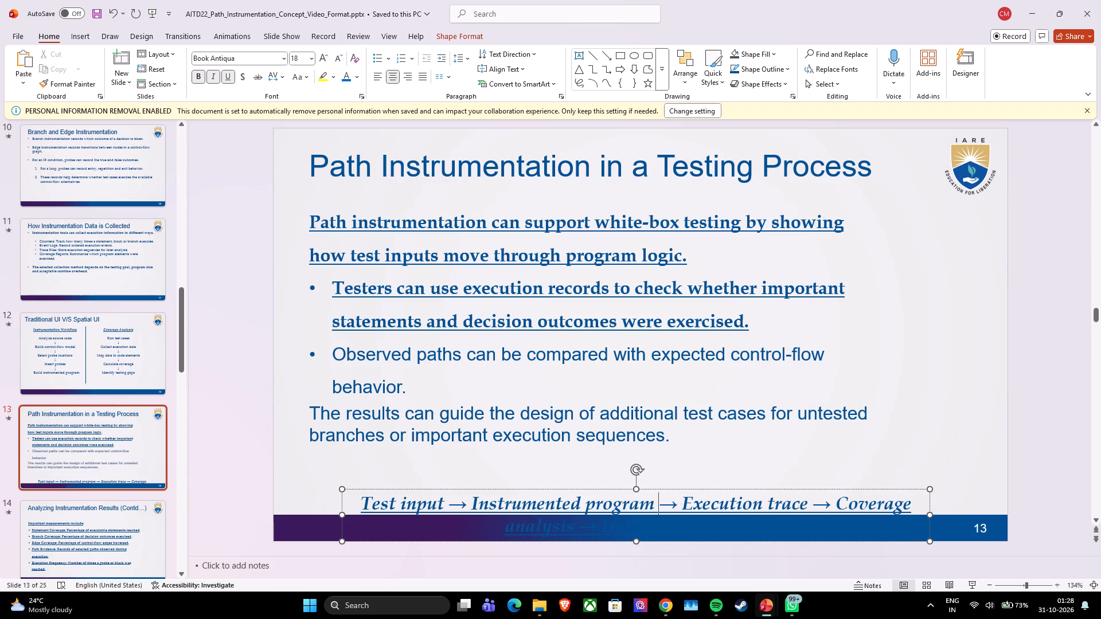
left_click_drag(624, 541, 603, 505)
Remove bold and underline from the "Testers can use execution records" bullet and the opening "Path instrumentation" paragraph.
left_click(477, 343)
left_click(767, 321)
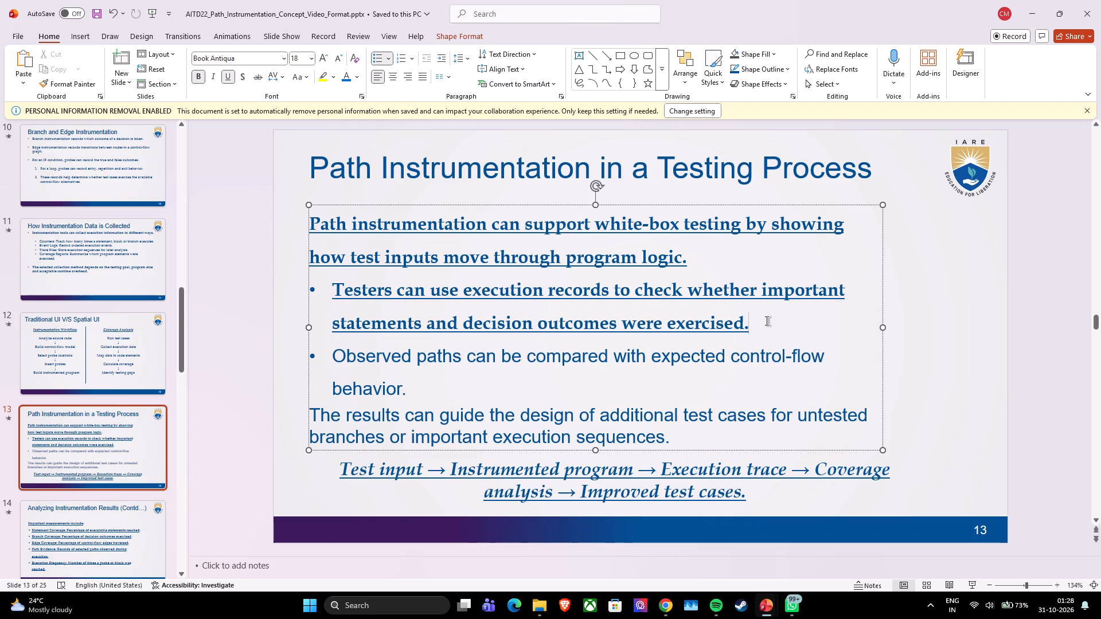
key("ctrl+shift+Up")
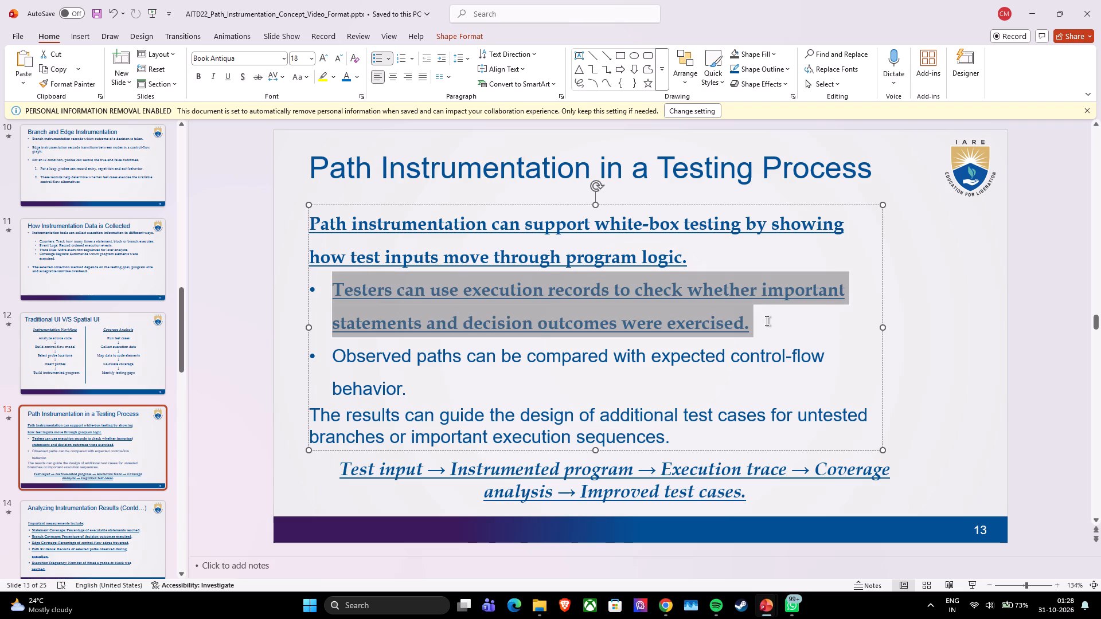
key("ctrl+u")
key("ctrl+b")
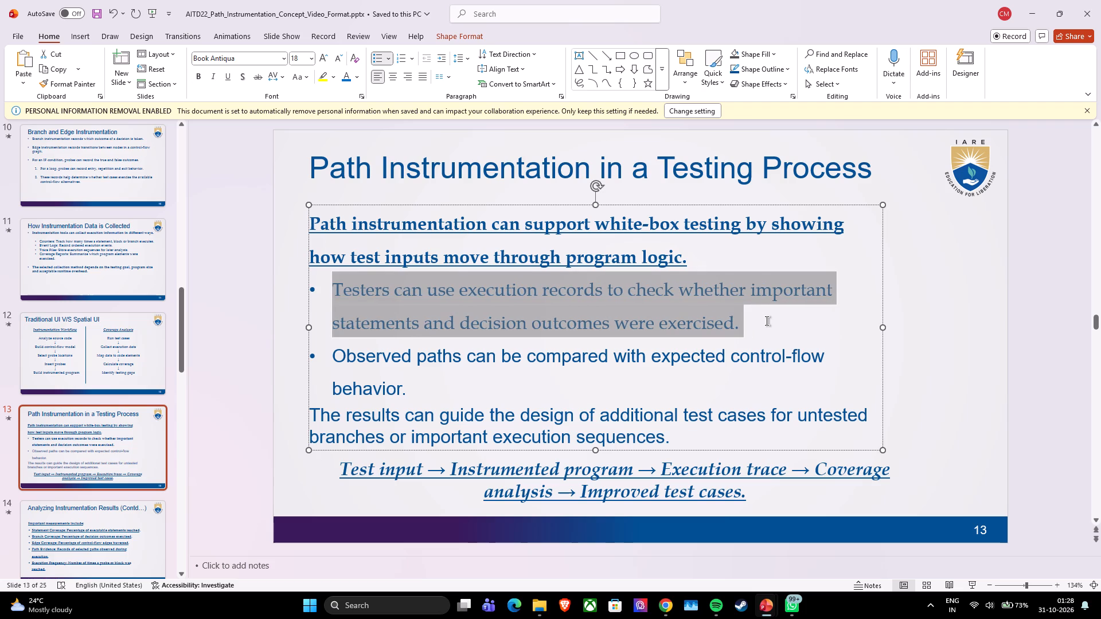
left_click(489, 399)
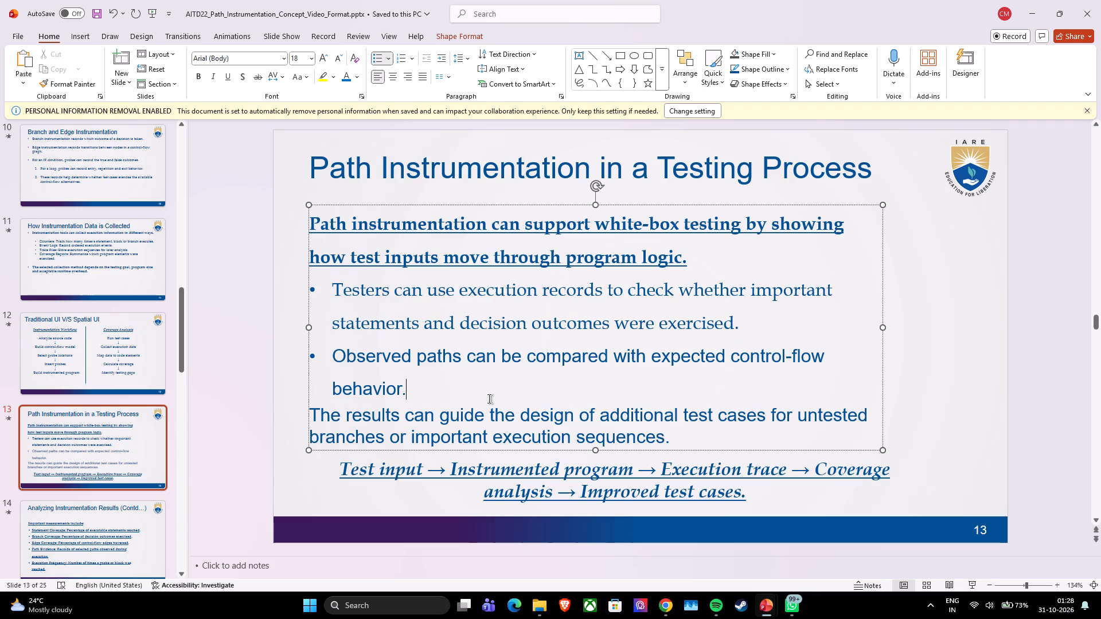
left_click(705, 253)
key("ctrl+shift+Up")
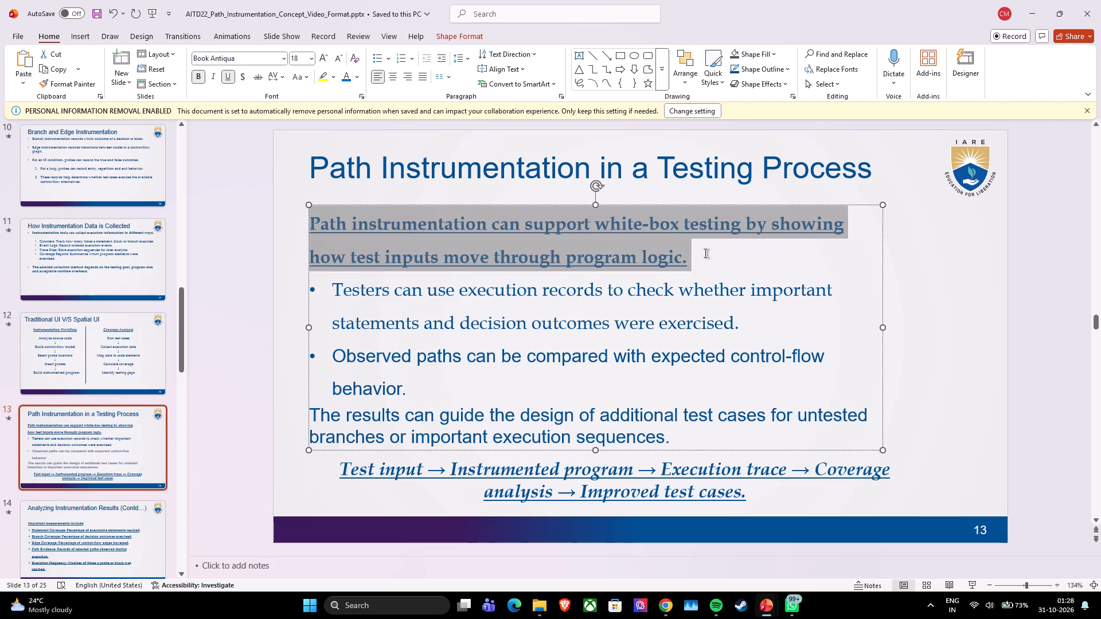
key("ctrl+b")
key("ctrl+u")
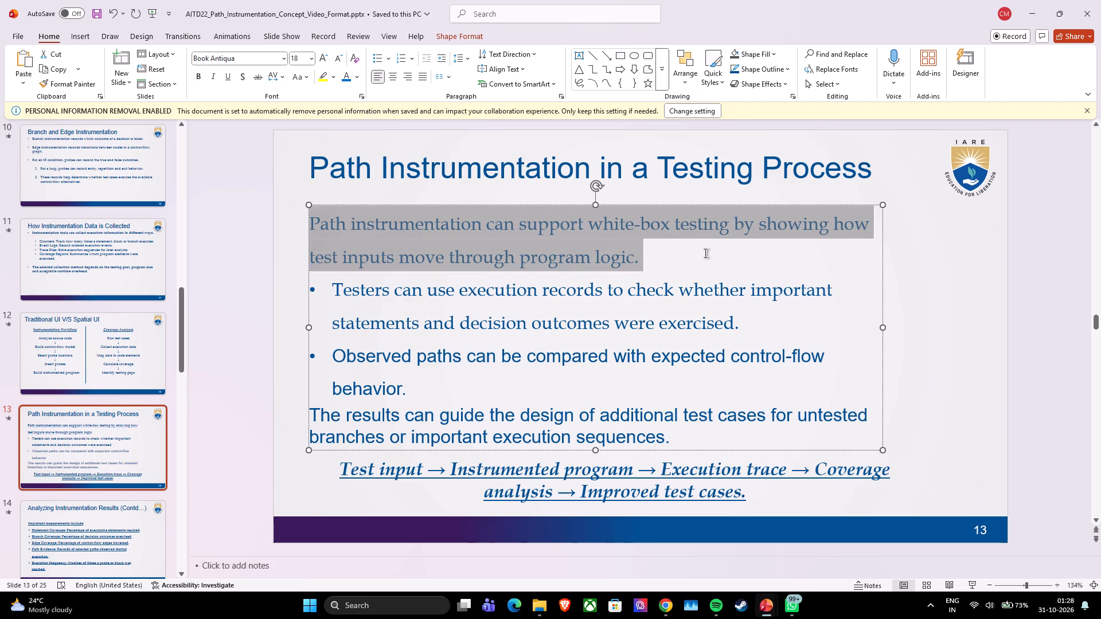
Set the font of all the body text on slide 13 to Book Antiqua.
left_click(689, 435)
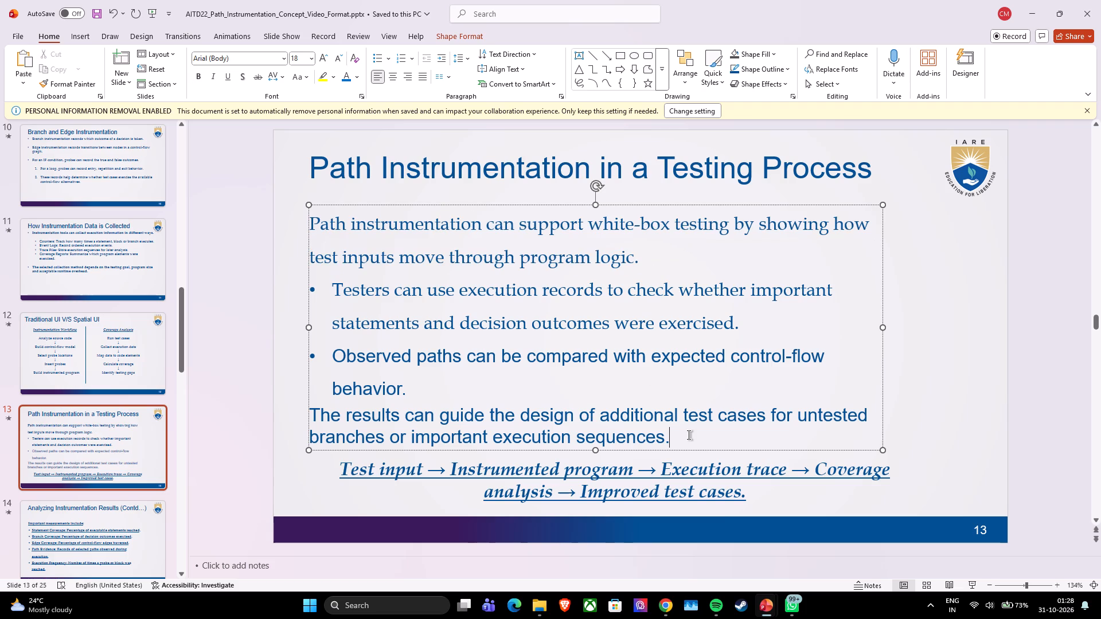
key("ctrl+a")
right_click(522, 350)
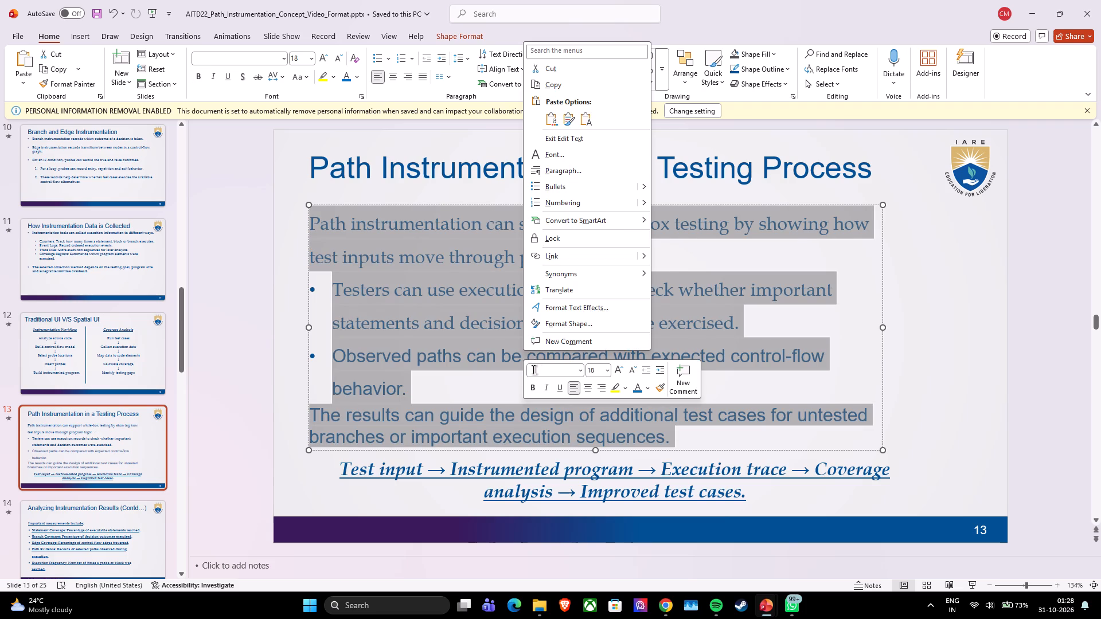
left_click(538, 369)
type("boo")
key("Return")
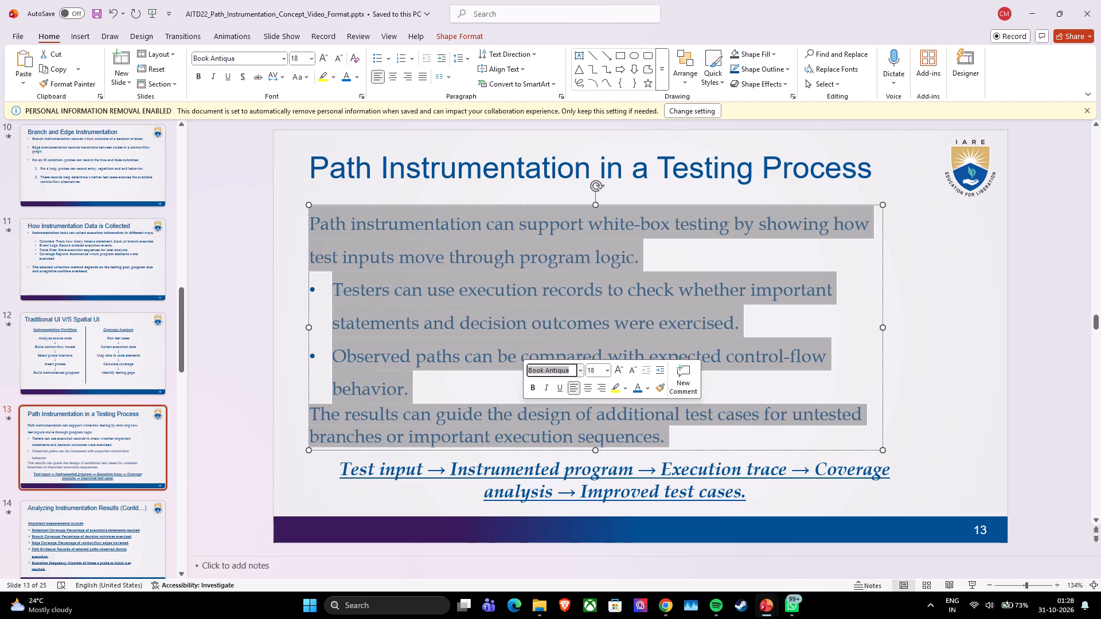
left_click(1020, 354)
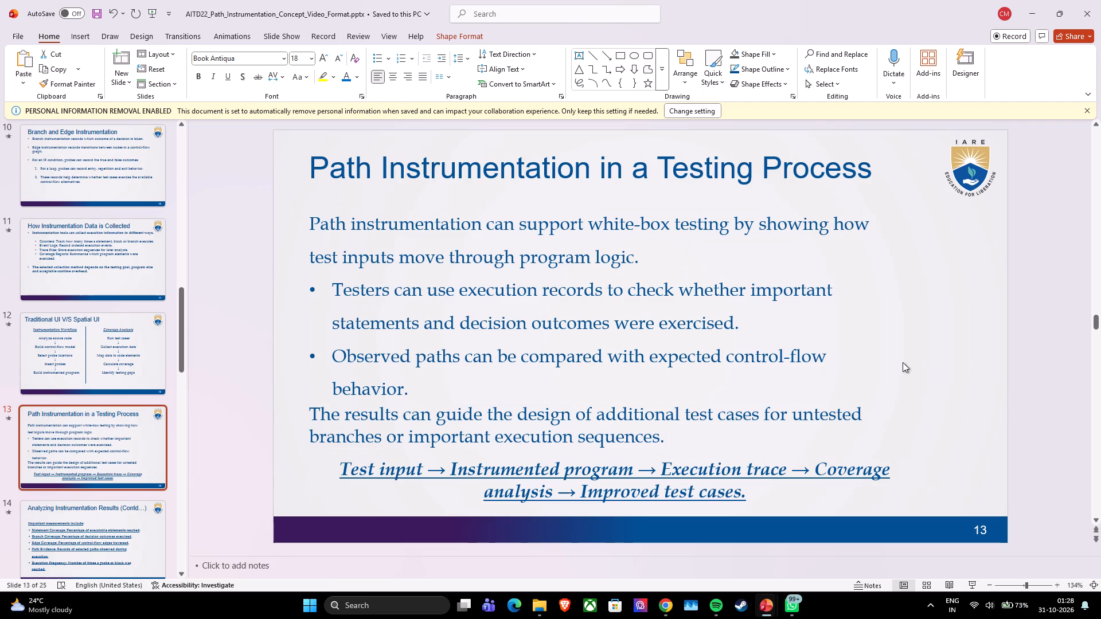
Compare slides 13 and 14 with the matching slides in the Cocept_Video_PPT_Format_AAT-2_1 reference deck.
left_click(767, 499)
key("alt+Tab")
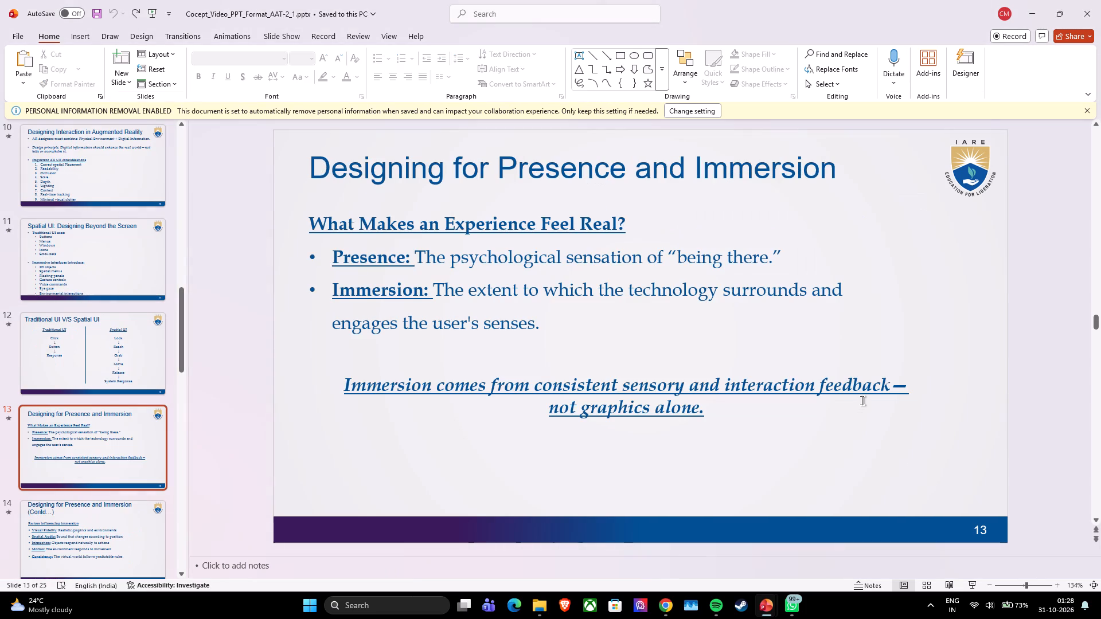
key("alt+Tab")
left_click(1009, 448)
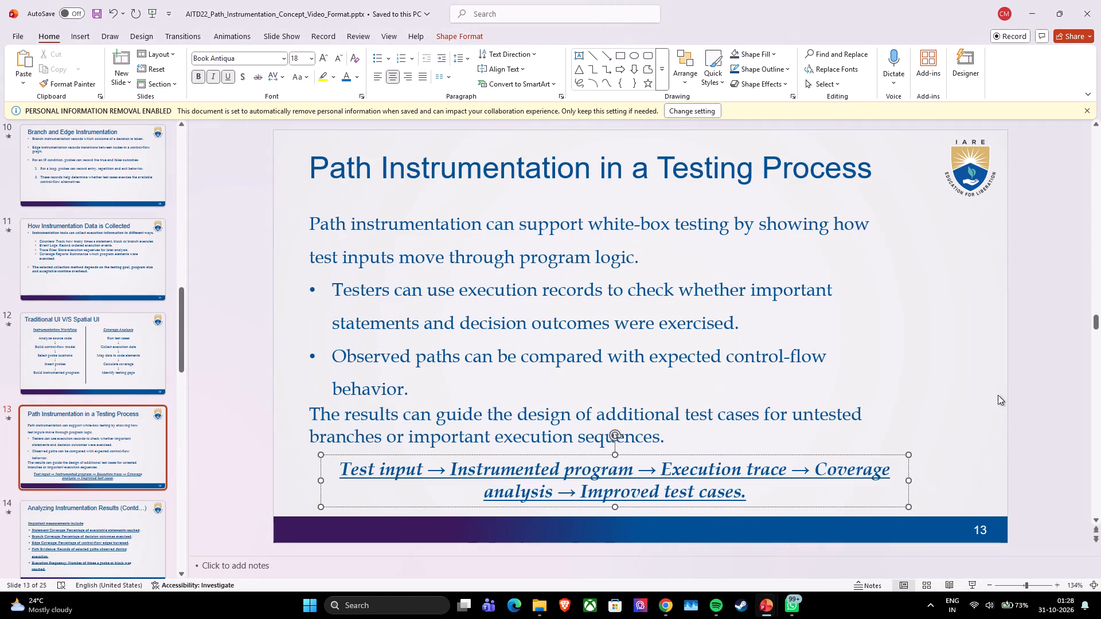
key("alt+Tab")
key("alt+Tab")
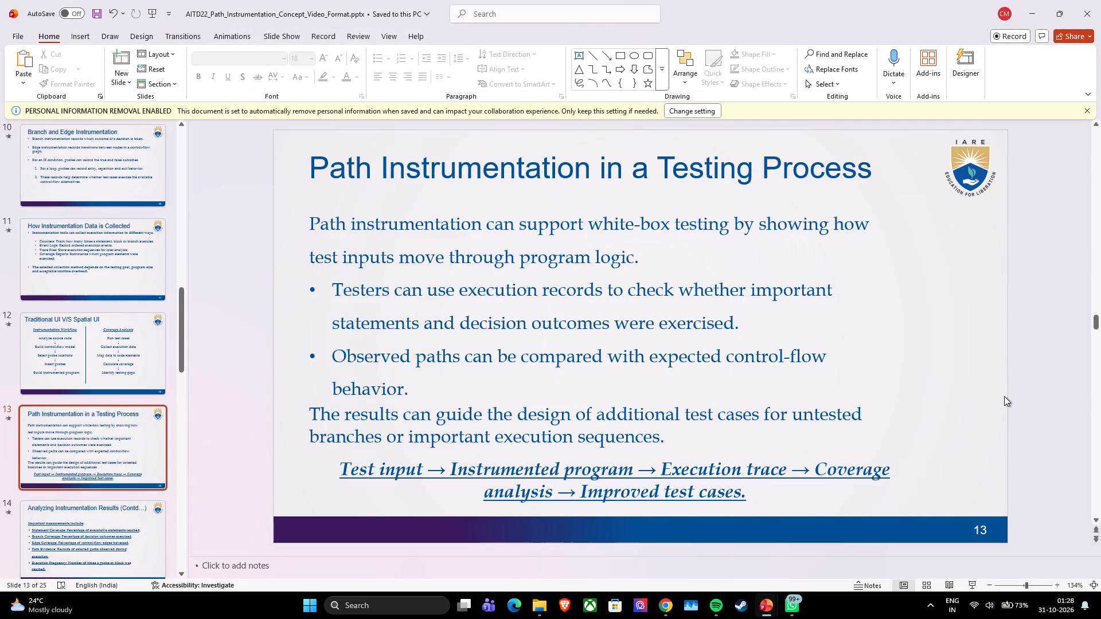
key("Down")
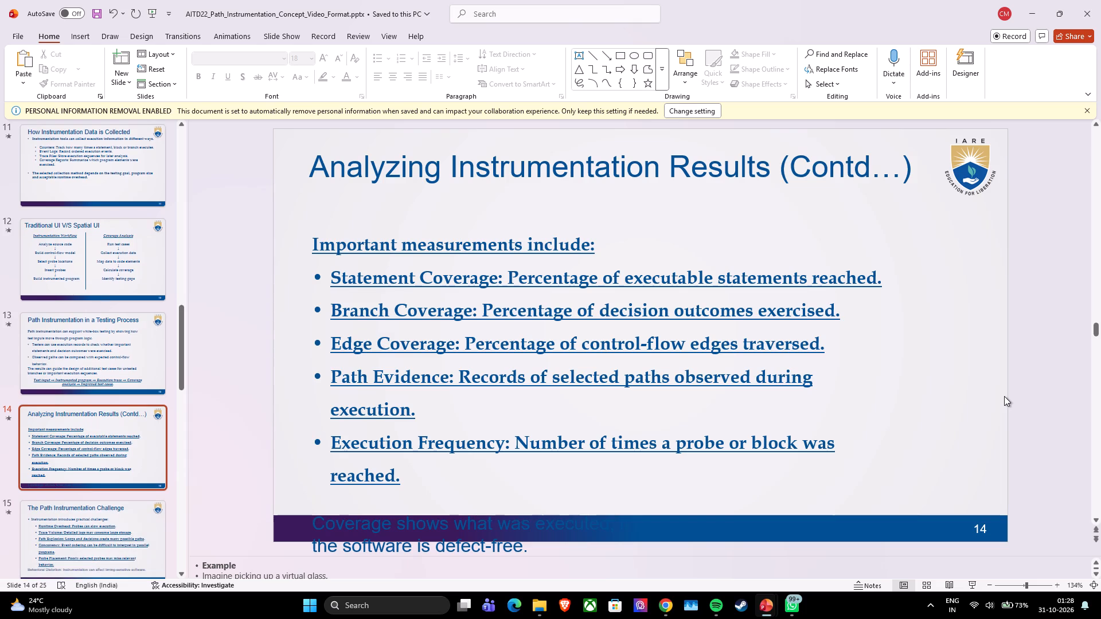
key("alt+Tab")
key("Down")
key("alt+Tab")
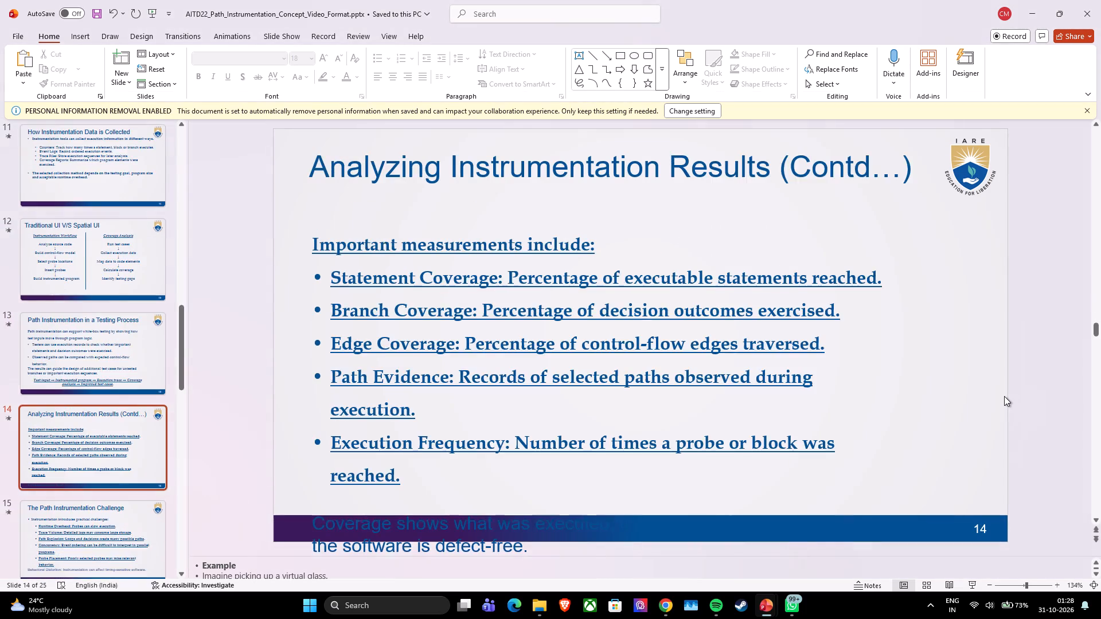
key("Down")
key("Up")
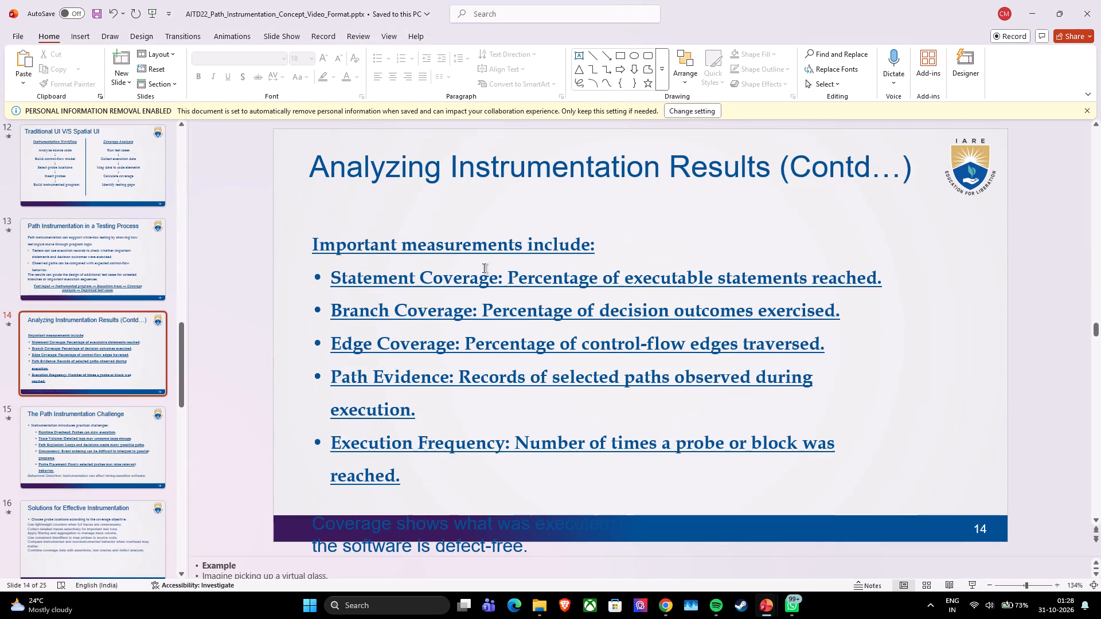
Remove bold and underline from the descriptions following the five measurement labels on slide 14, from Statement Coverage to Execution Frequency.
left_click(470, 524)
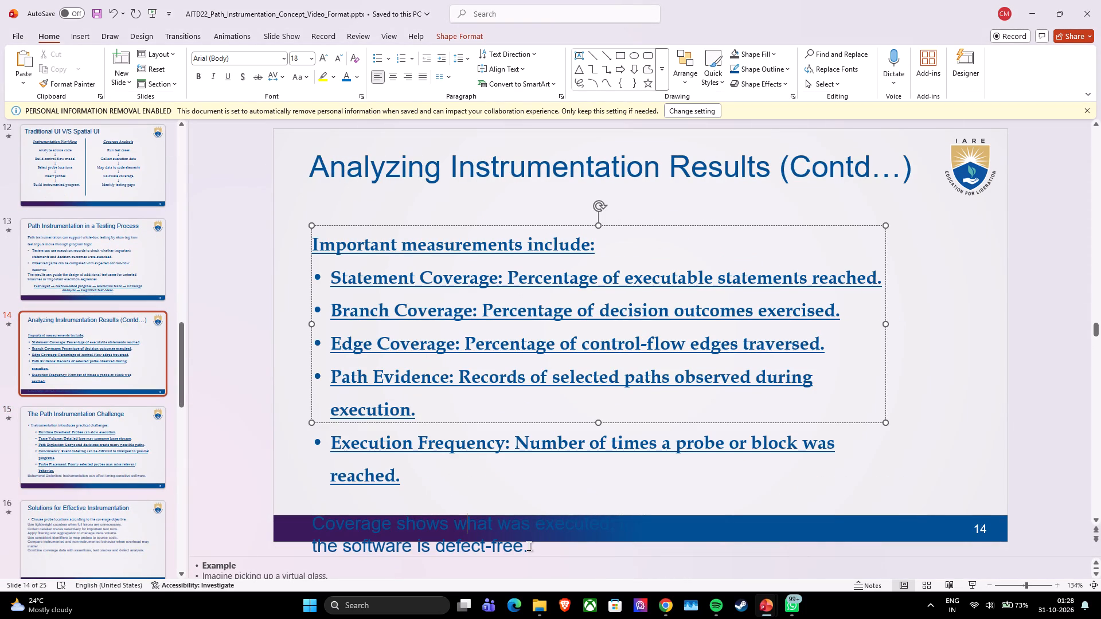
left_click(529, 546)
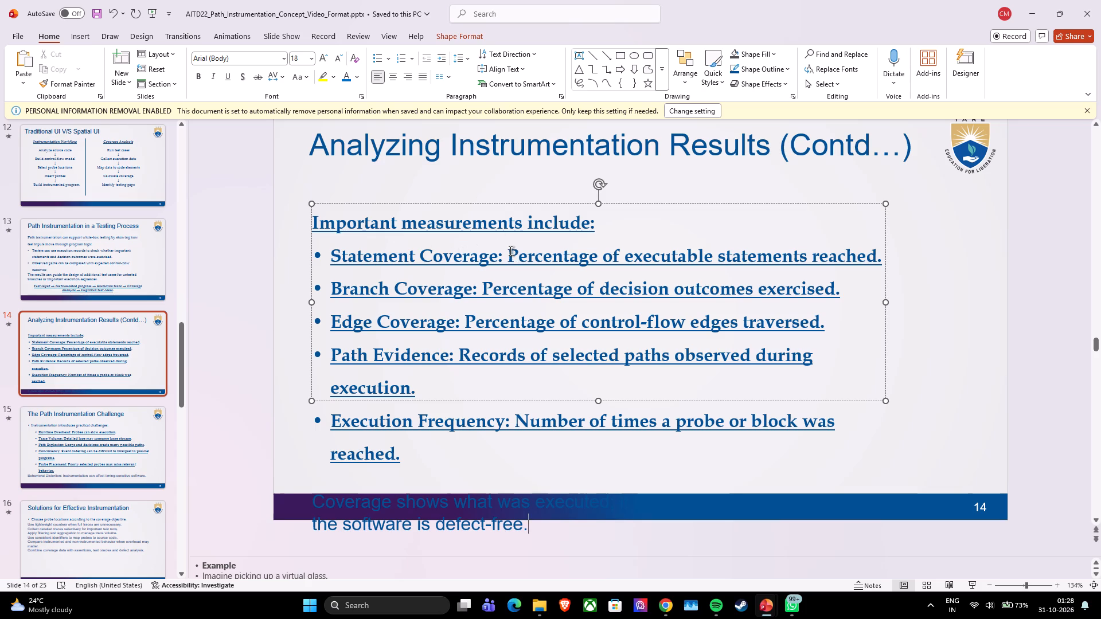
left_click_drag(510, 251, 882, 263)
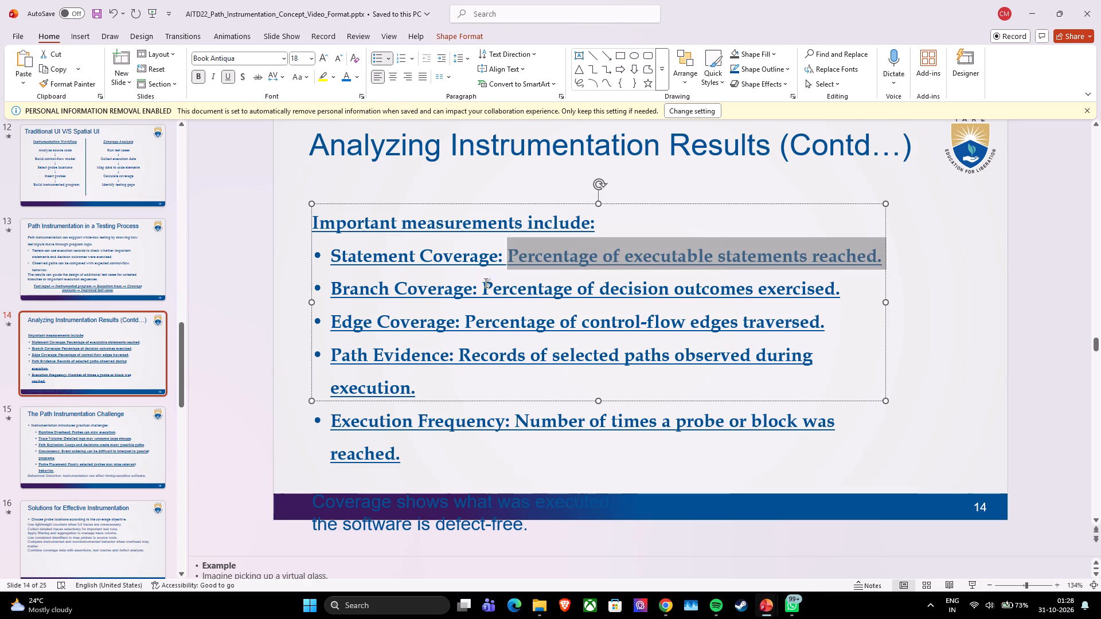
left_click_drag(486, 283, 890, 293, "ctrl+shift")
left_click_drag(464, 324, 857, 318, "ctrl+shift")
left_click_drag(461, 348, 478, 393, "ctrl+shift")
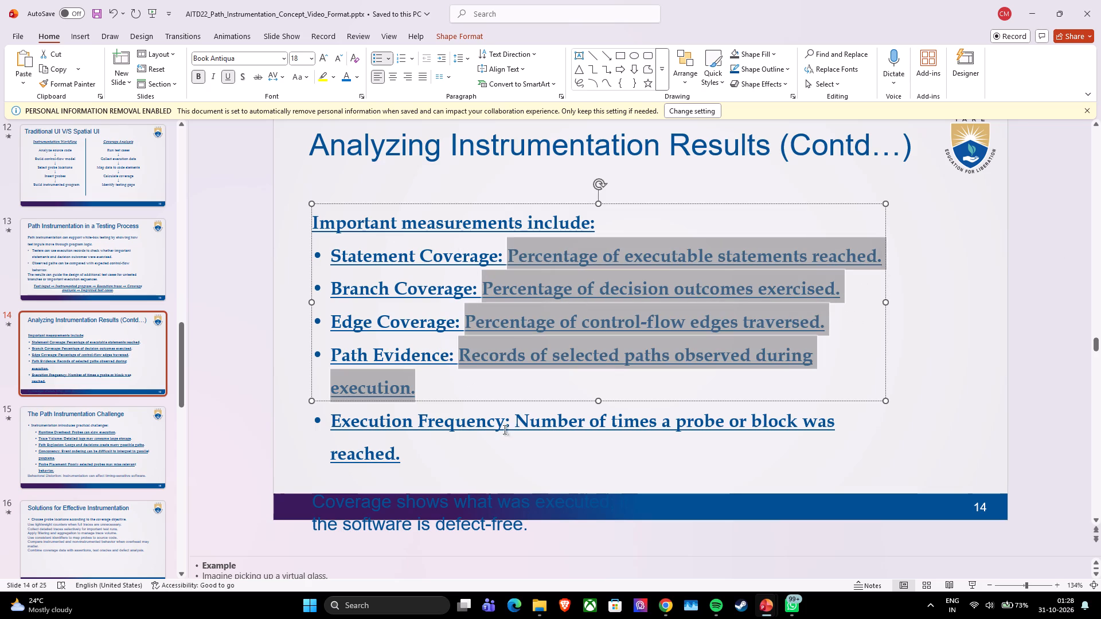
left_click_drag(517, 418, 524, 447, "ctrl+shift")
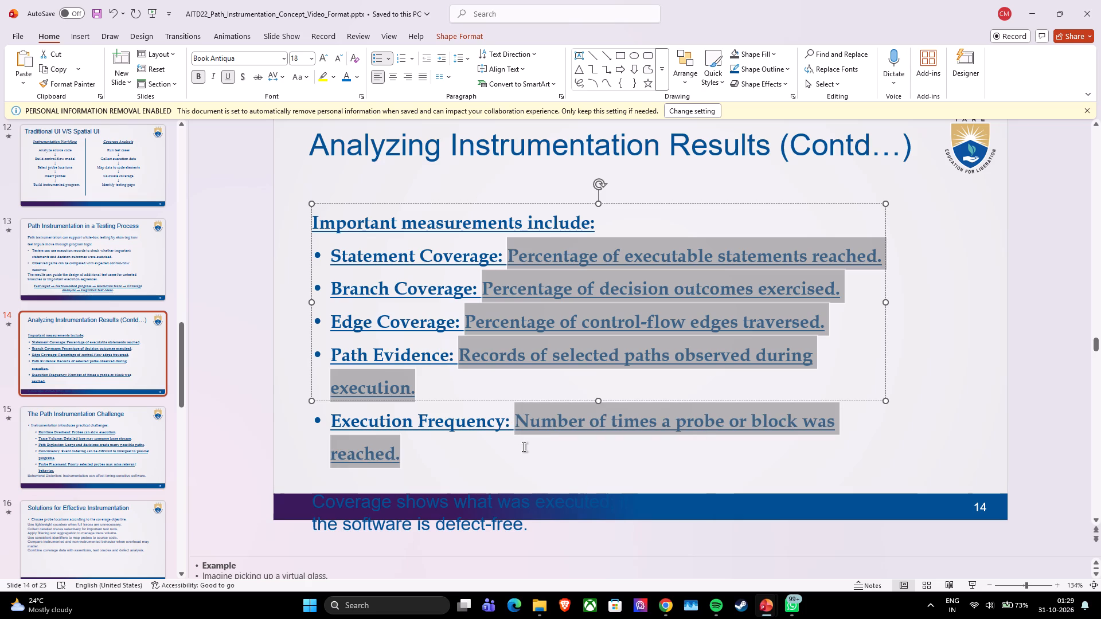
key("ctrl+b")
key("ctrl+u")
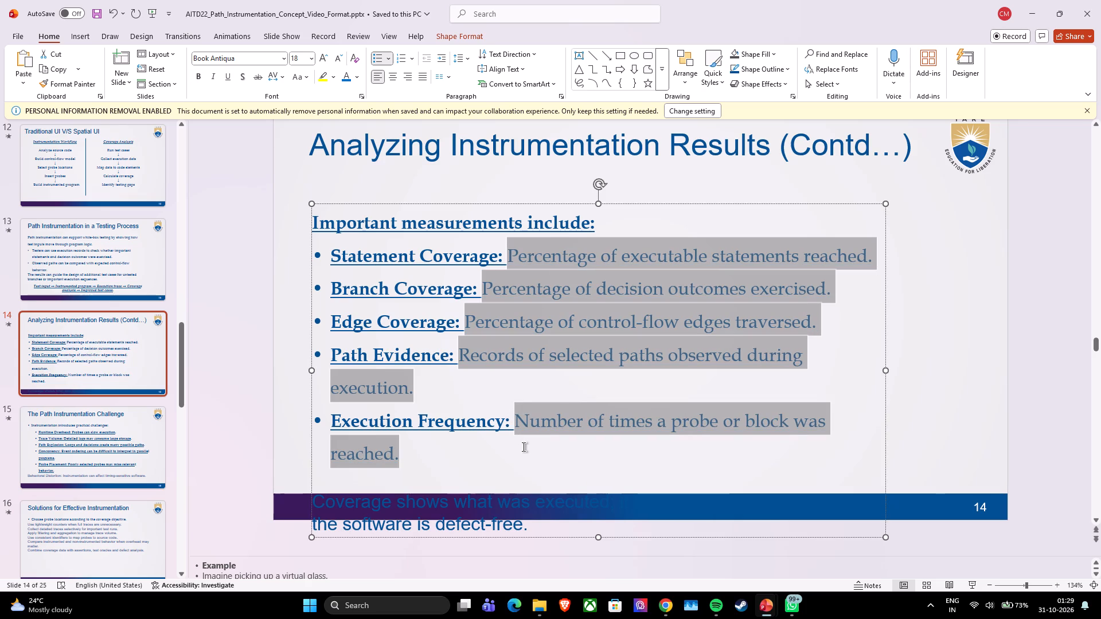
Place the text cursor at the end of the closing "Coverage shows what was executed" paragraph on slide 14.
left_click(502, 485)
left_click(543, 529)
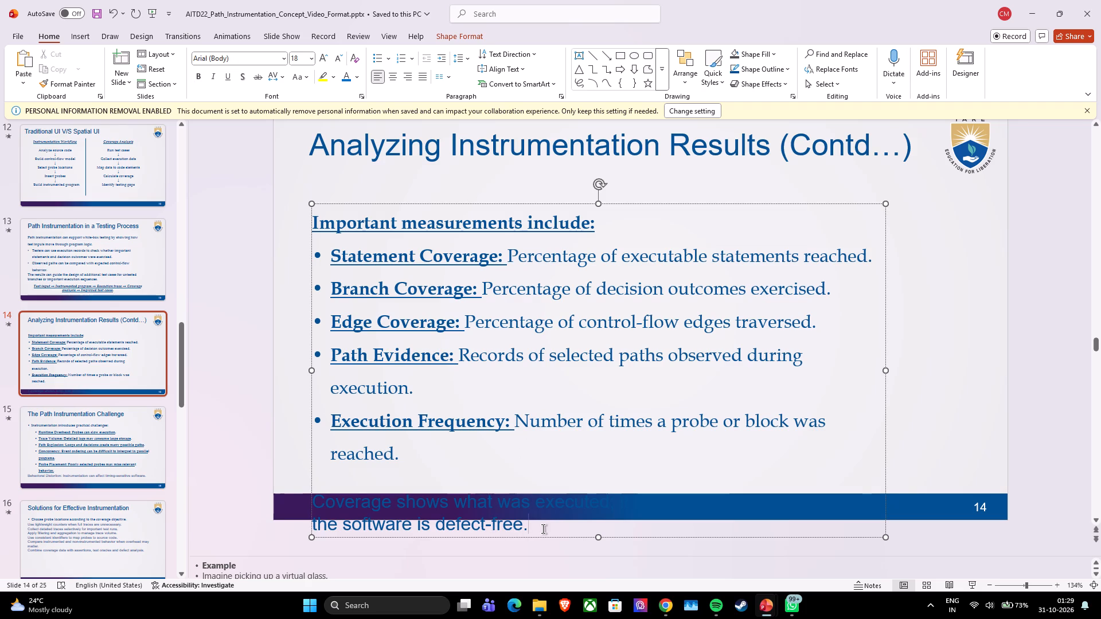
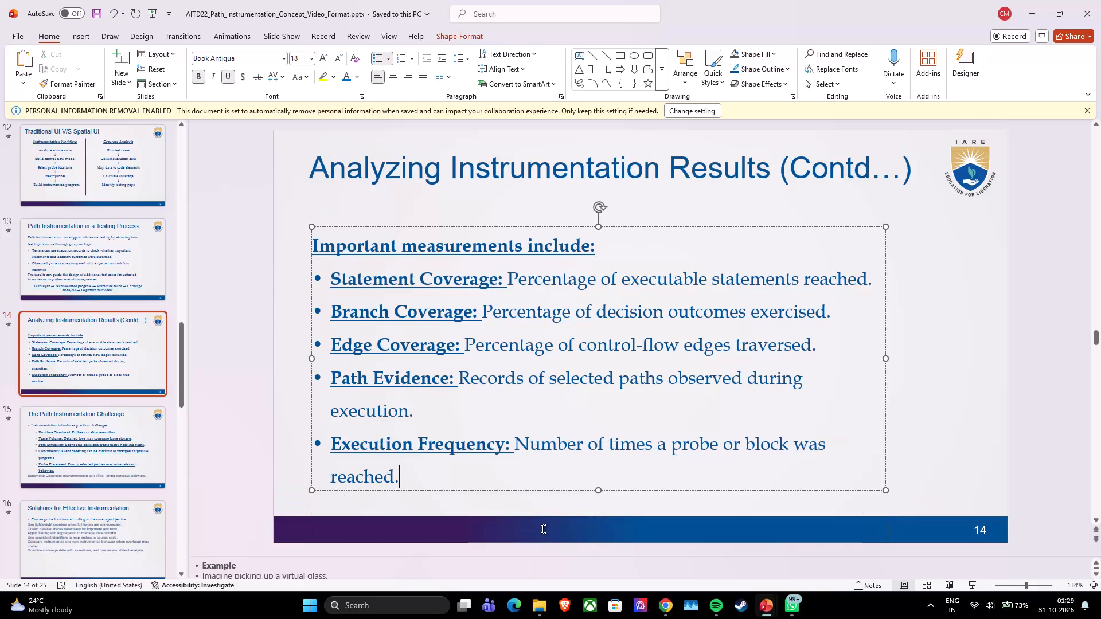
Remove the underline from the "Important measurements include:" heading on slide 14 and check it against the reference deck's slide 14.
left_click(612, 246)
key("ctrl+shift+Up")
key("ctrl+u")
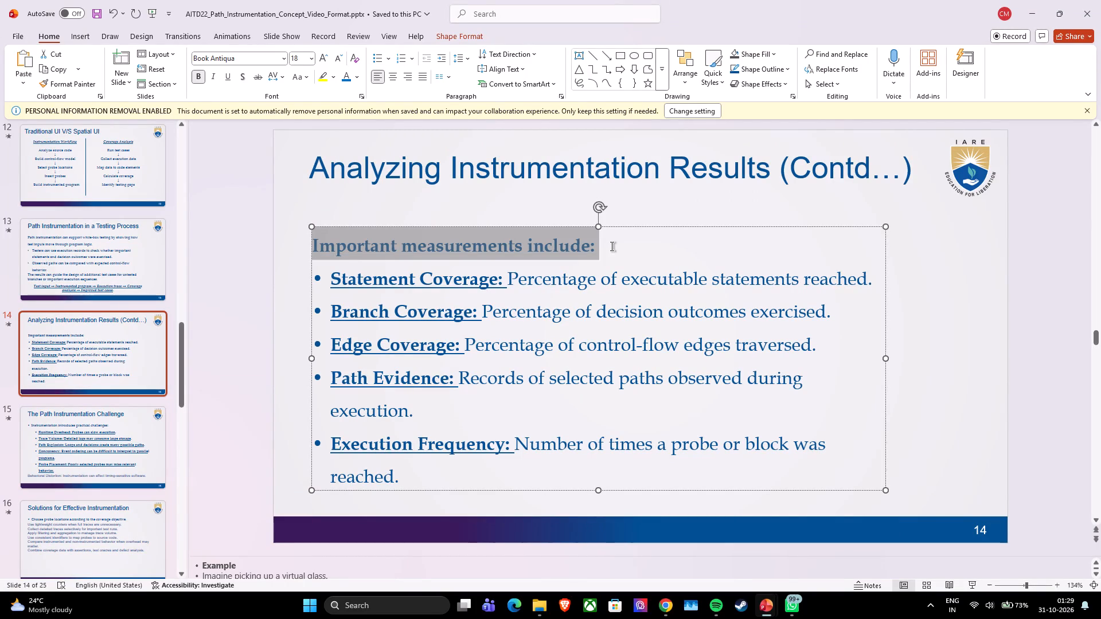
left_click(628, 209)
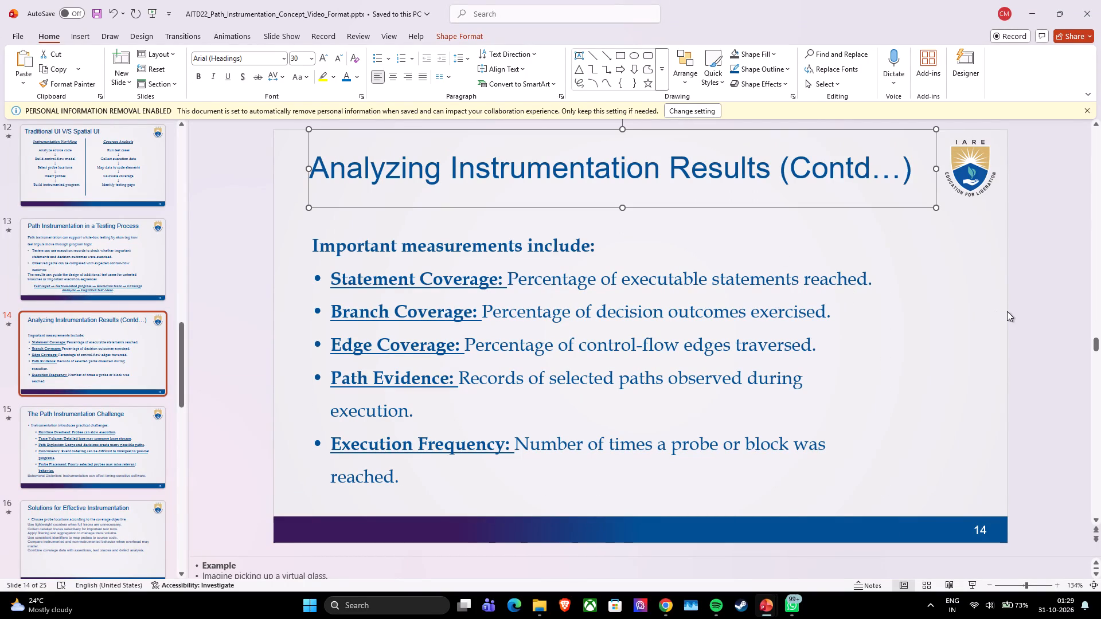
left_click(1007, 311)
key("alt+Tab")
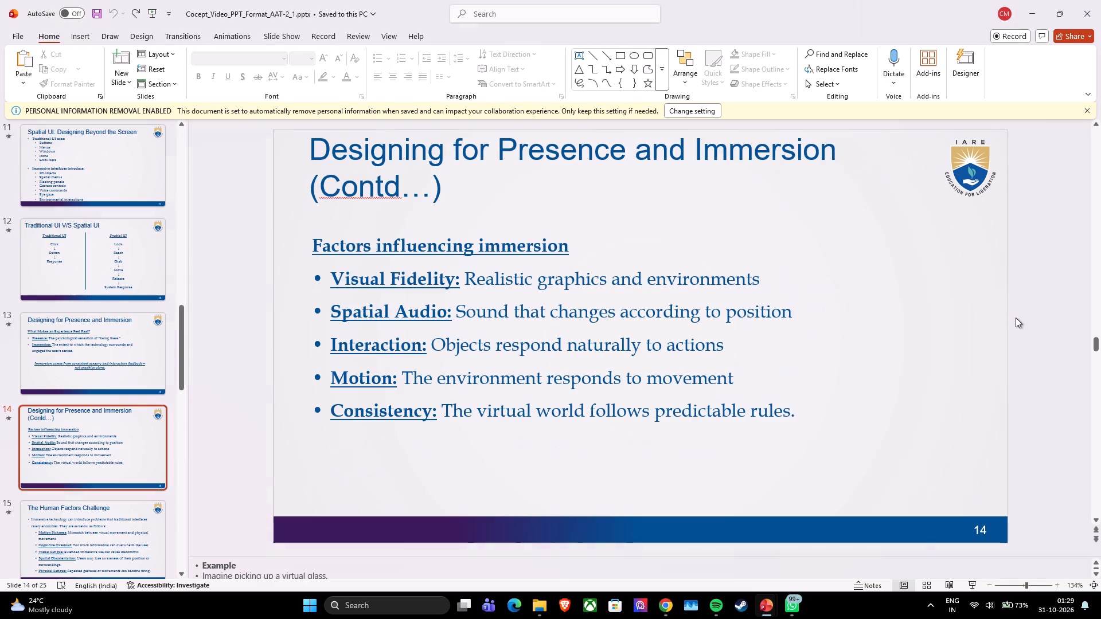
key("alt+Tab")
Compare slide 15 with the reference deck and delete its closing "Behavioral Distortion" line.
key("Down")
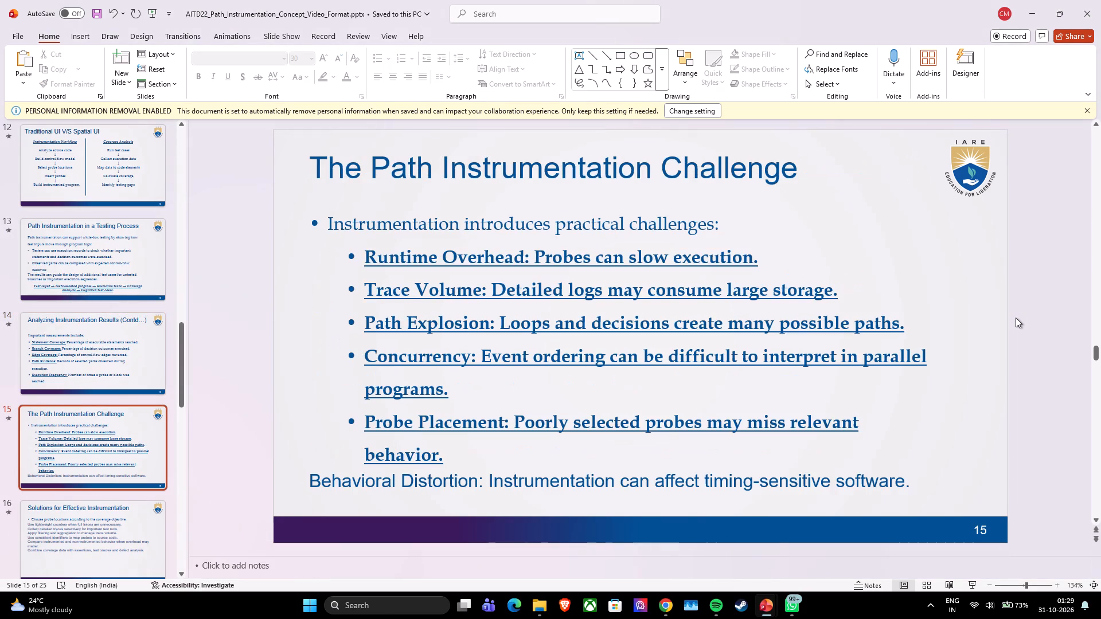
key("alt+Tab")
key("Down")
key("alt+Tab")
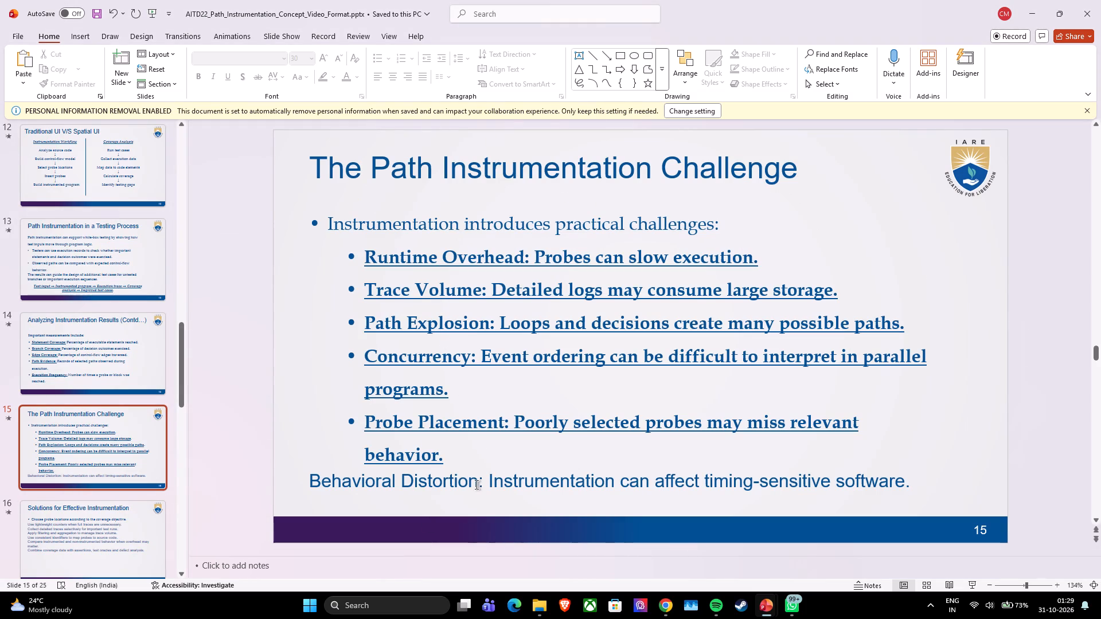
left_click(928, 488)
left_click(910, 481)
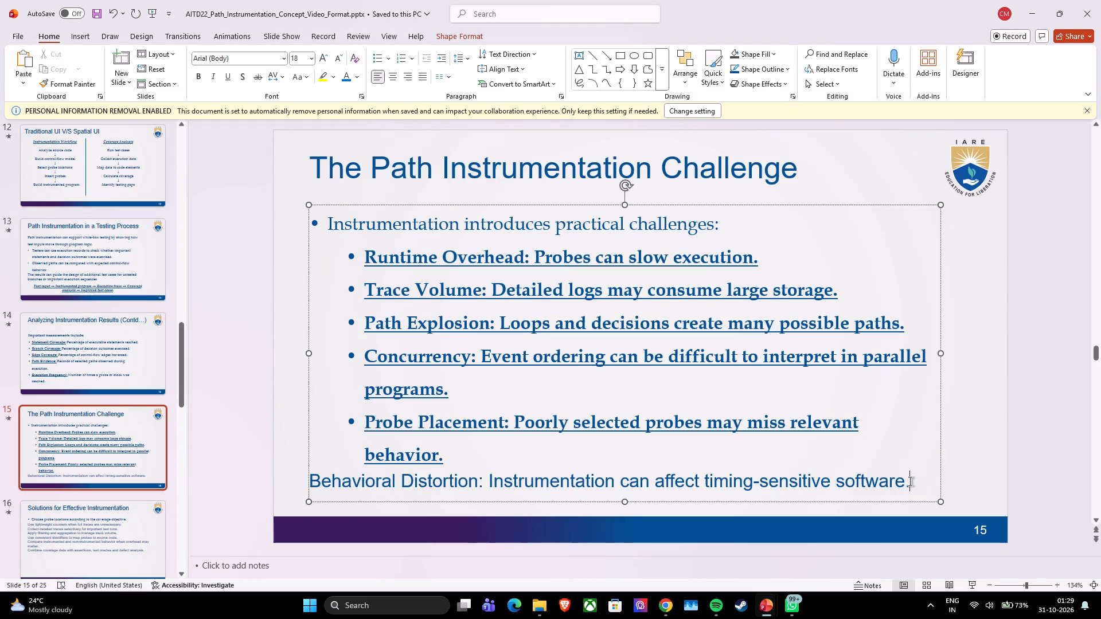
key("alt+Tab")
key("alt+Tab")
key("ctrl+shift+Up")
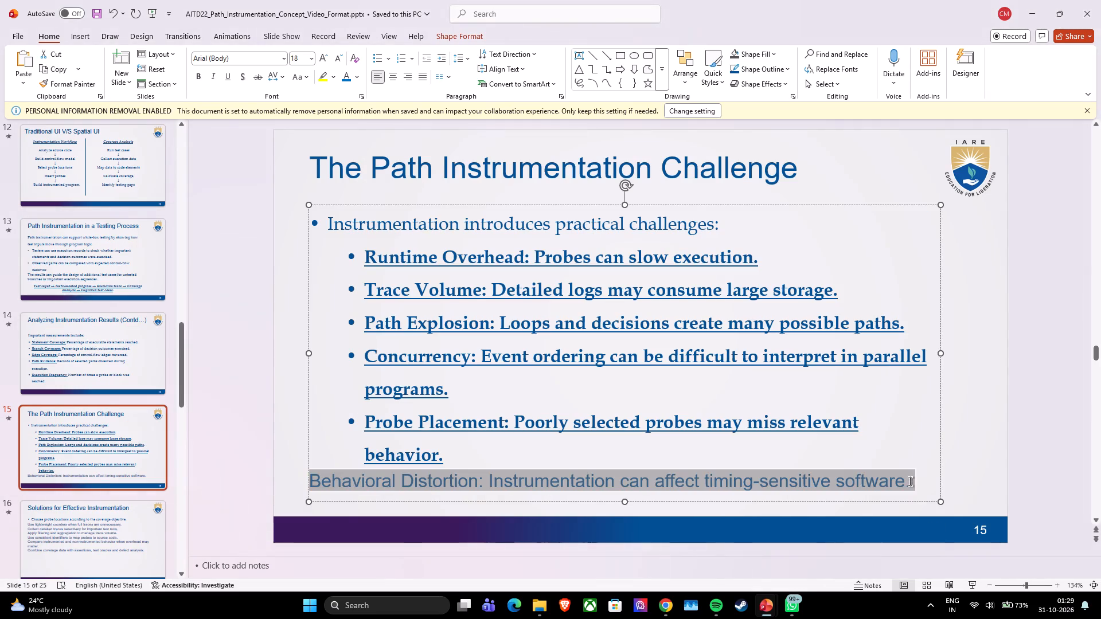
key("BackSpace")
Remove bold and underline from the descriptions following the five challenge labels on slide 15, from Runtime Overhead to Probe Placement.
key("ctrl+shift+Up")
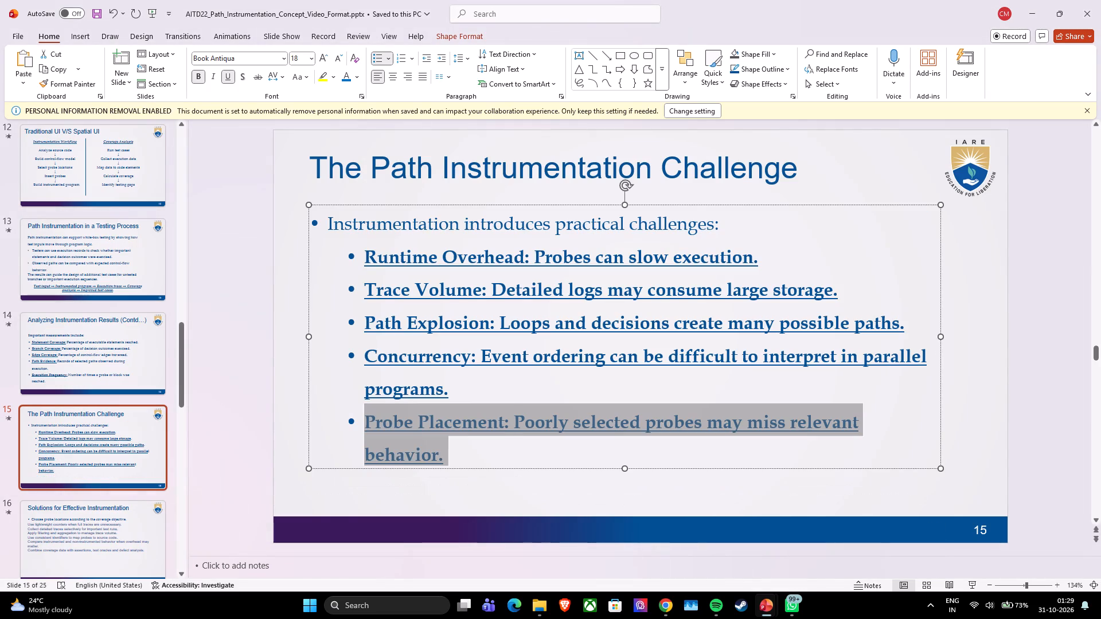
key("ctrl+shift+Right")
key("ctrl+shift+Right")
key("ctrl+shift+Right")
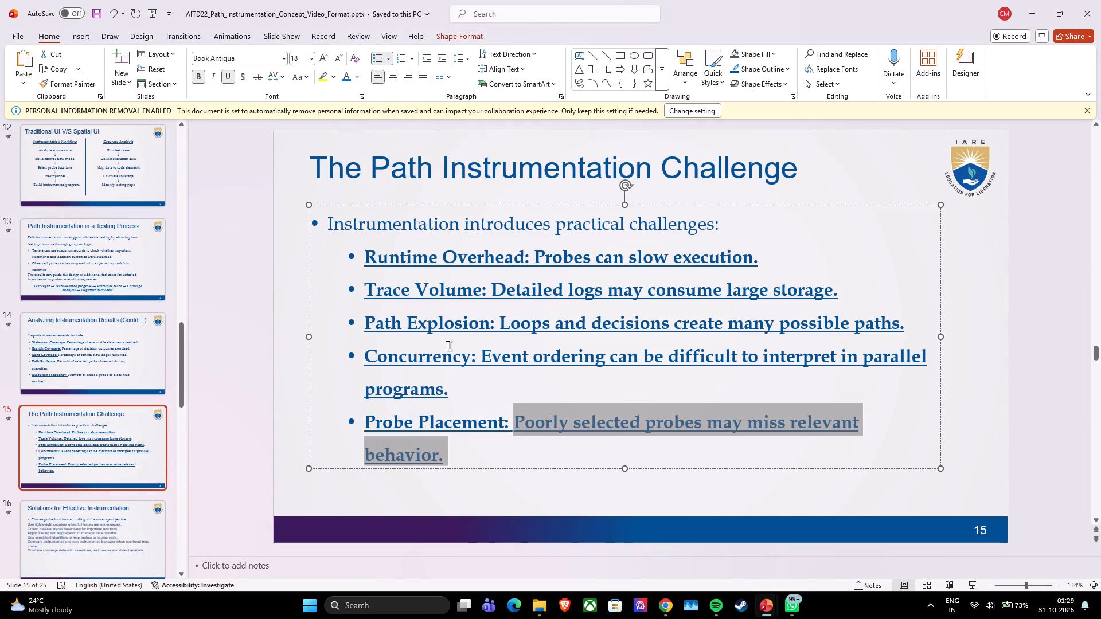
left_click_drag(479, 351, 494, 382, "ctrl+shift")
left_click_drag(491, 292, 545, 292, "ctrl+shift")
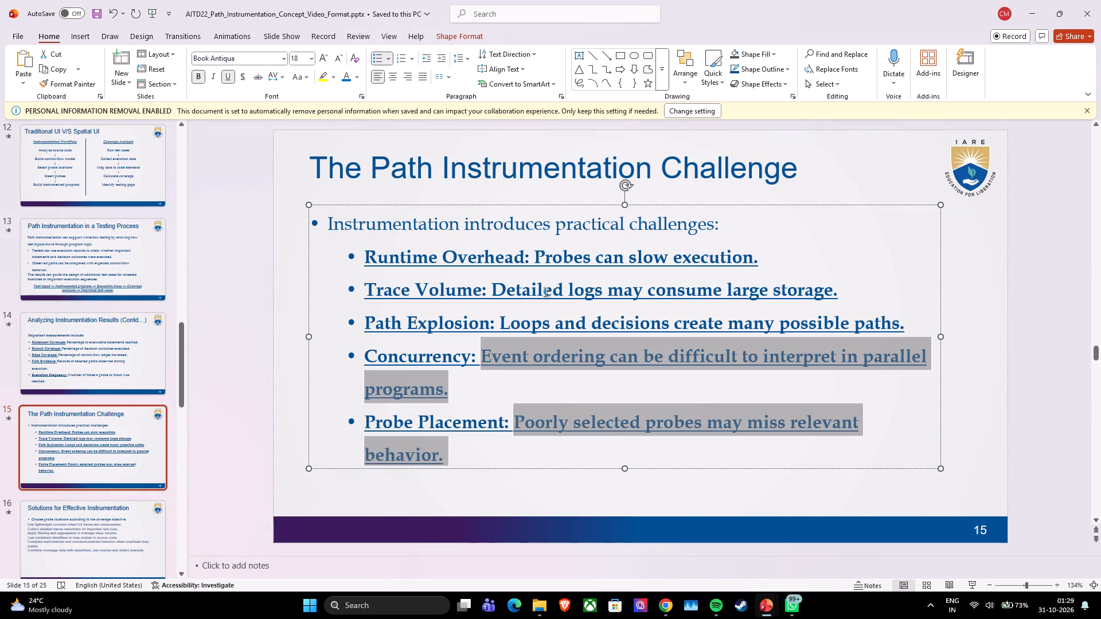
left_click_drag(545, 292, 955, 294, "ctrl+shift")
left_click_drag(501, 319, 754, 322, "ctrl+shift")
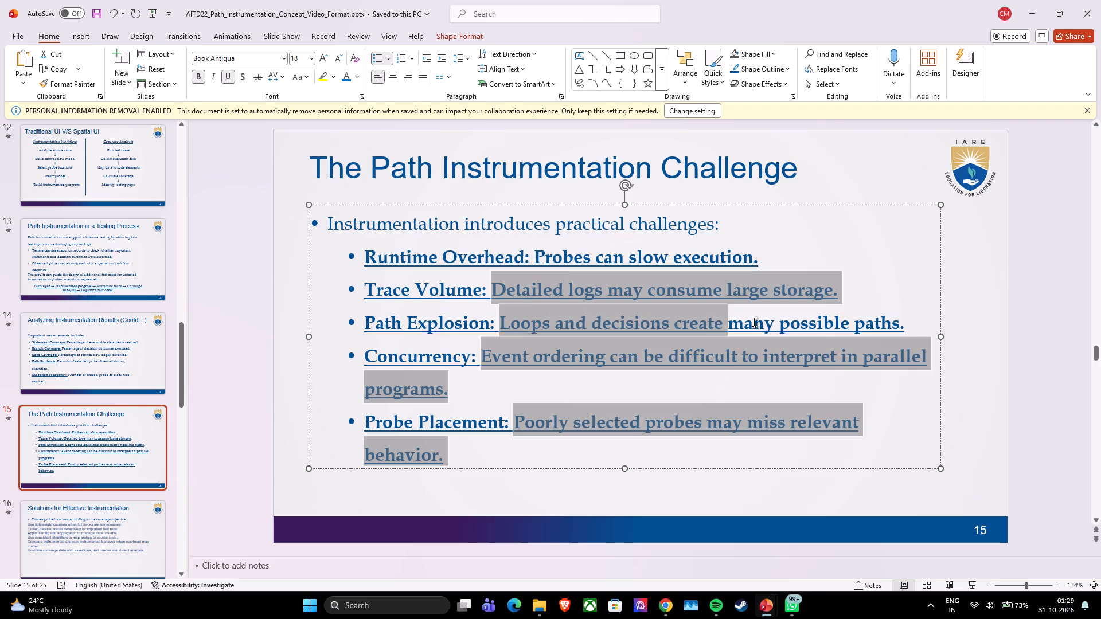
left_click_drag(754, 322, 920, 334, "ctrl+shift")
left_click_drag(537, 249, 543, 249, "ctrl+shift")
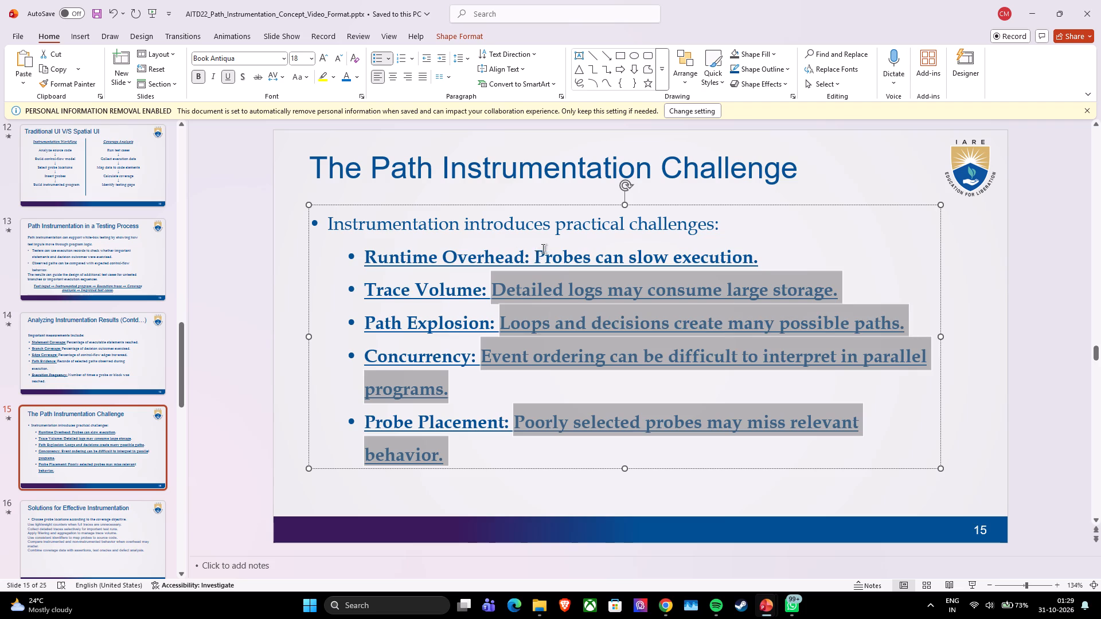
left_click_drag(543, 249, 786, 266, "ctrl+shift")
key("ctrl+u")
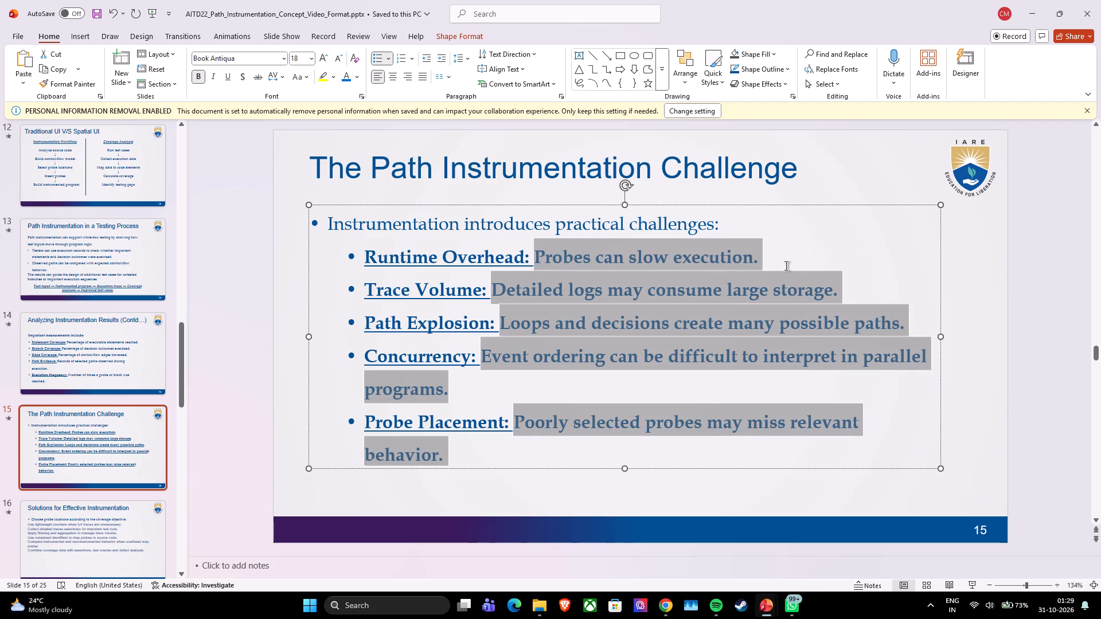
key("ctrl+b")
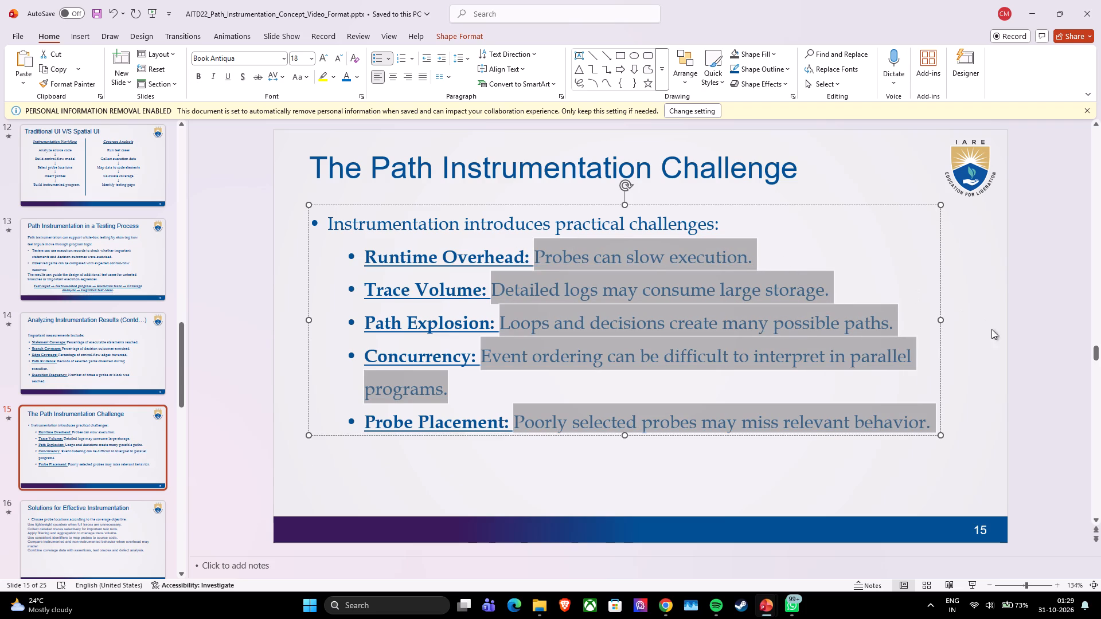
left_click(1003, 356)
key("alt+Tab")
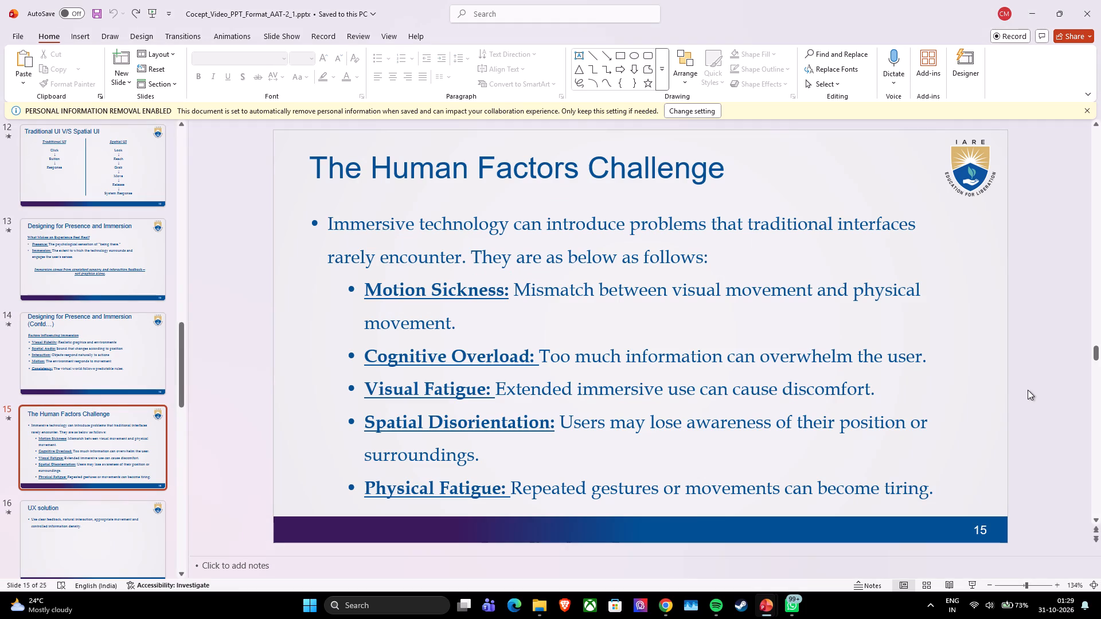
key("alt+Tab")
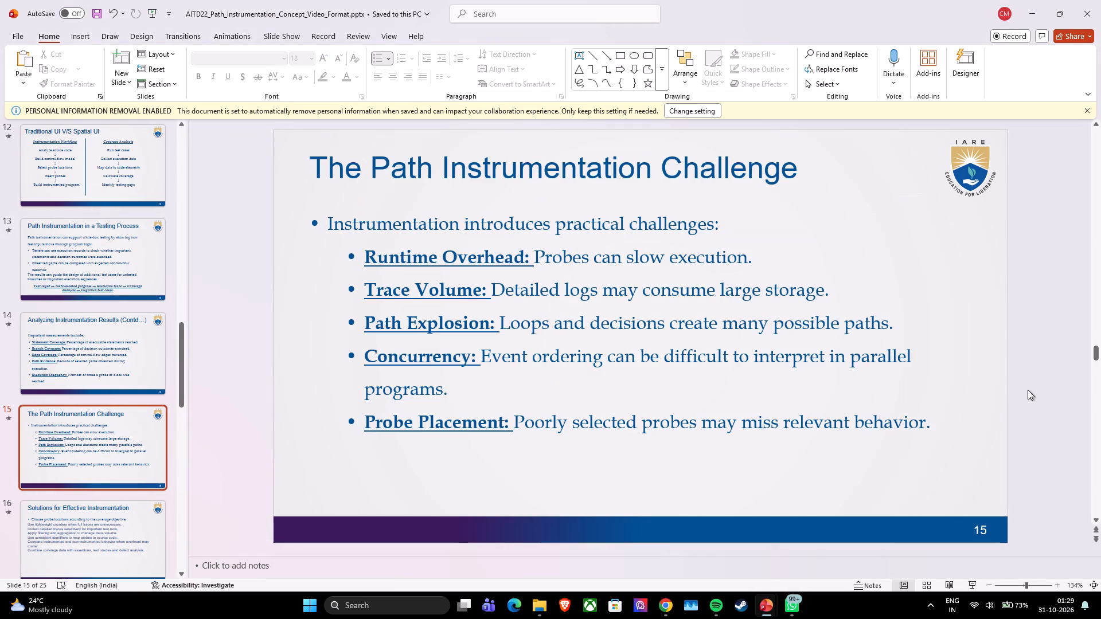
Remove the first line's bullet on slide 16 and set all the body text to Book Antiqua.
key("Down")
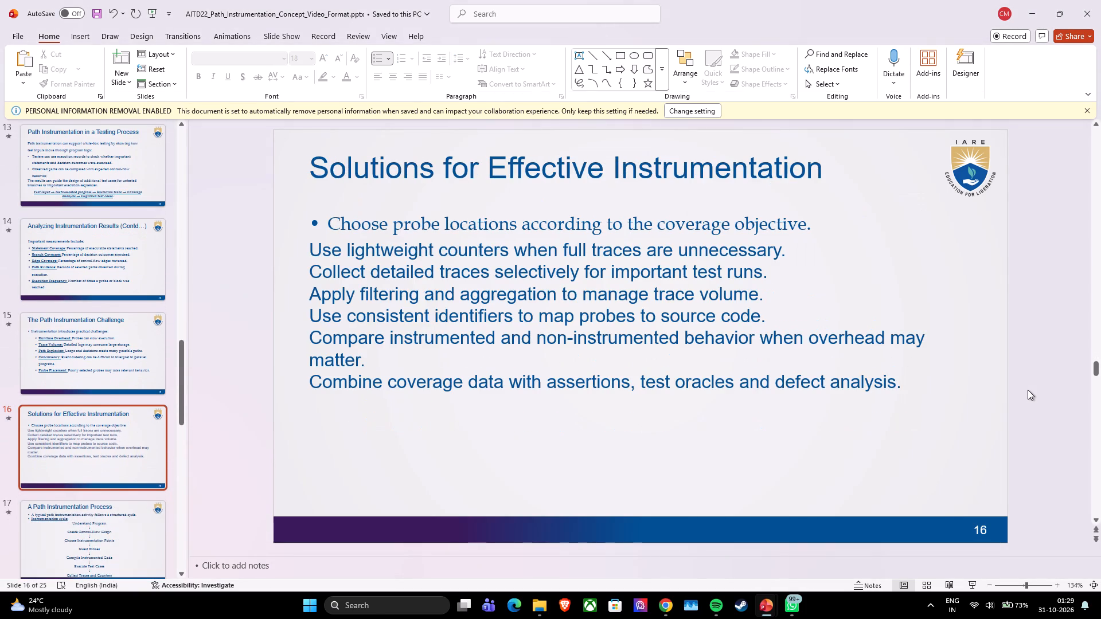
key("alt+Tab")
key("Down")
key("alt+Tab")
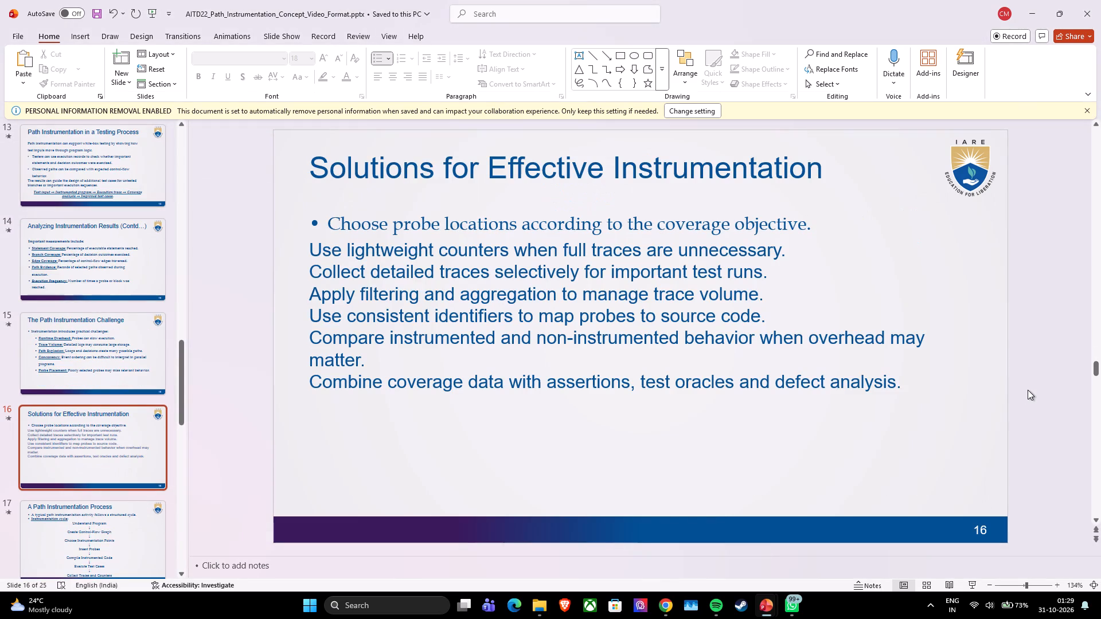
left_click(701, 340)
key("ctrl+a")
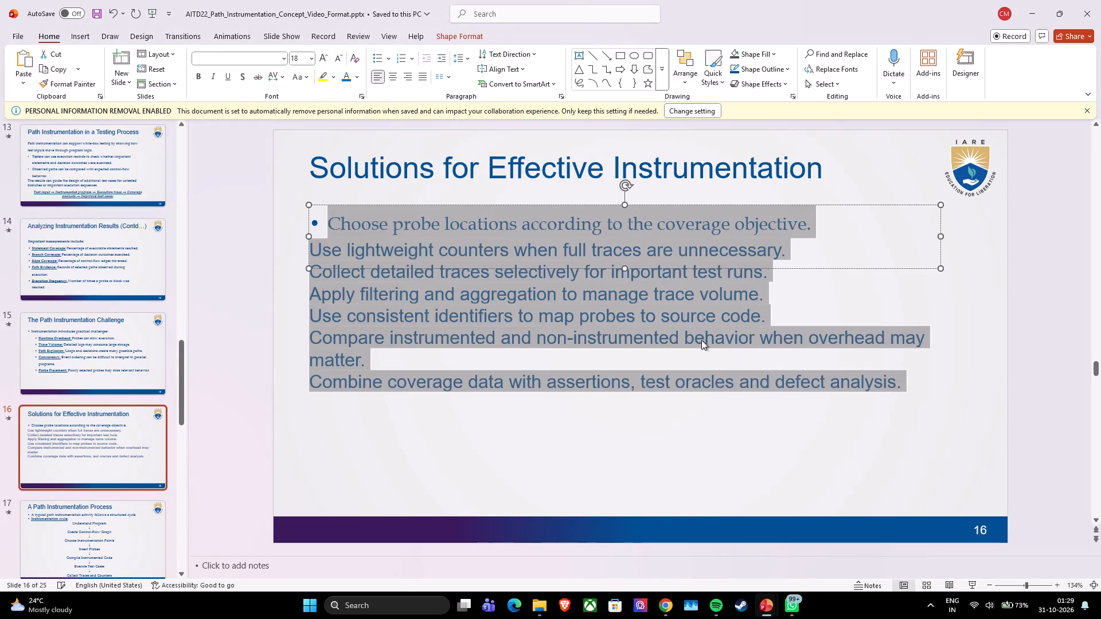
left_click(565, 324)
left_click(330, 225)
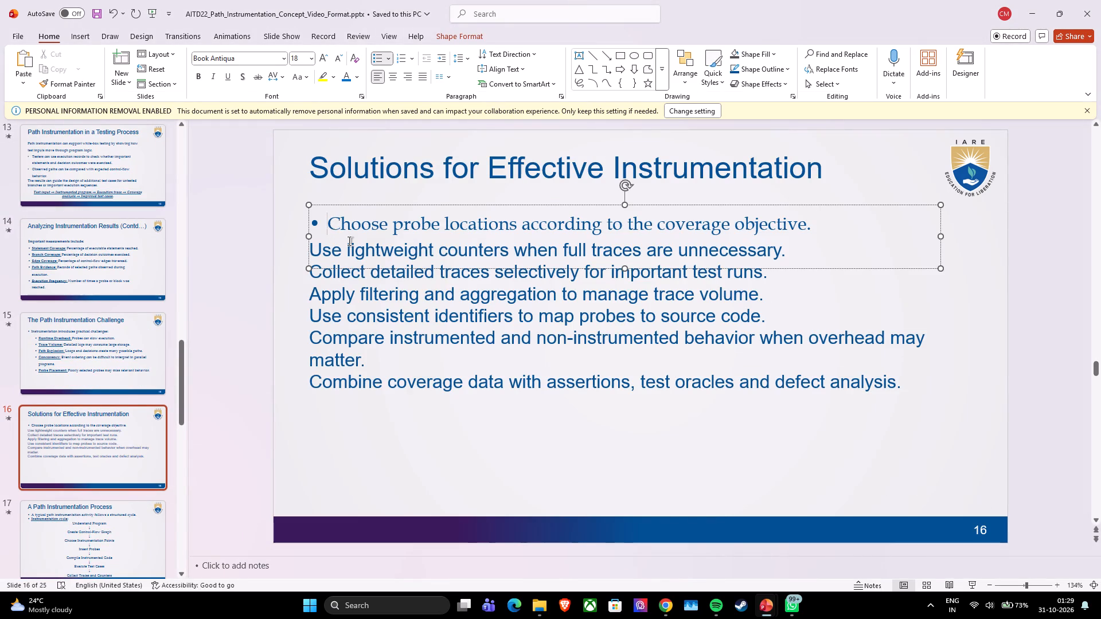
key("BackSpace")
key("ctrl+a")
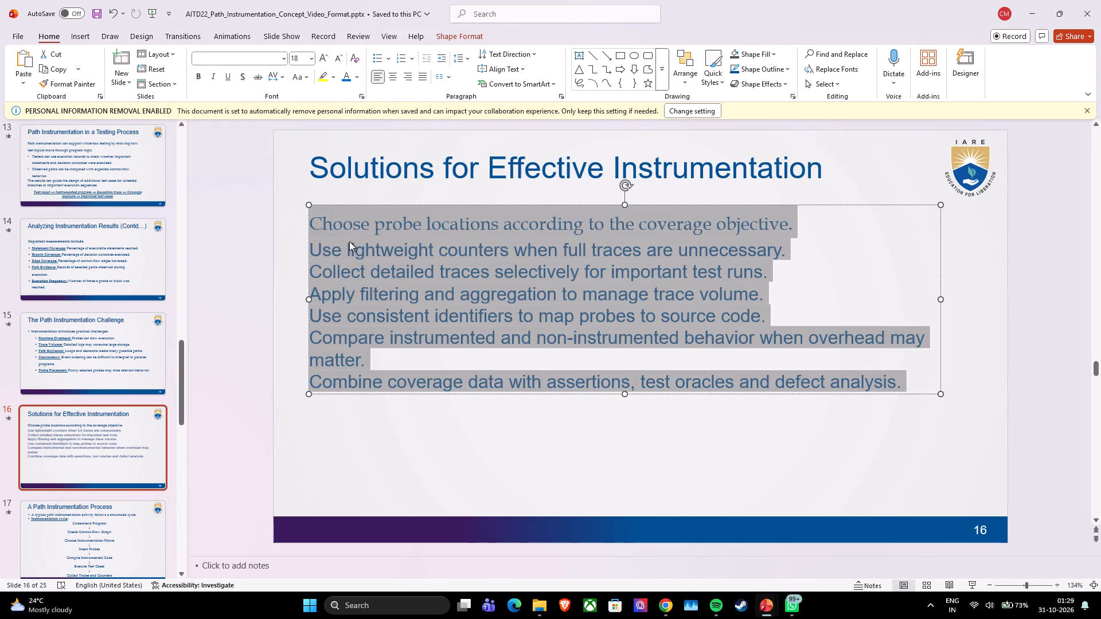
right_click(349, 241)
left_click(375, 195)
left_click(375, 201)
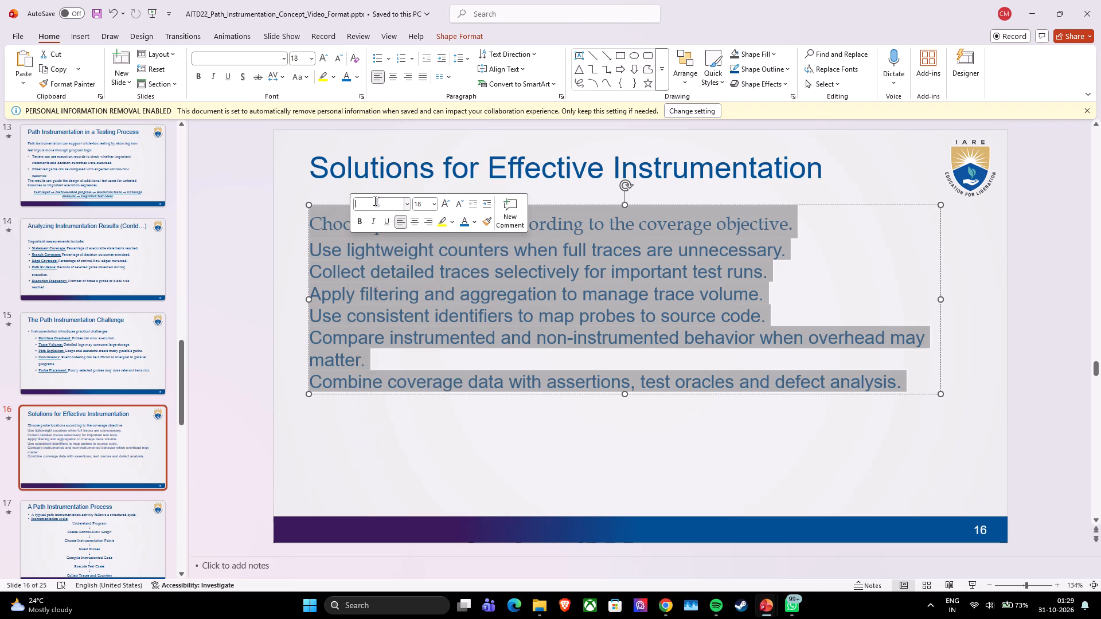
type("boo")
key("Return")
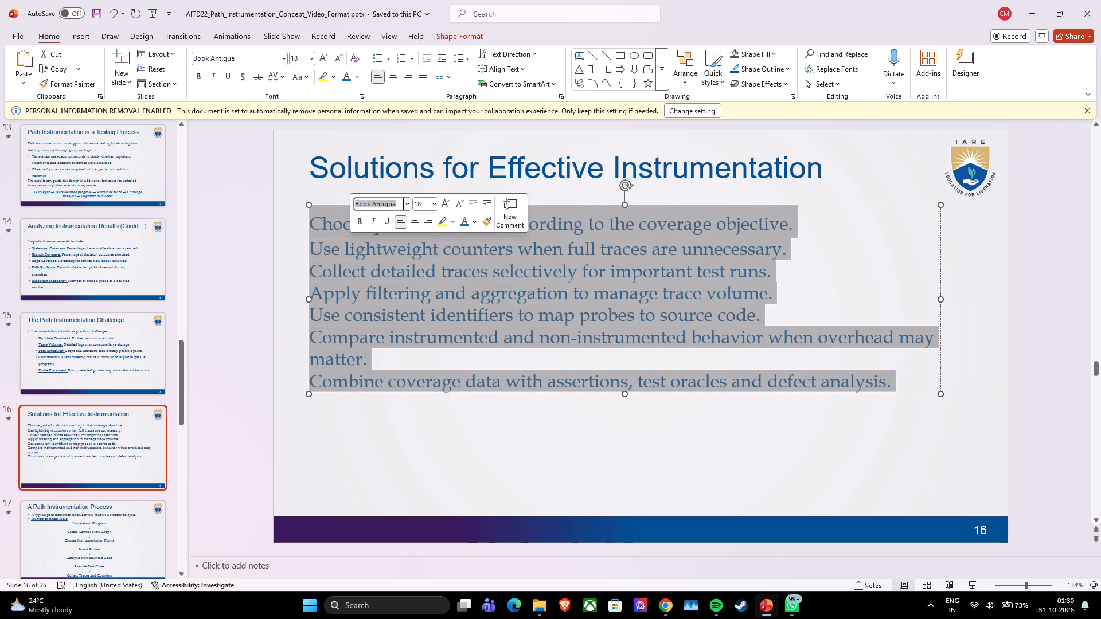
Apply bullets to all the body lines on slide 16.
left_click(374, 56)
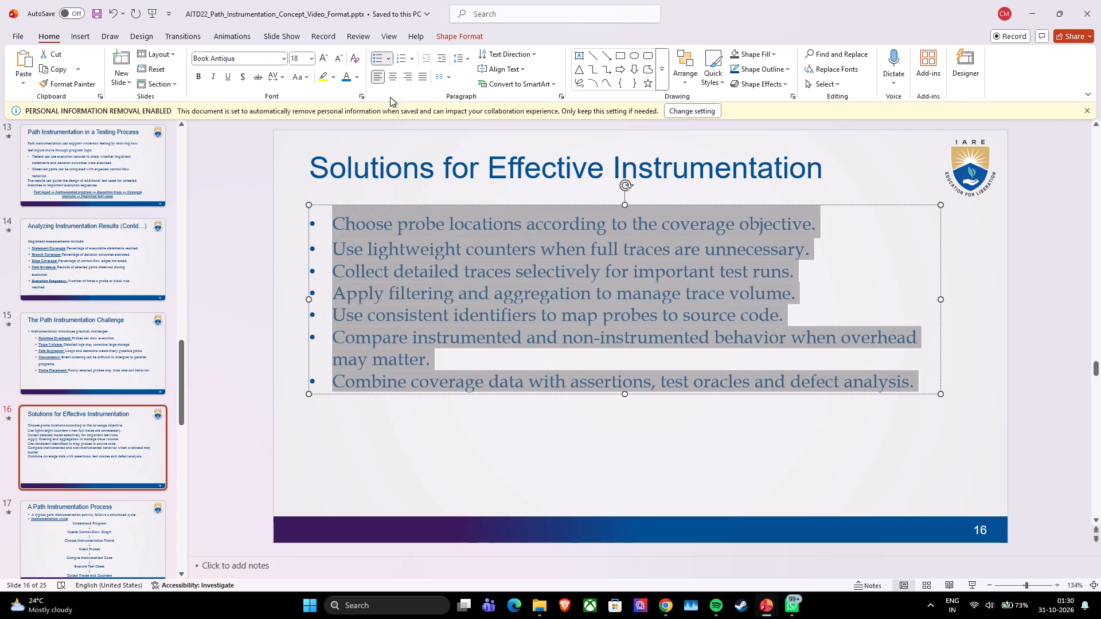
left_click(1013, 289)
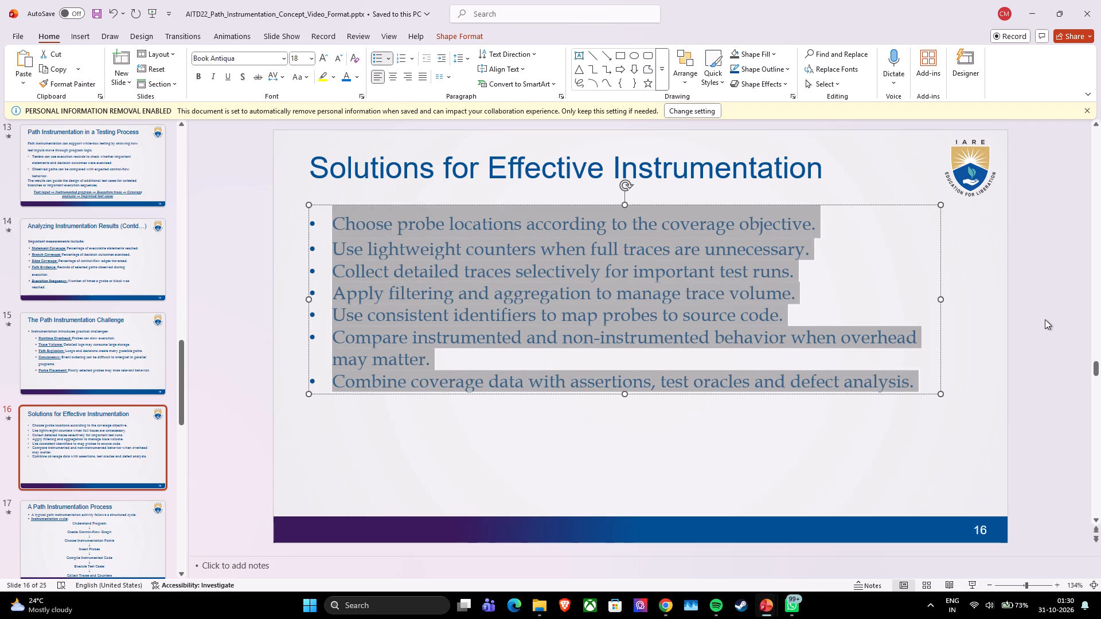
Delete the "Collect Traces and Counters" line and the arrow above it from the instrumentation cycle on slide 17.
key("Down")
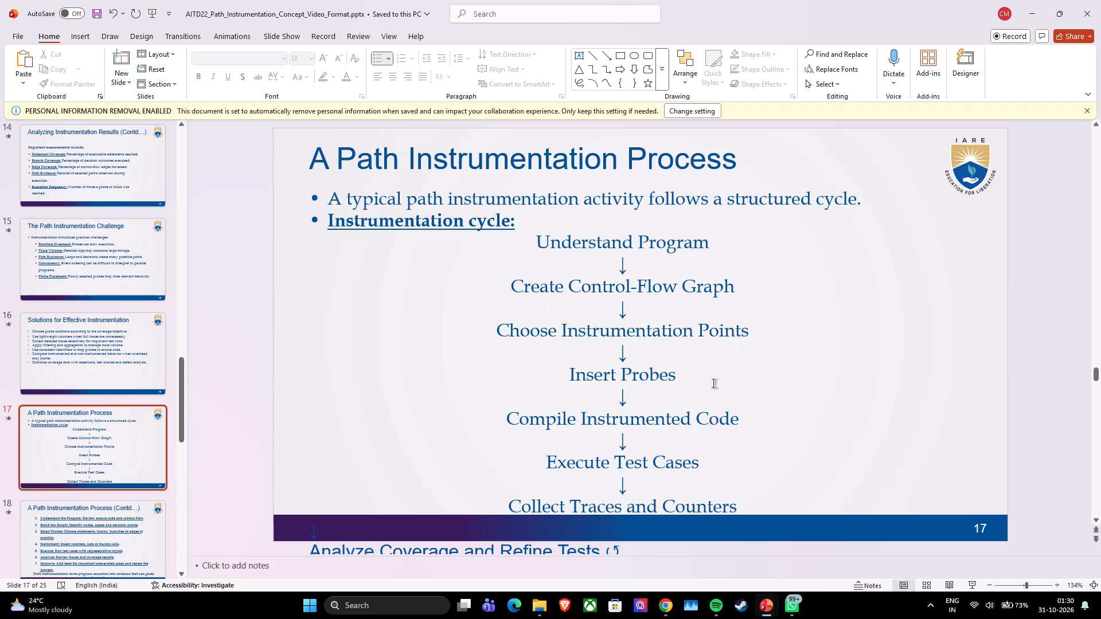
left_click(768, 503)
key("ctrl+shift+Up")
key("ctrl+shift+Up")
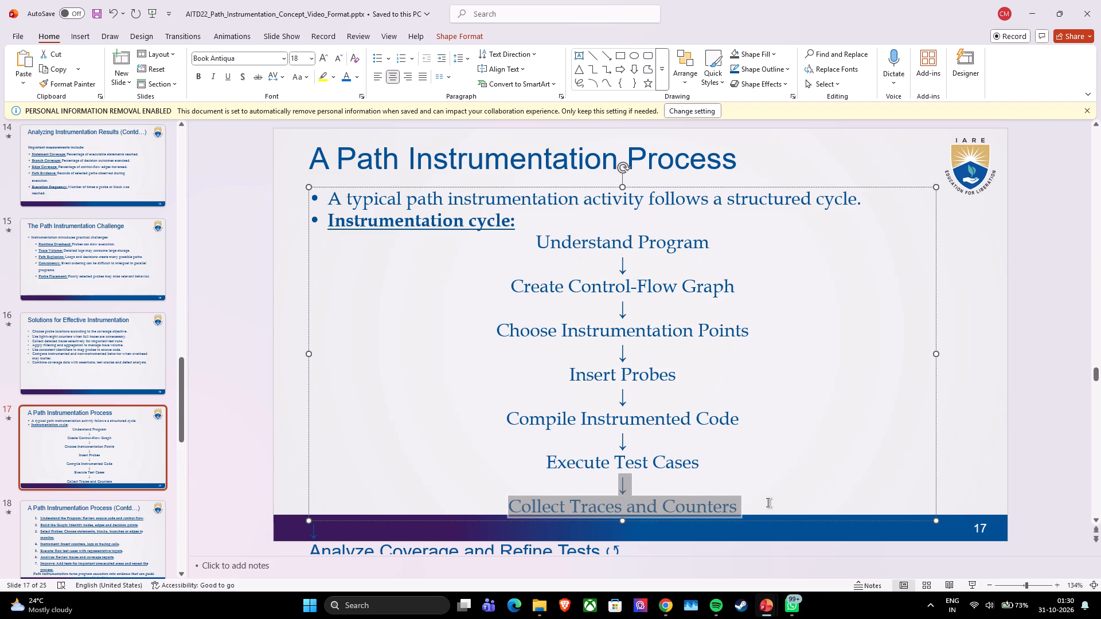
key("BackSpace")
Indent the last arrow on slide 17 with tabs and spaces so it lines up under the centred arrows above.
key("Down")
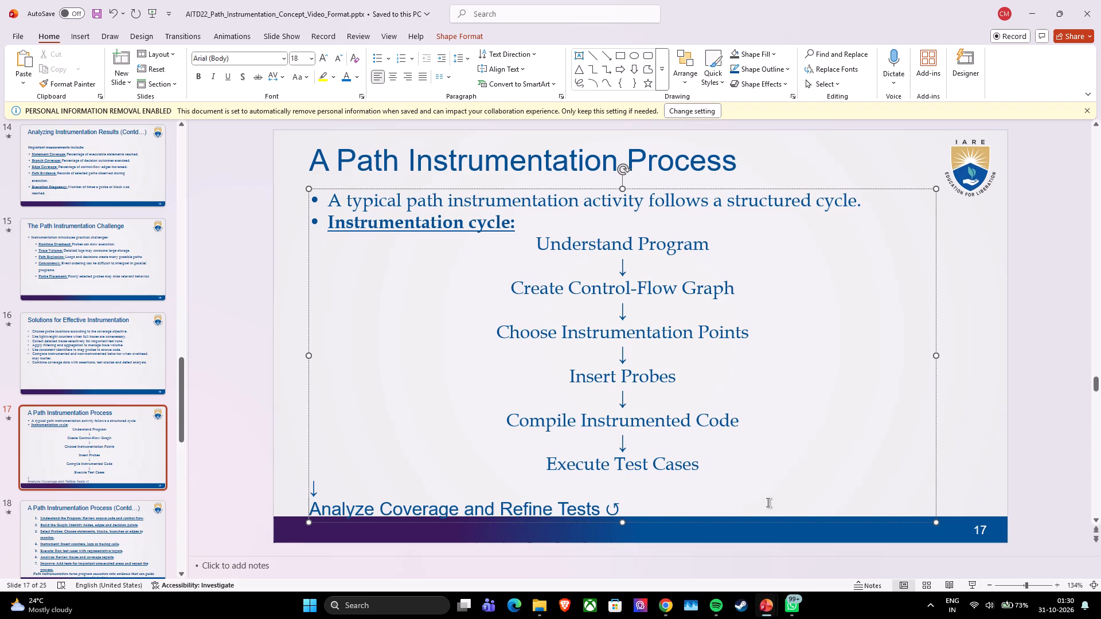
key("Left")
key("Left")
key("Tab")
key("Tab")
key("Tab")
key("Tab")
key("space")
key("space")
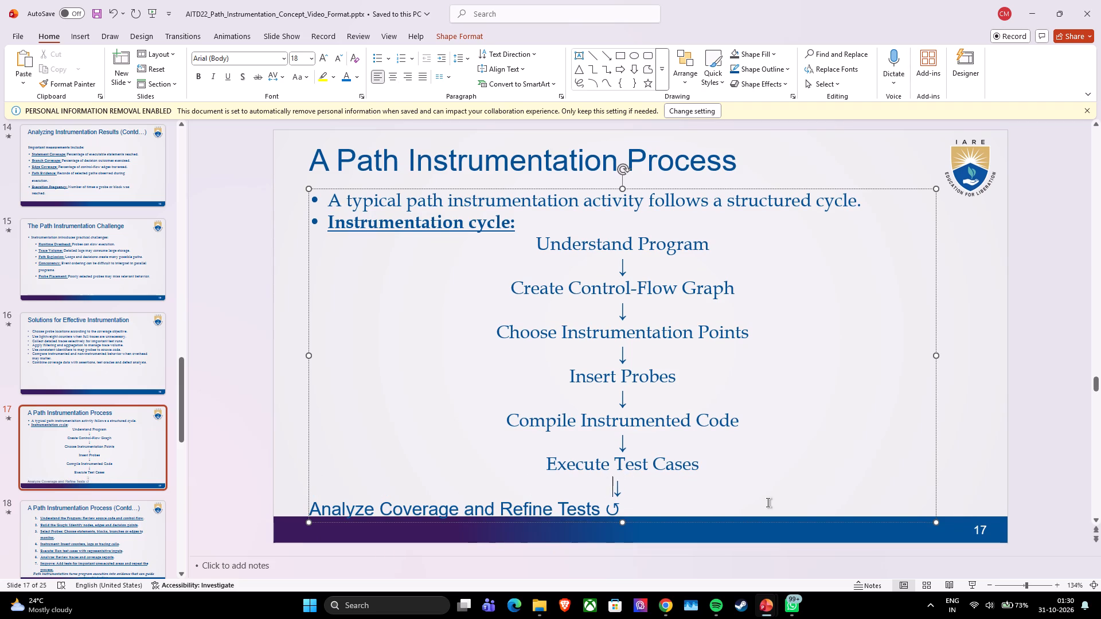
key("space")
Indent the "Analyze Coverage and Refine Tests" line on slide 17 by two tabs to centre it under the last arrow.
key("Down")
key("ctrl+Left")
key("ctrl+Left")
key("ctrl+Left")
key("ctrl+Left")
key("ctrl+Left")
key("ctrl+Left")
key("Tab")
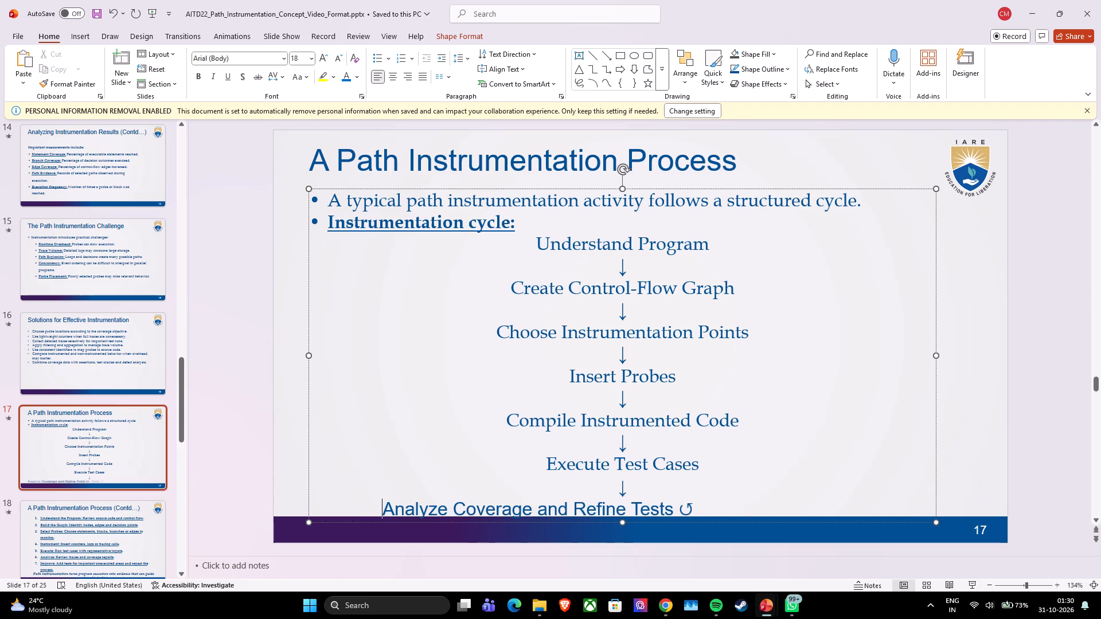
key("Tab")
key("Tab")
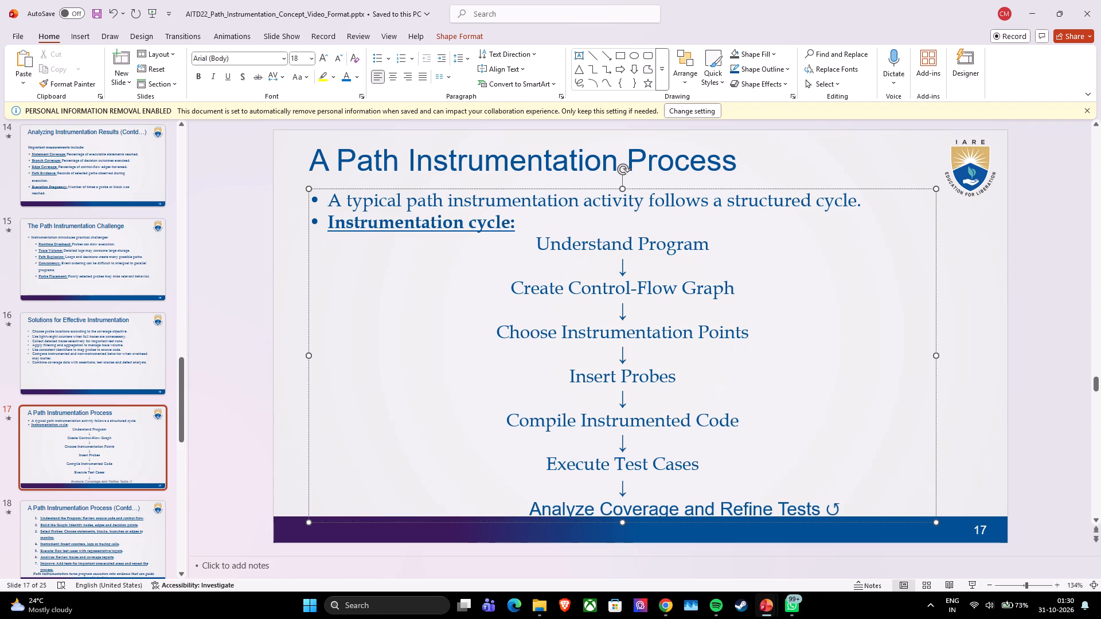
key("BackSpace")
Change the font of the "Analyze Coverage and Refine Tests" line on slide 17 to Book Antiqua.
key("ctrl+shift+Down")
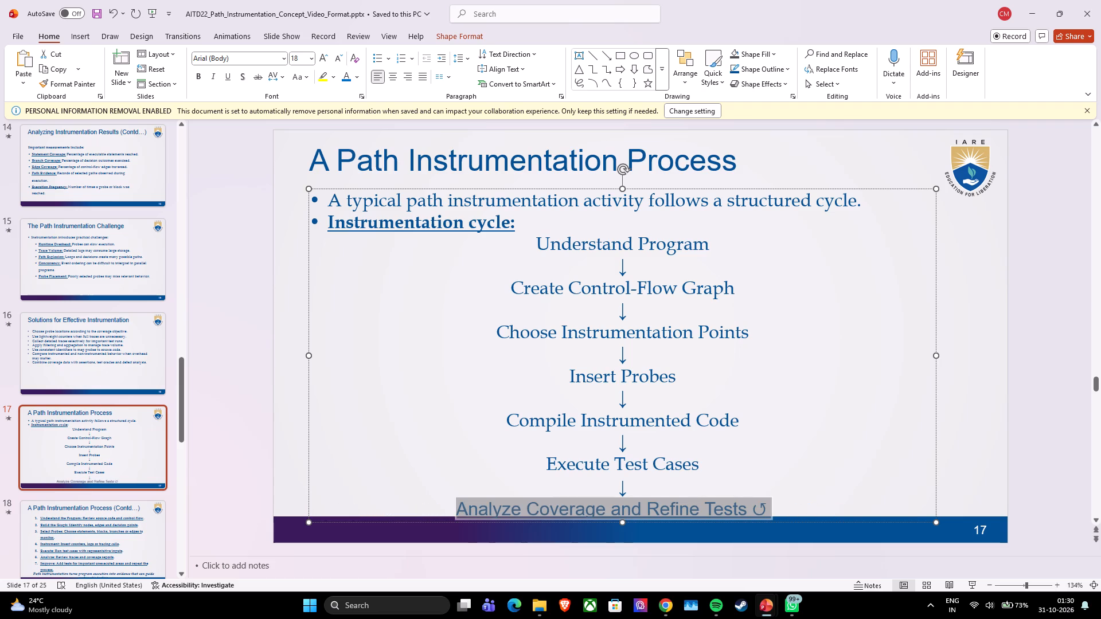
right_click(687, 504)
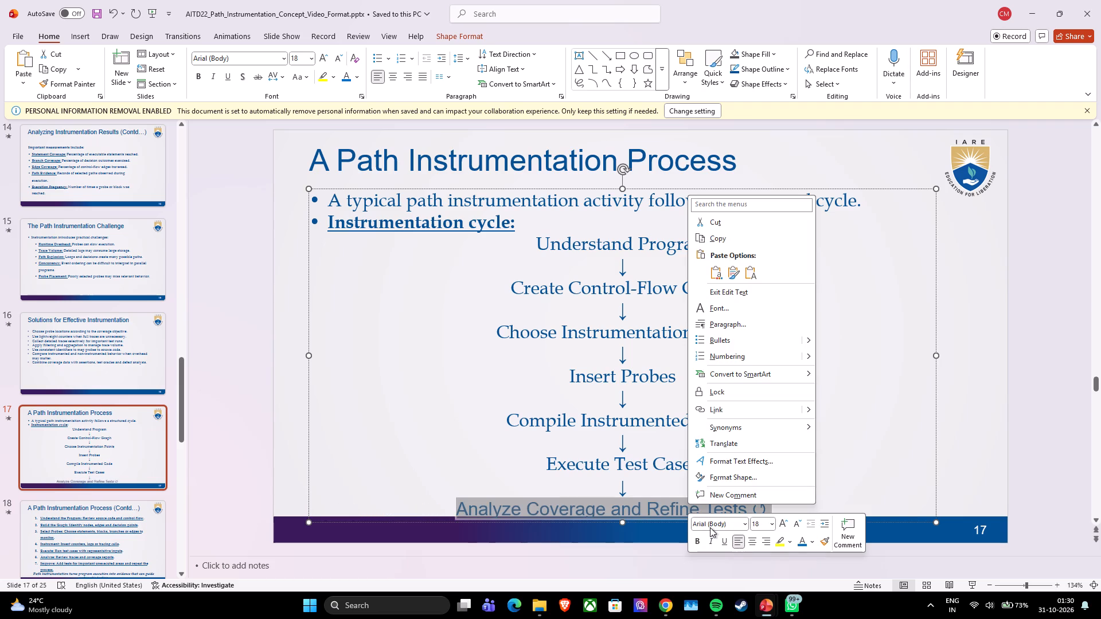
left_click(710, 527)
left_click(712, 524)
type("boo")
key("Return")
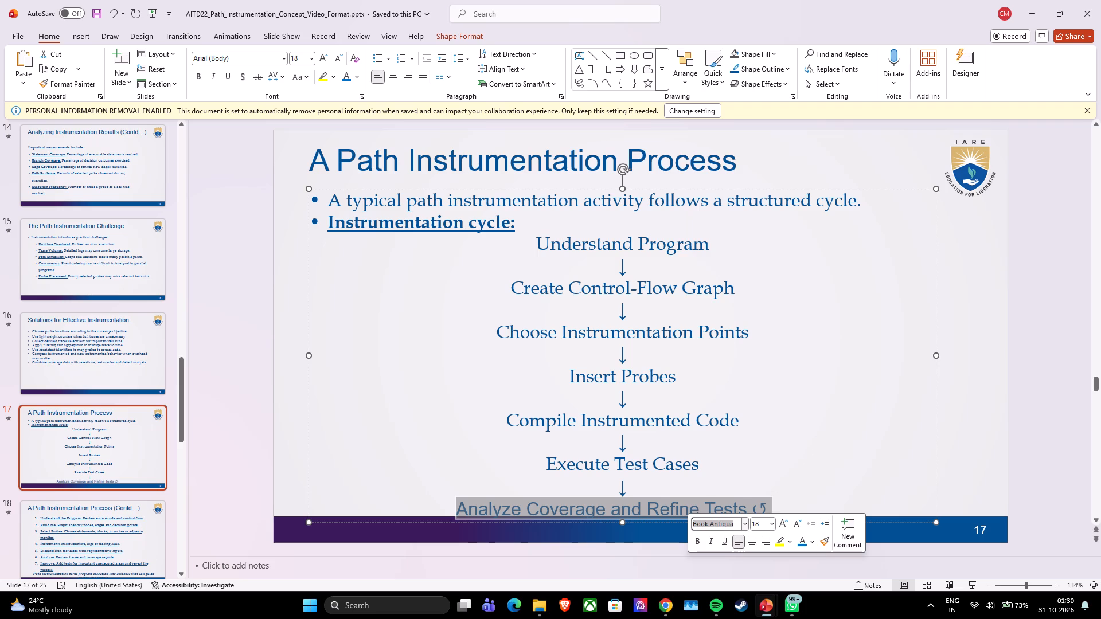
left_click(1057, 405)
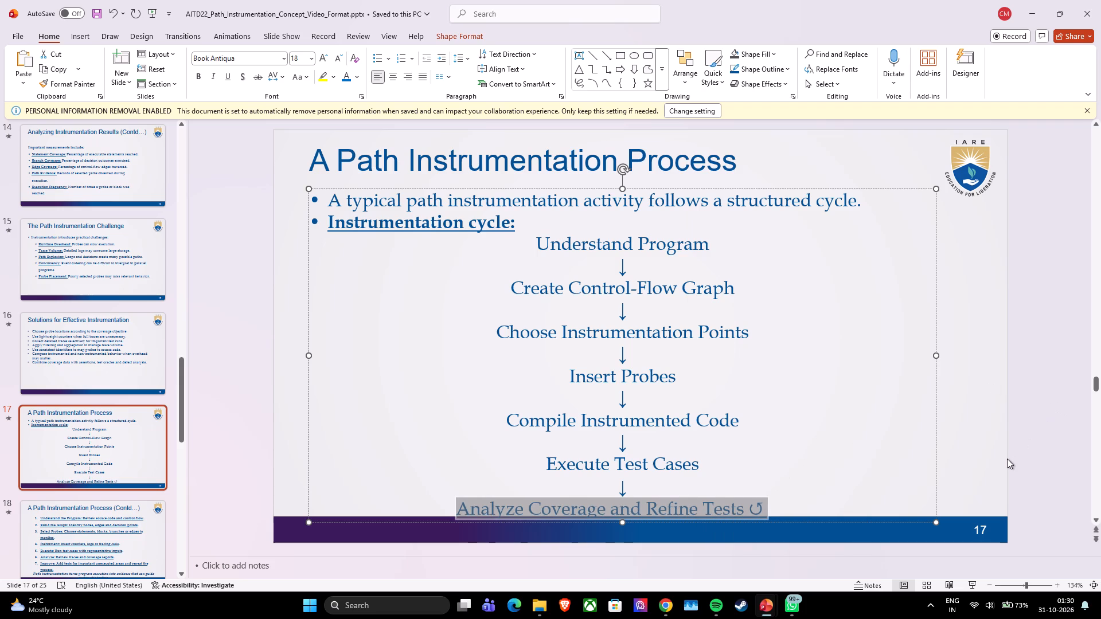
Following the reference deck's slide 18, remove bold and underline from the descriptions after the labels in all seven numbered items on slide 18.
key("Down")
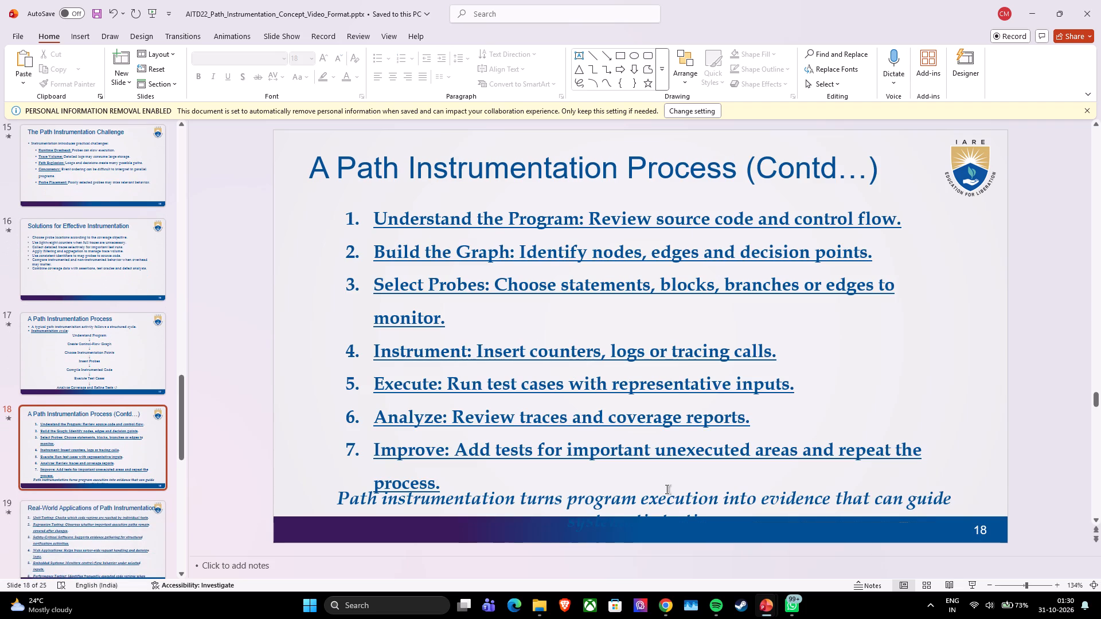
key("alt+Tab")
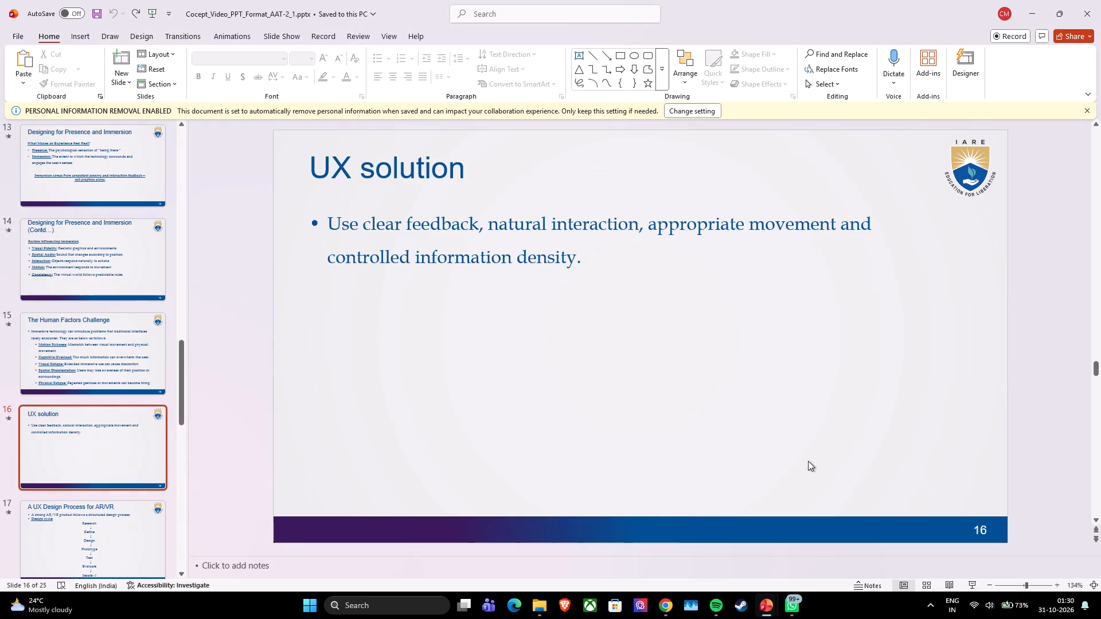
key("Down")
key("Down")
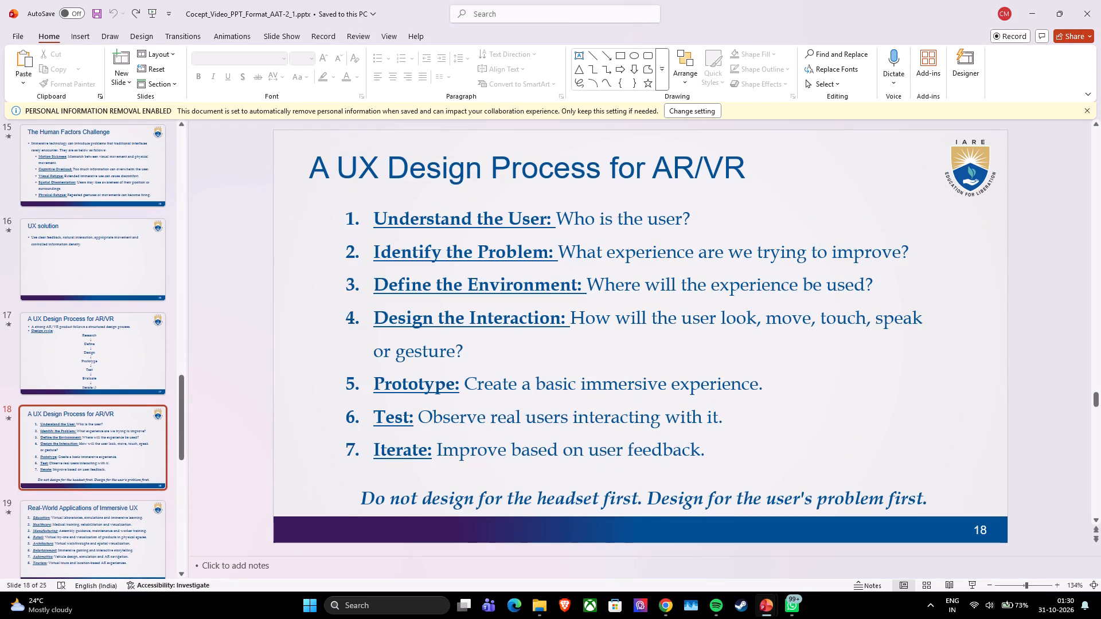
key("alt+Tab")
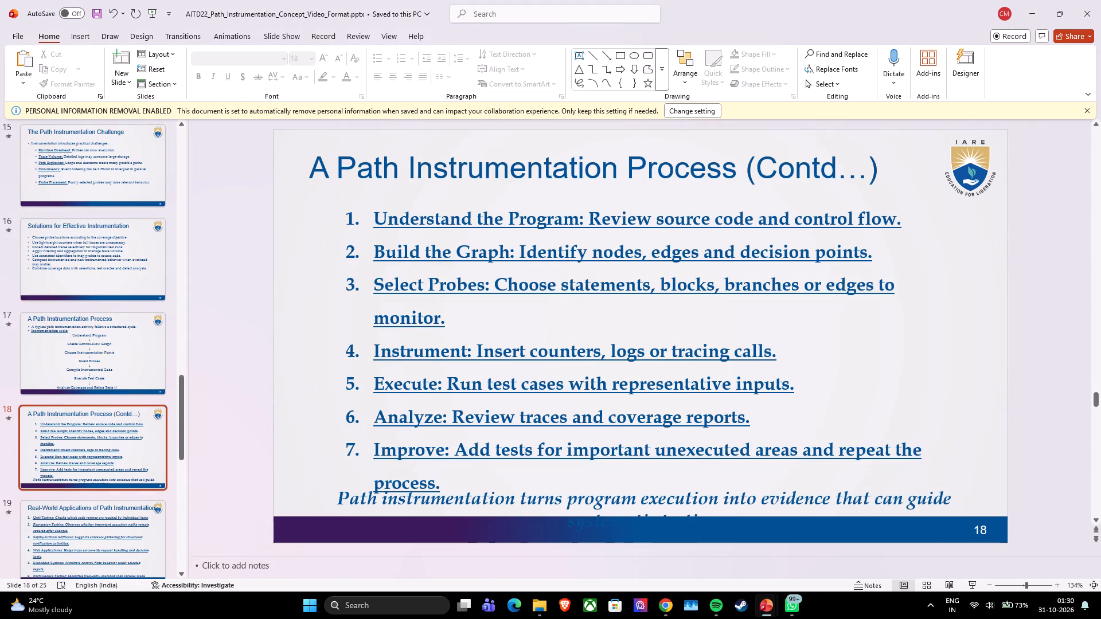
left_click_drag(591, 211, 937, 223)
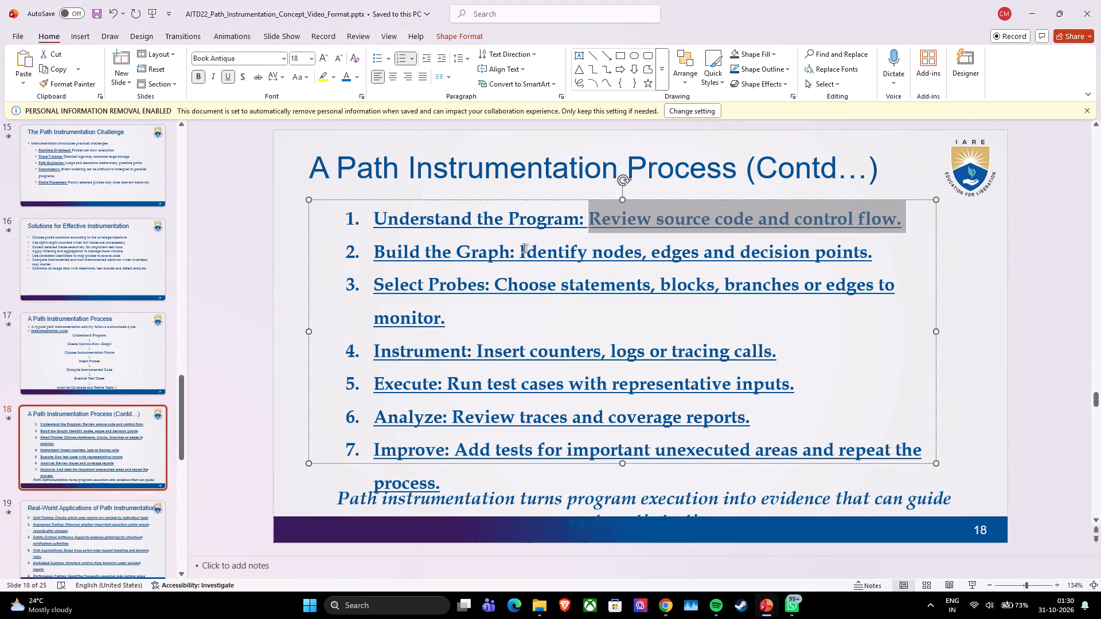
left_click_drag(521, 248, 983, 263, "ctrl+shift")
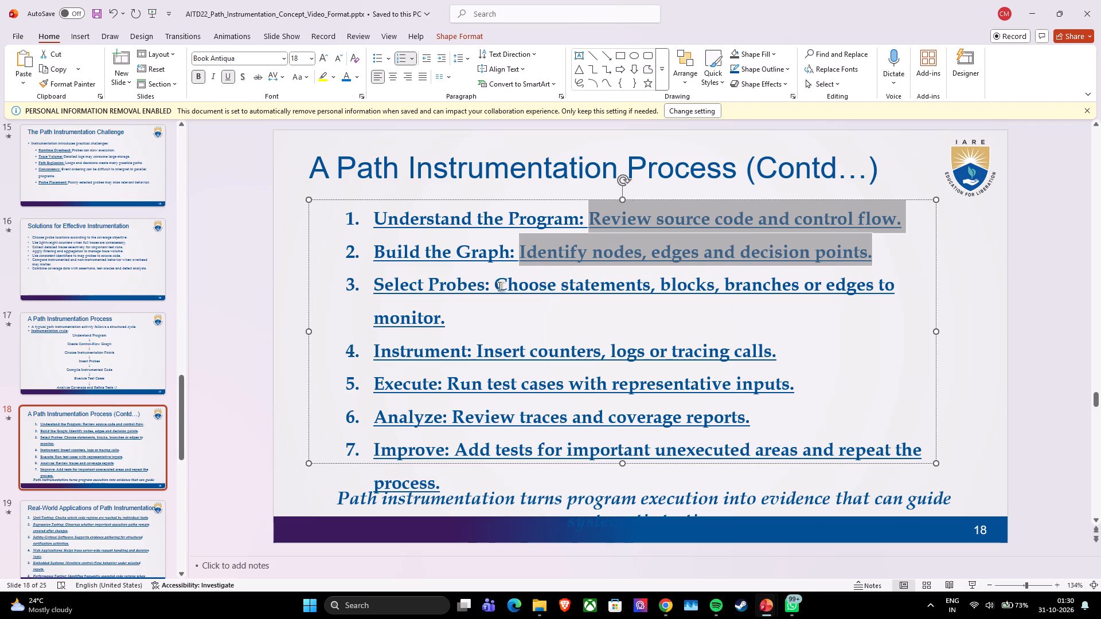
left_click_drag(495, 282, 508, 336, "ctrl+shift")
left_click_drag(478, 349, 843, 361, "ctrl+shift")
left_click_drag(448, 379, 813, 394, "ctrl+shift")
left_click_drag(452, 409, 787, 414, "ctrl+shift")
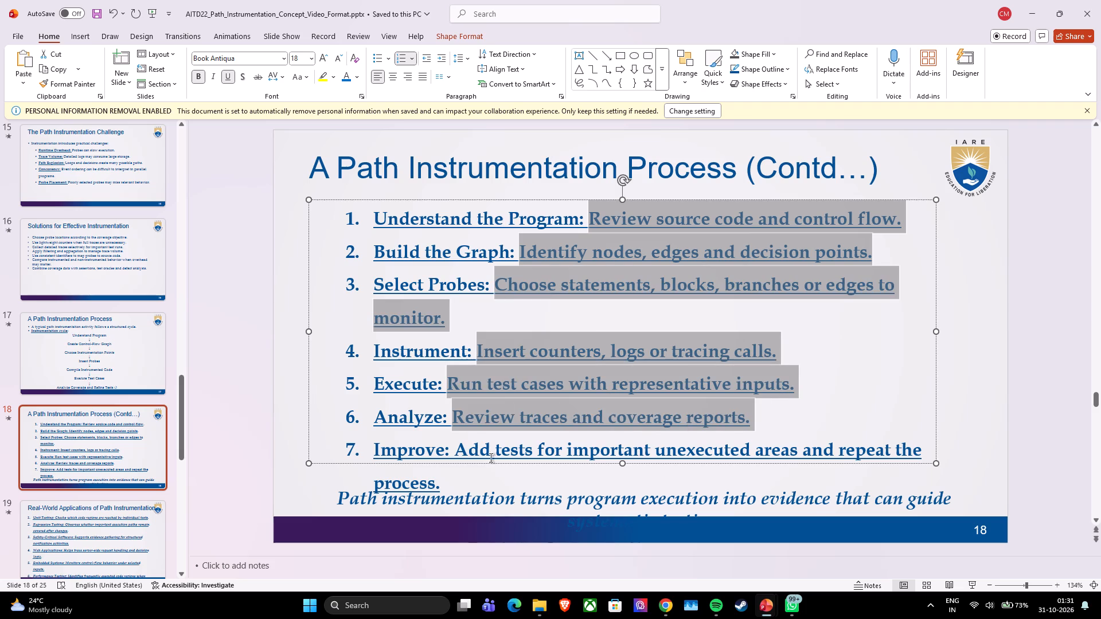
left_click_drag(459, 442, 471, 480, "ctrl+shift")
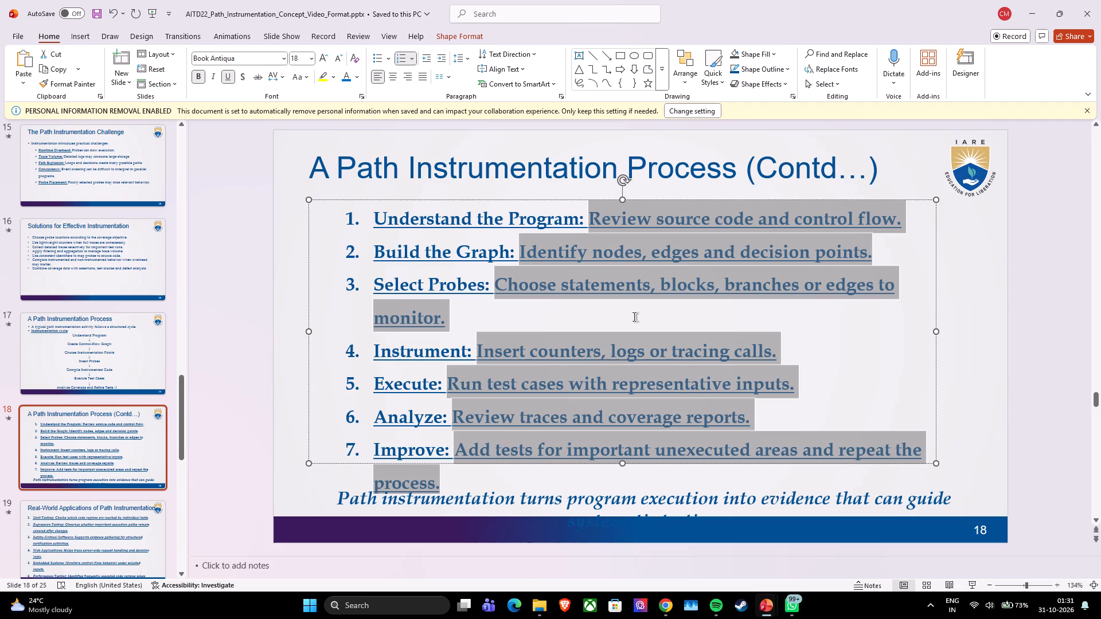
key("ctrl+b")
key("ctrl+u")
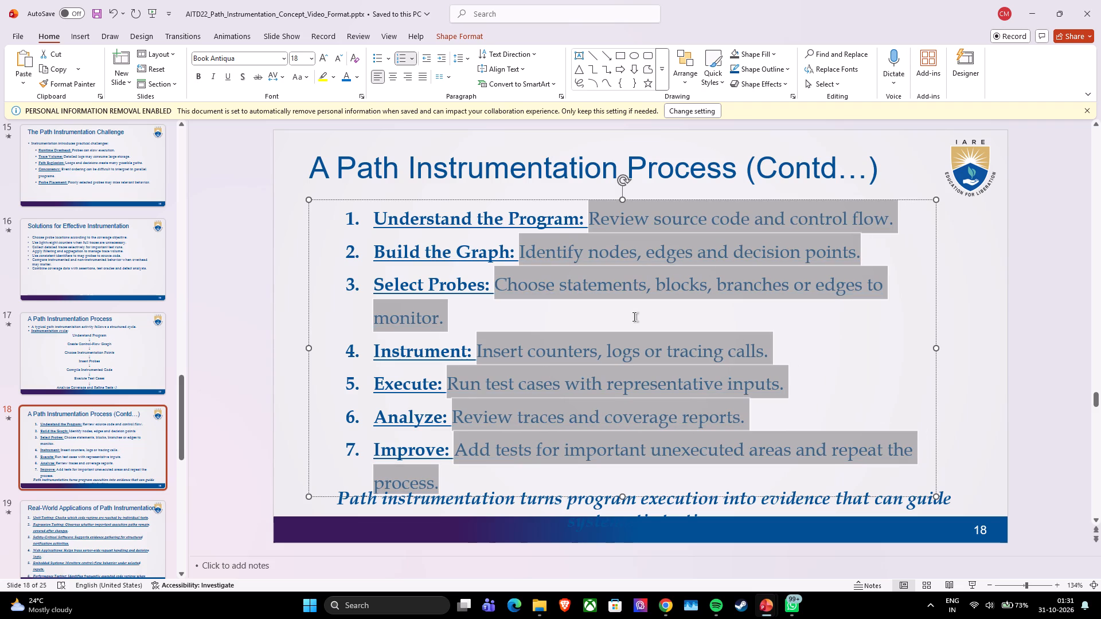
left_click(1012, 439)
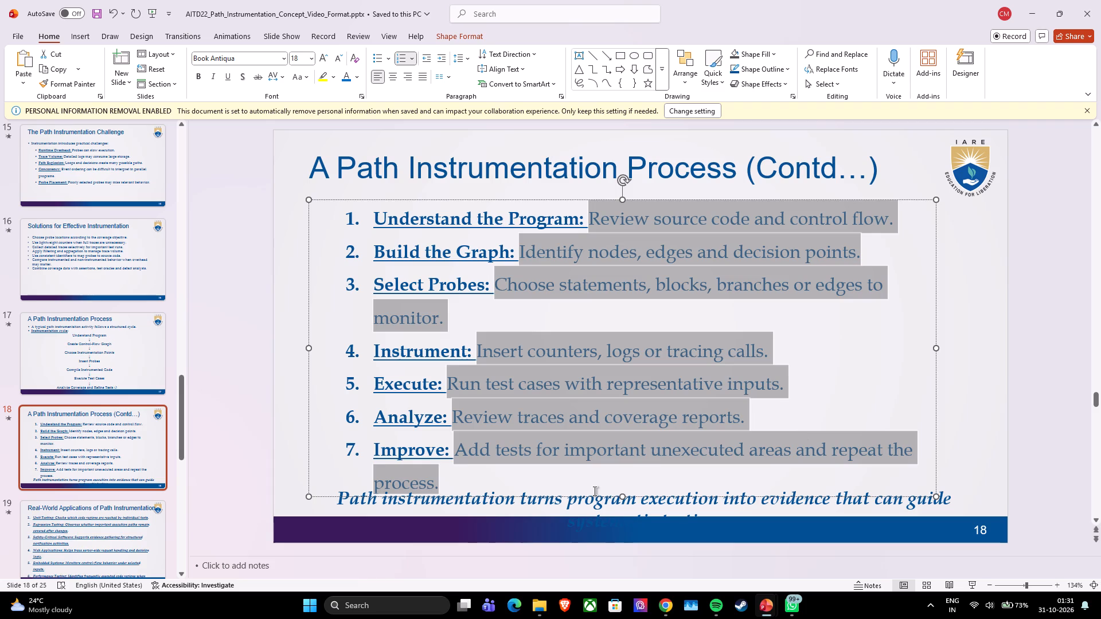
Move the numbered list on slide 18 up and to the left, clear of the closing statement.
left_click(609, 495)
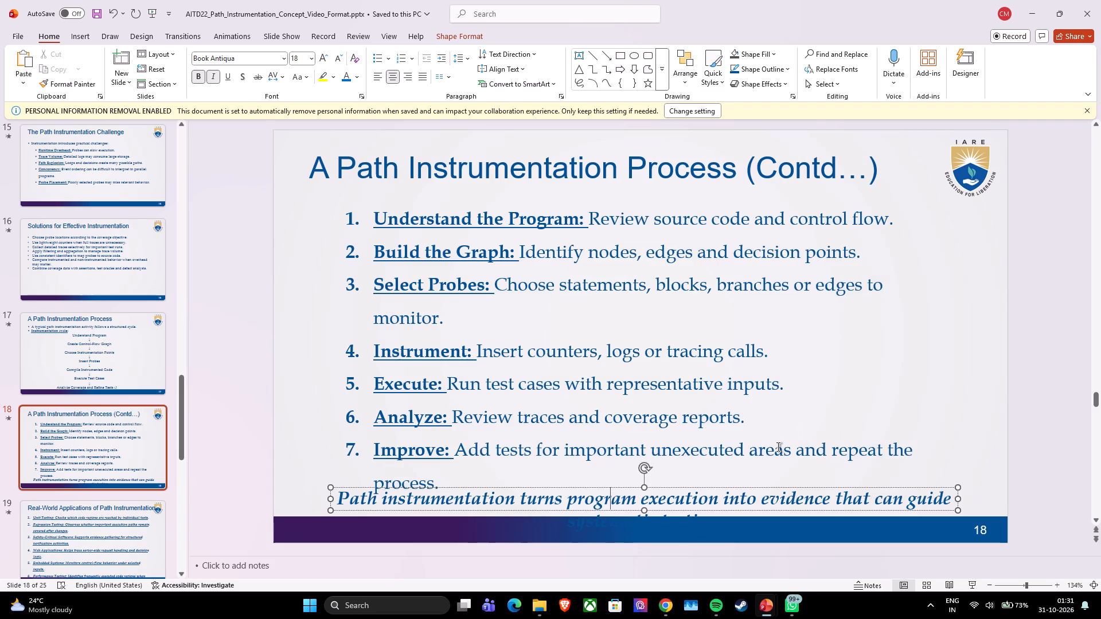
left_click(628, 227)
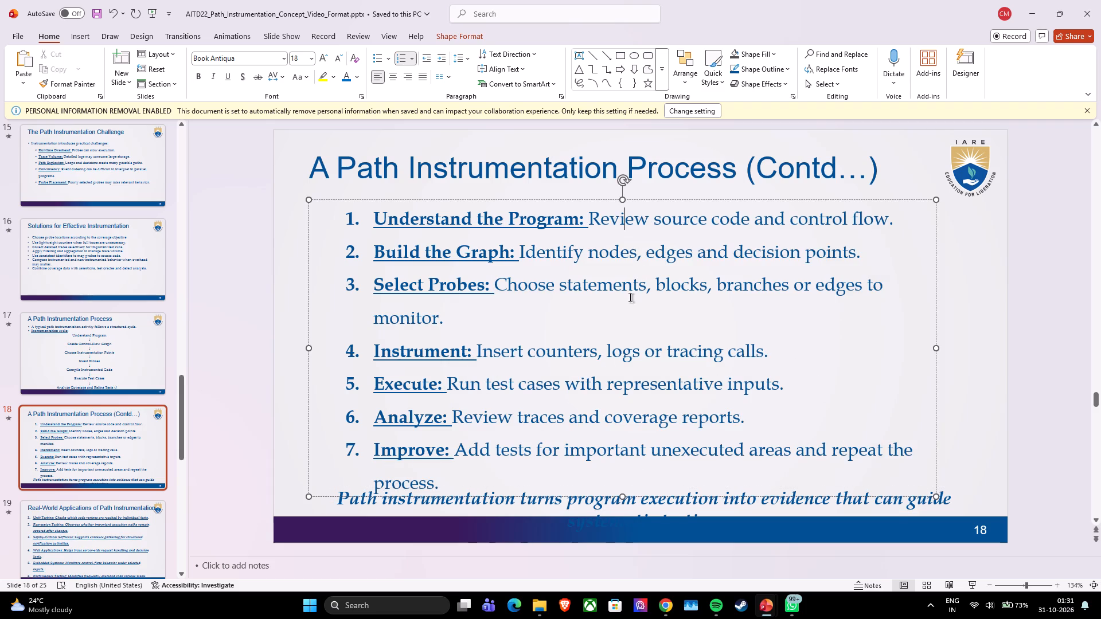
left_click_drag(600, 495, 577, 478)
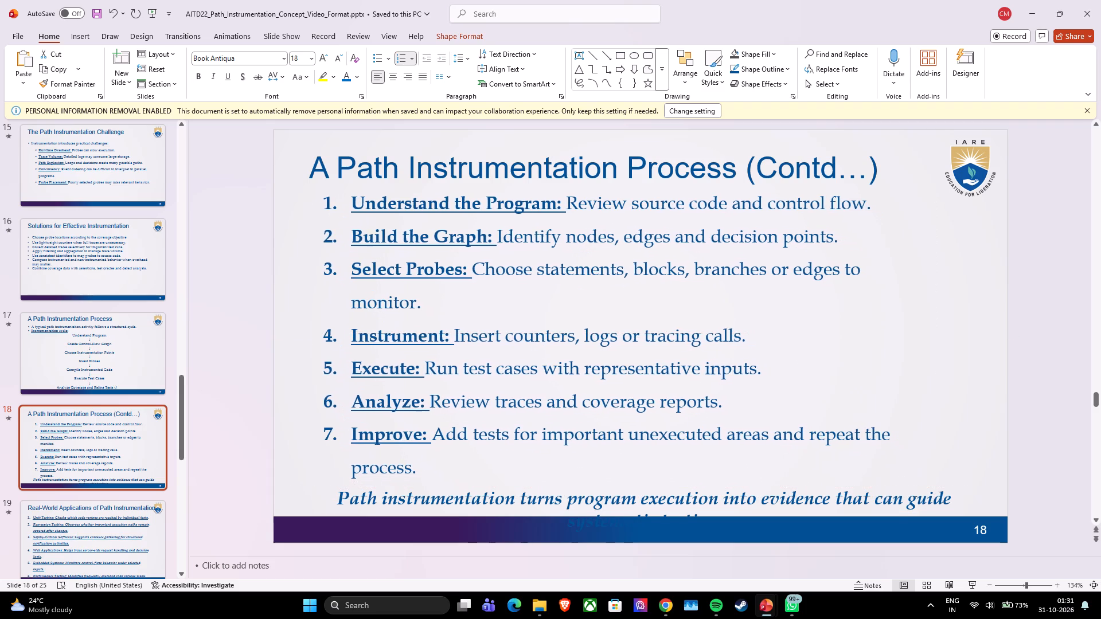
left_click_drag(577, 478, 569, 475)
Move the italic closing statement on slide 18 up so both its lines sit above the footer band.
left_click(591, 504)
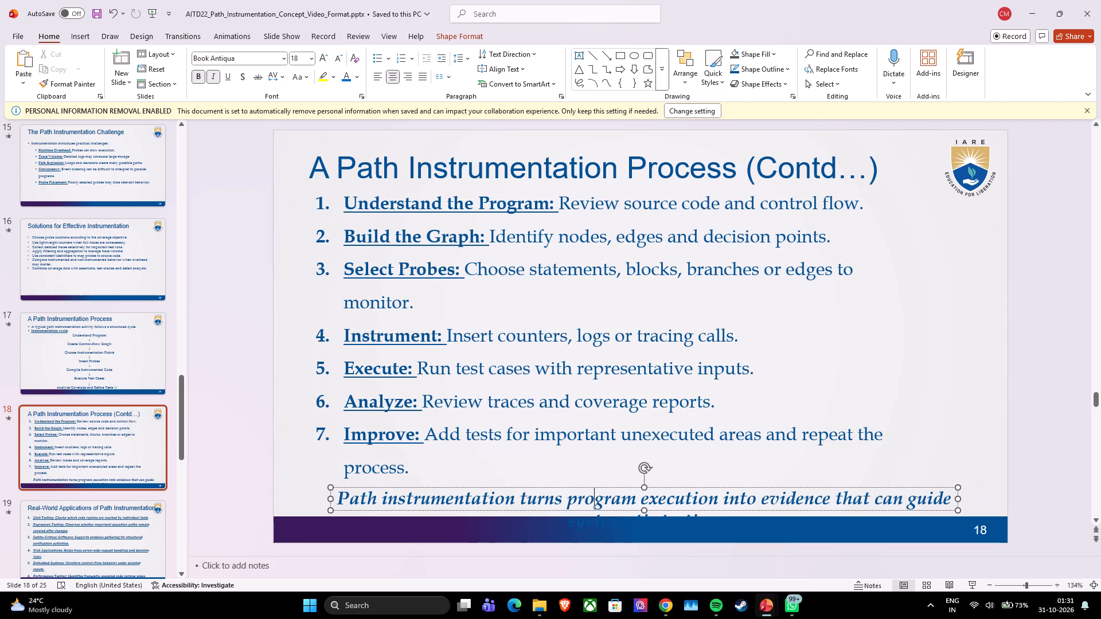
left_click_drag(659, 507, 644, 495)
left_click(716, 516)
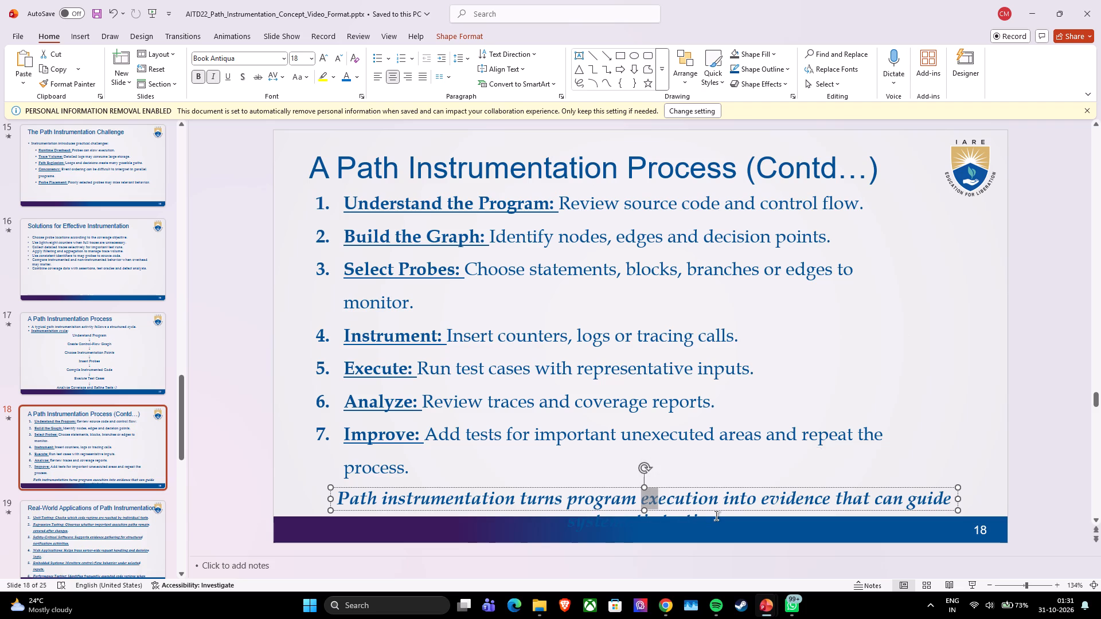
left_click_drag(715, 509, 710, 491)
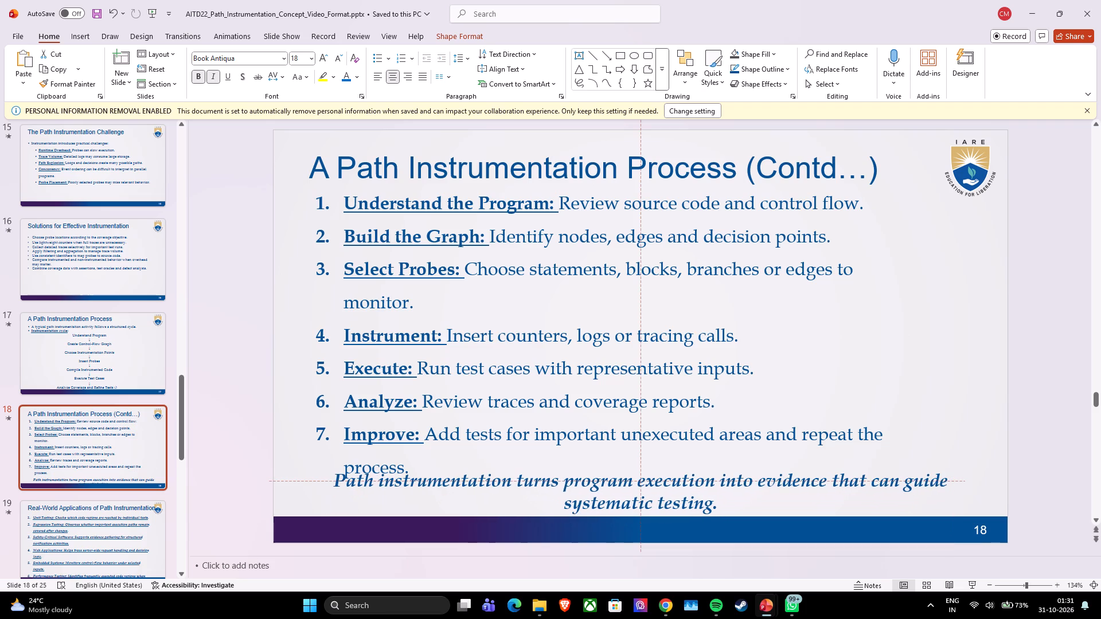
left_click_drag(710, 491, 714, 489)
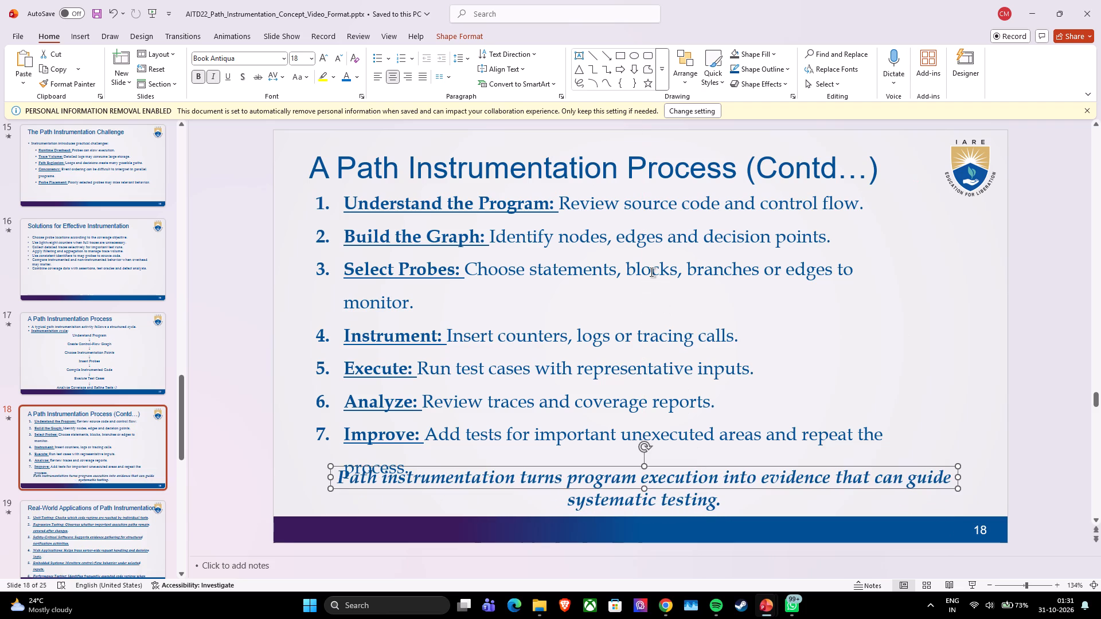
Widen the numbered list box on slide 18 so every item fits on one line, and shift it slightly down and right.
left_click(909, 437)
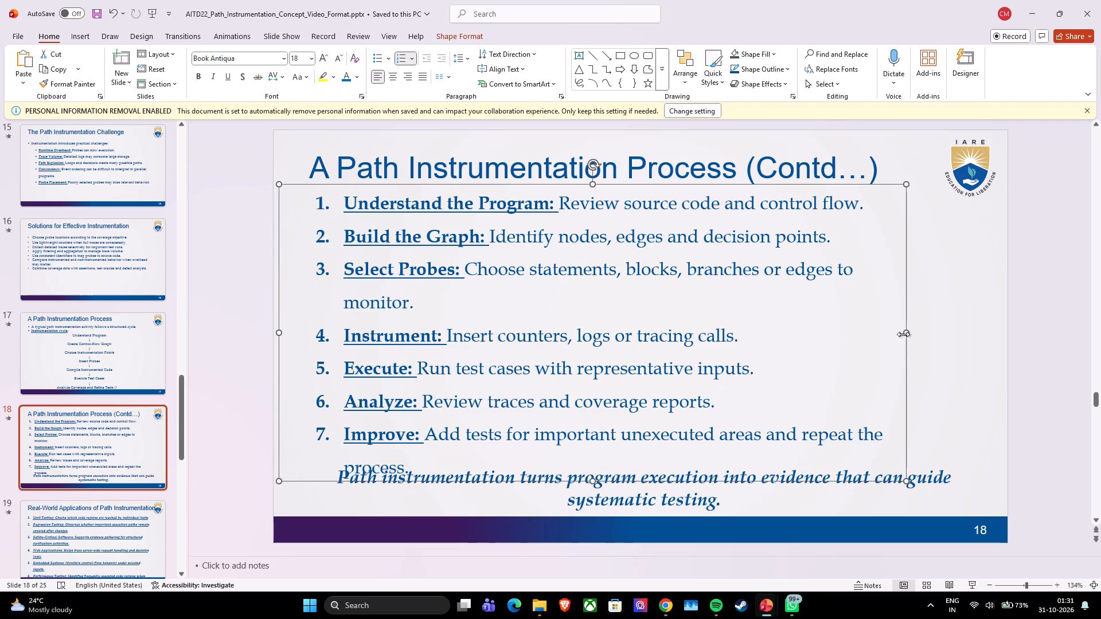
left_click_drag(903, 333, 966, 327)
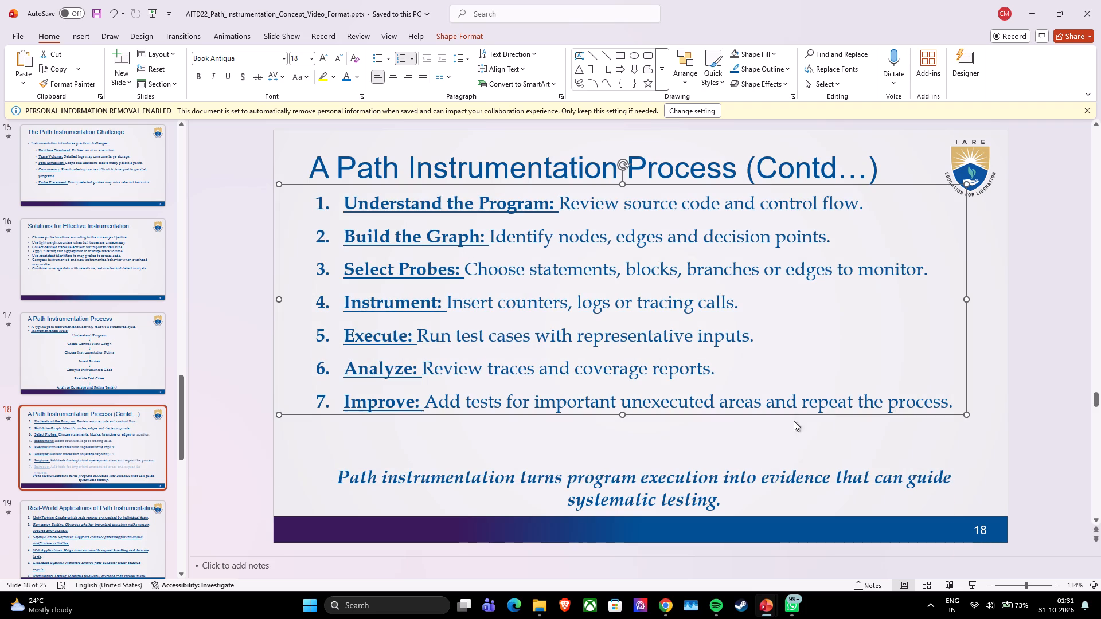
left_click_drag(672, 414, 671, 417)
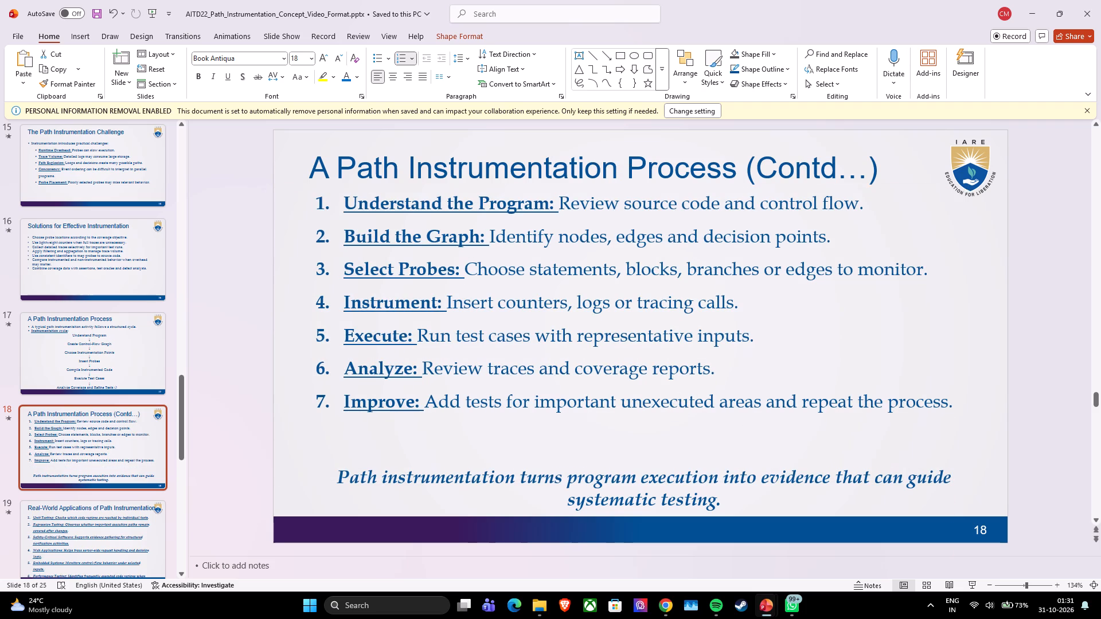
left_click_drag(671, 417, 681, 424)
Move the closing statement on slide 18 up to sit just below the numbered list, centred under the slide content.
left_click(690, 484)
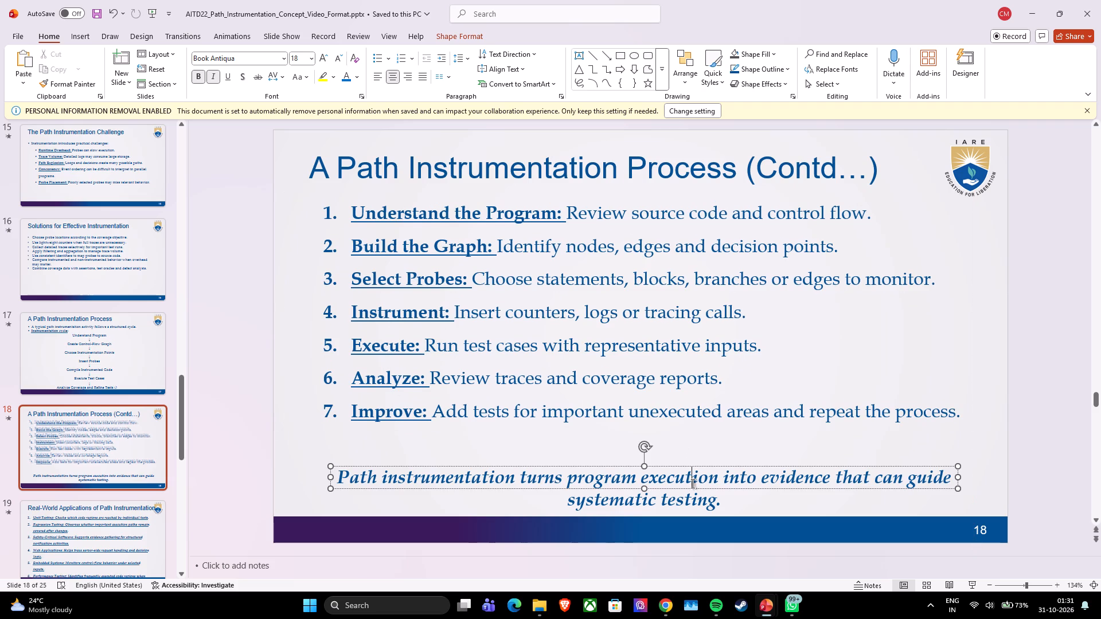
left_click_drag(676, 487, 660, 455)
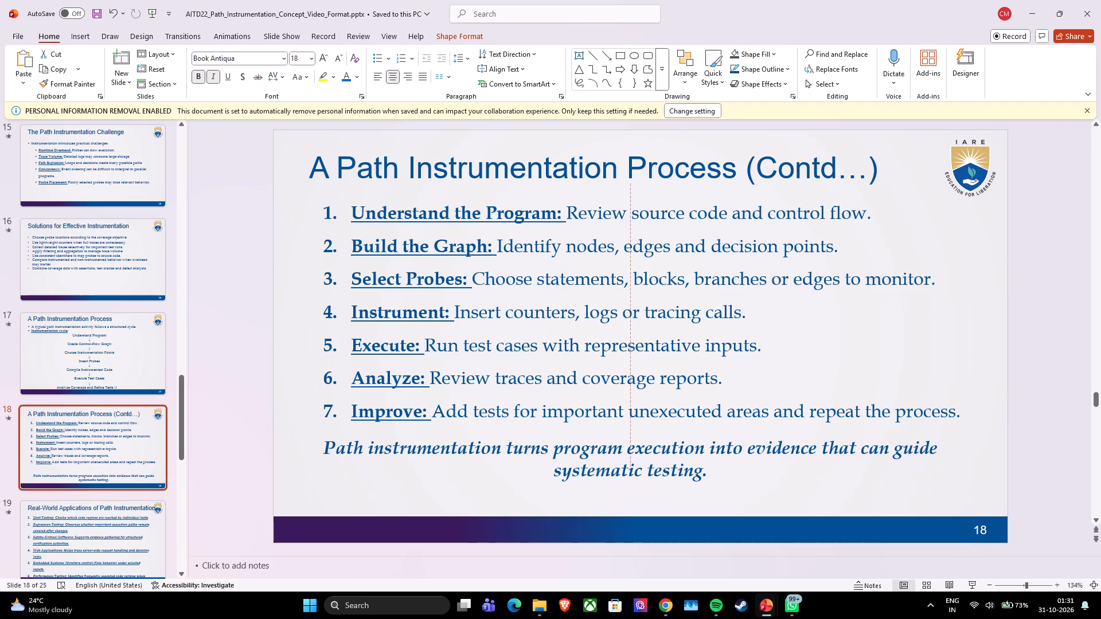
left_click_drag(660, 455, 658, 454)
left_click(1055, 387)
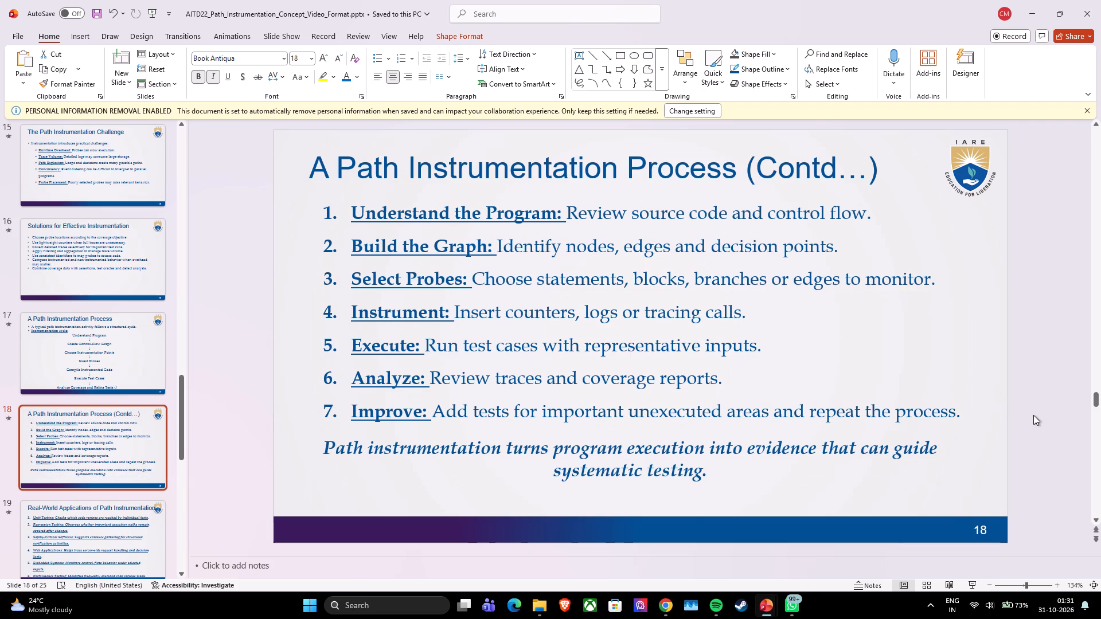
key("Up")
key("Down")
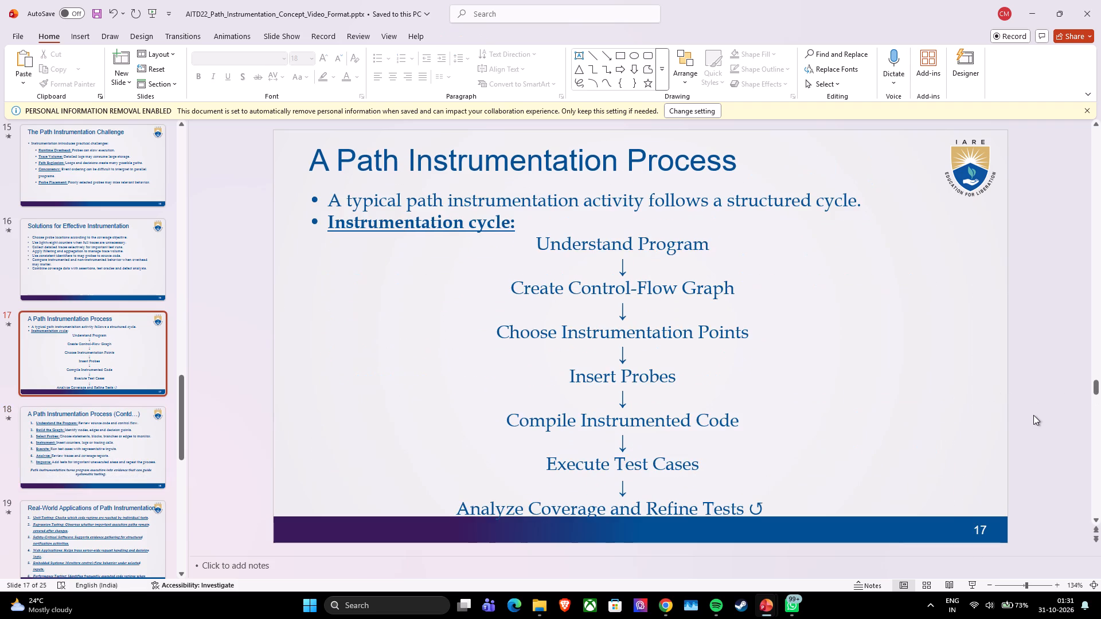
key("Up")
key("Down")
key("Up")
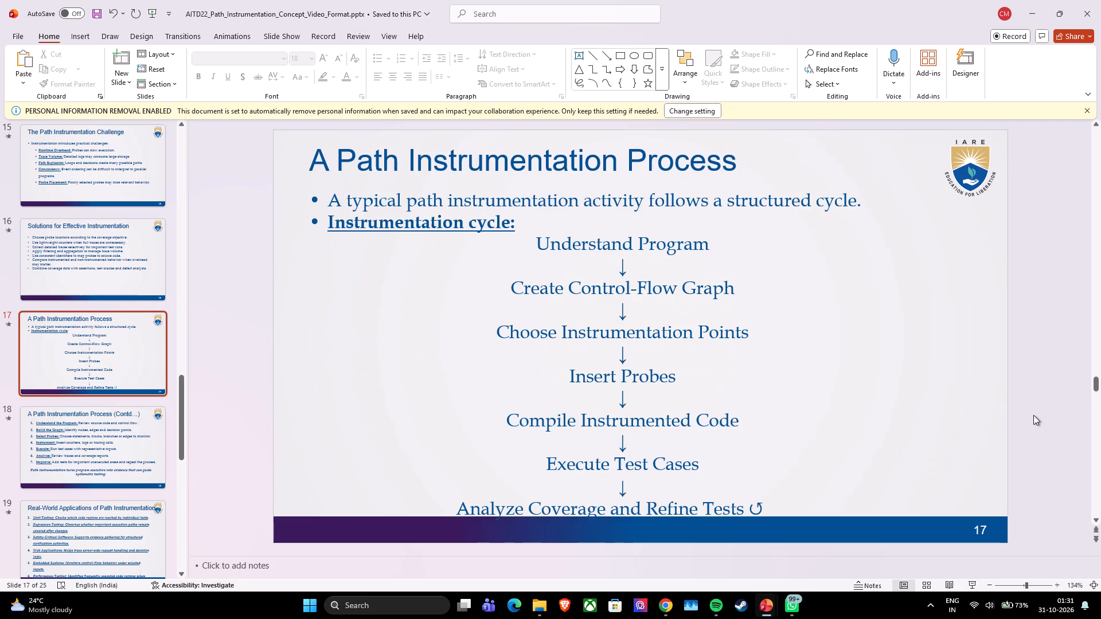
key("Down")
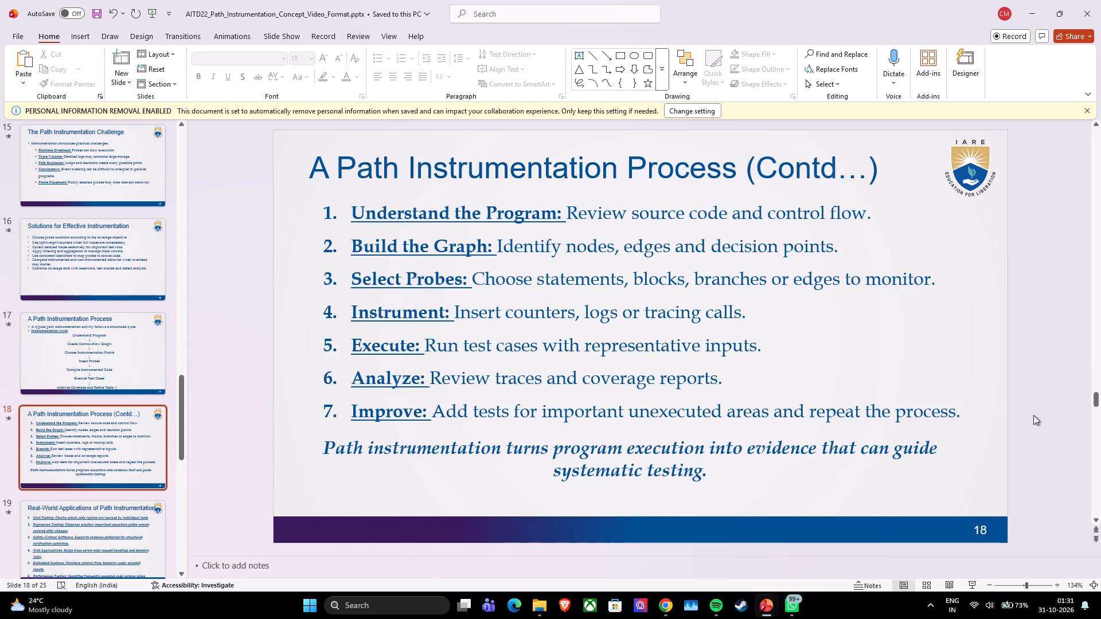
On slide 19, remove the italics from the description text following each label in all seven numbered items.
key("Down")
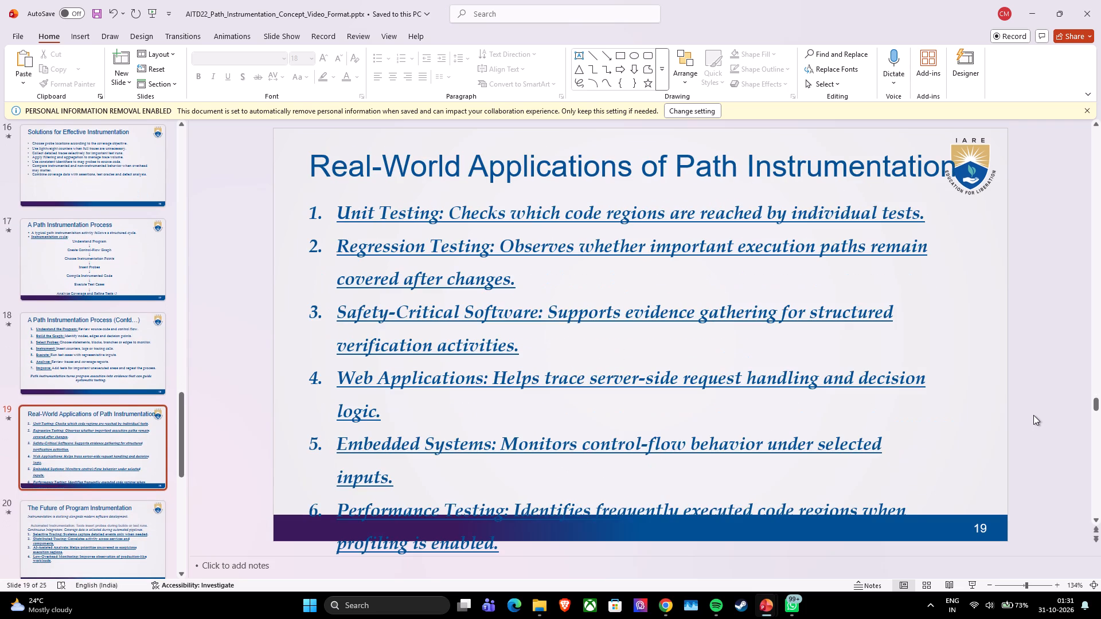
left_click(702, 539)
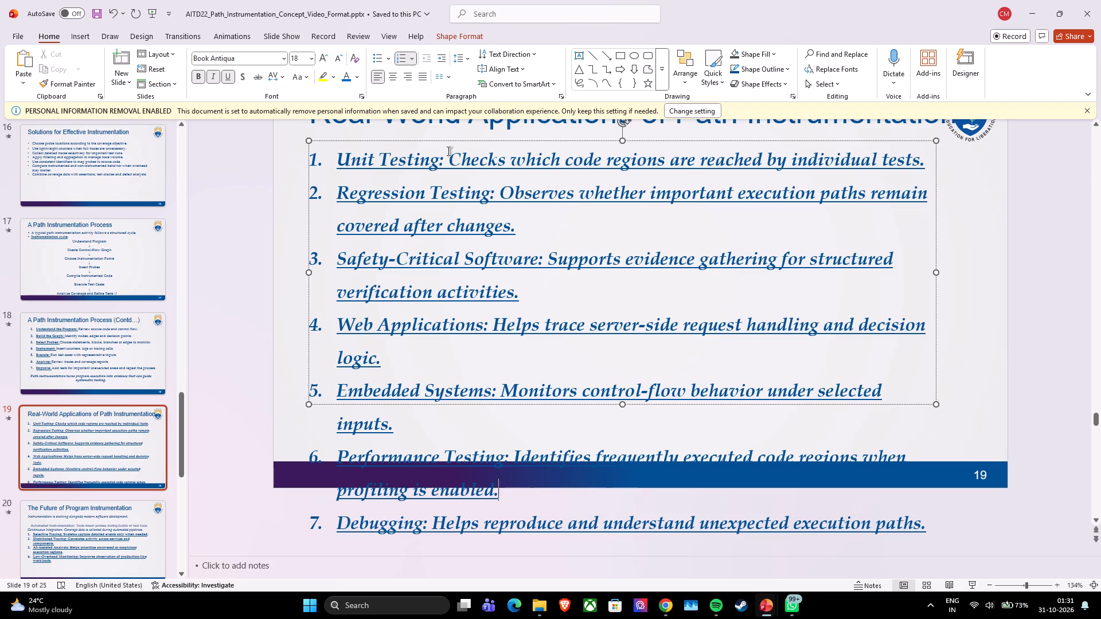
left_click_drag(448, 151, 928, 167)
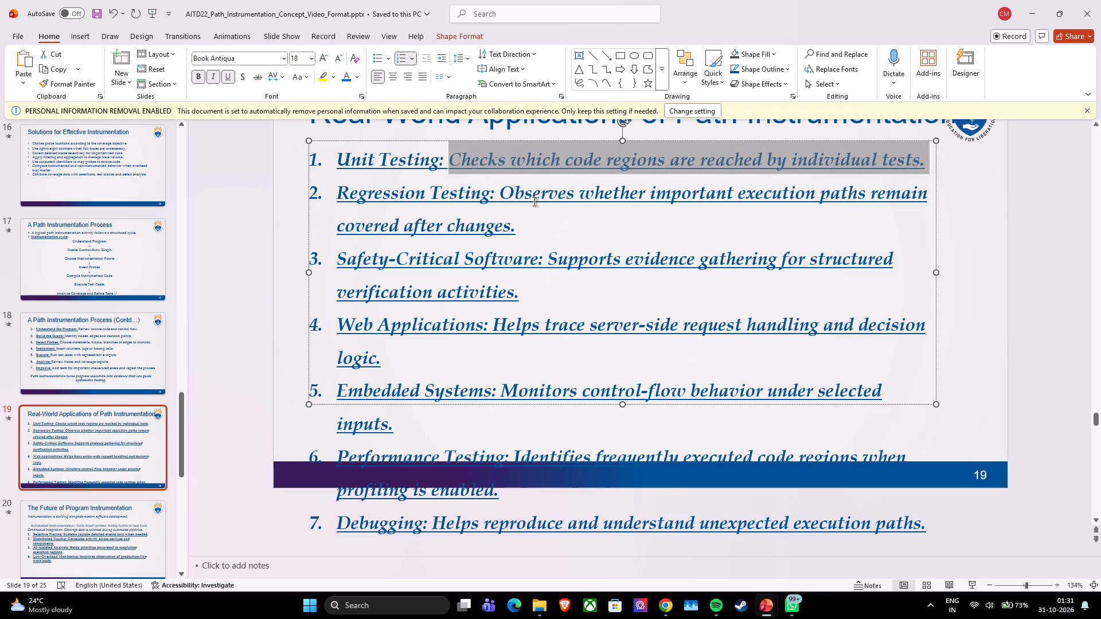
left_click_drag(501, 192, 522, 226, "ctrl+shift")
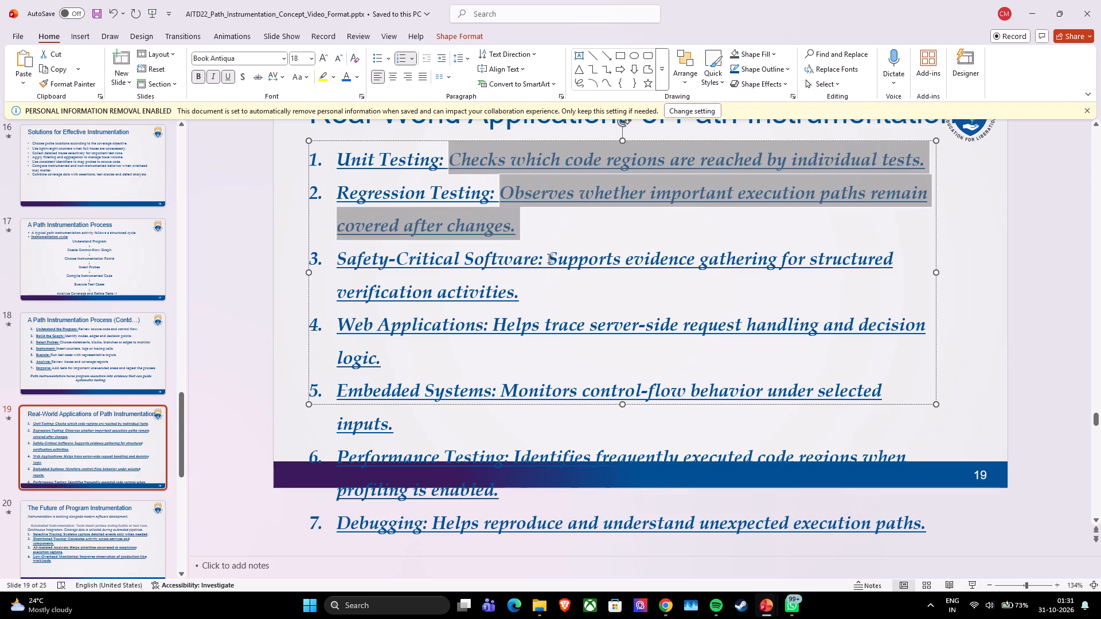
left_click_drag(549, 258, 555, 297, "ctrl+shift")
left_click_drag(497, 323, 495, 349, "ctrl+shift")
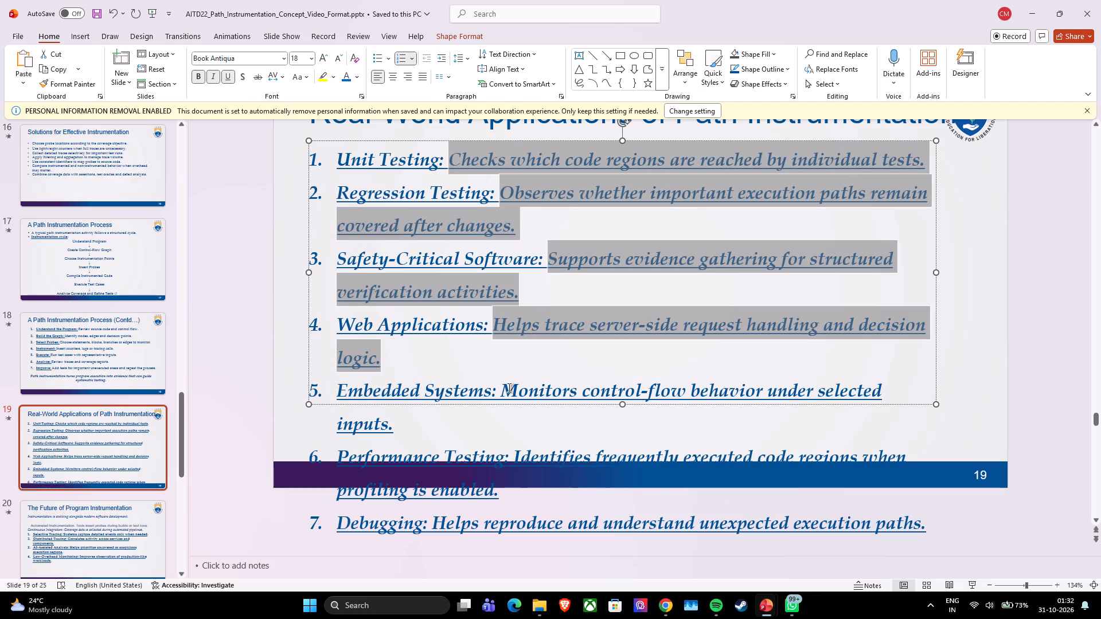
left_click_drag(502, 393, 509, 425, "ctrl+shift")
left_click_drag(516, 452, 522, 492, "ctrl+shift")
left_click_drag(432, 518, 950, 529, "ctrl+shift")
key("ctrl+i")
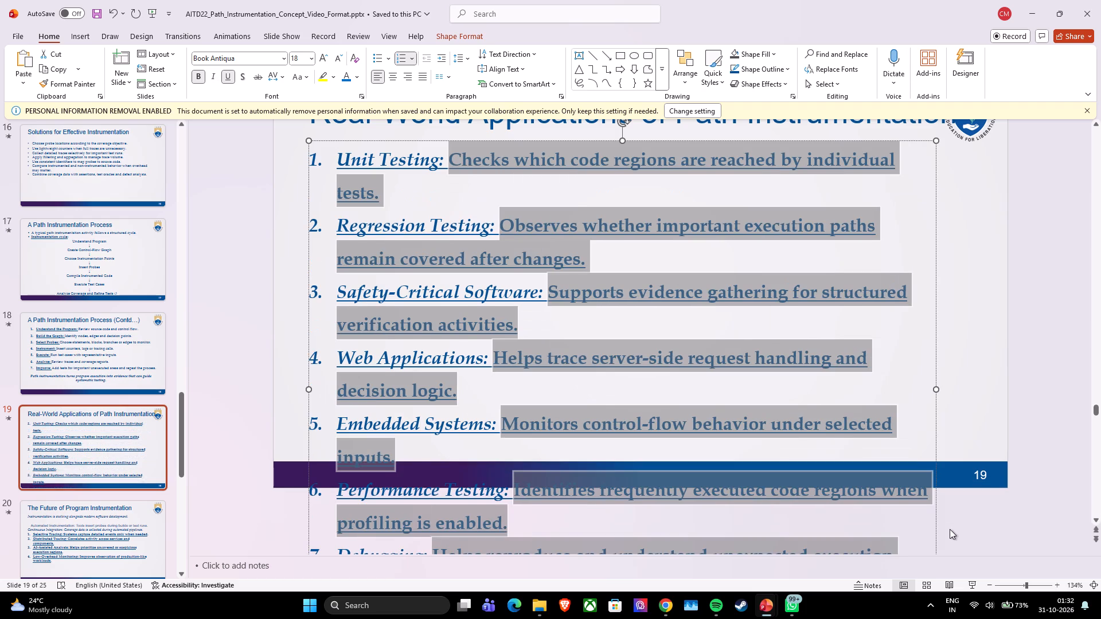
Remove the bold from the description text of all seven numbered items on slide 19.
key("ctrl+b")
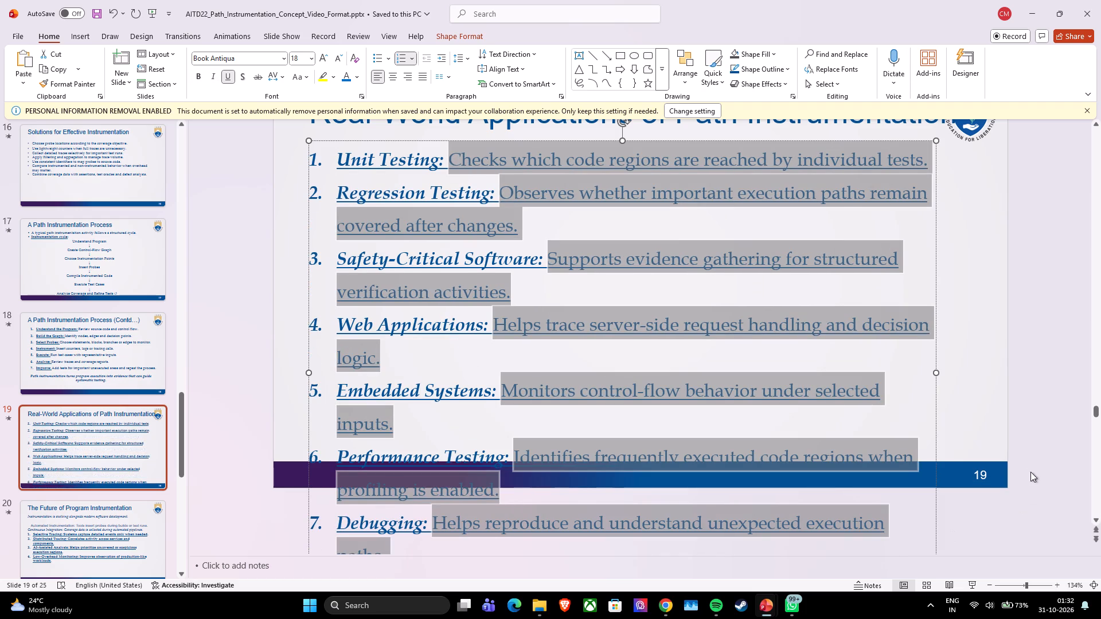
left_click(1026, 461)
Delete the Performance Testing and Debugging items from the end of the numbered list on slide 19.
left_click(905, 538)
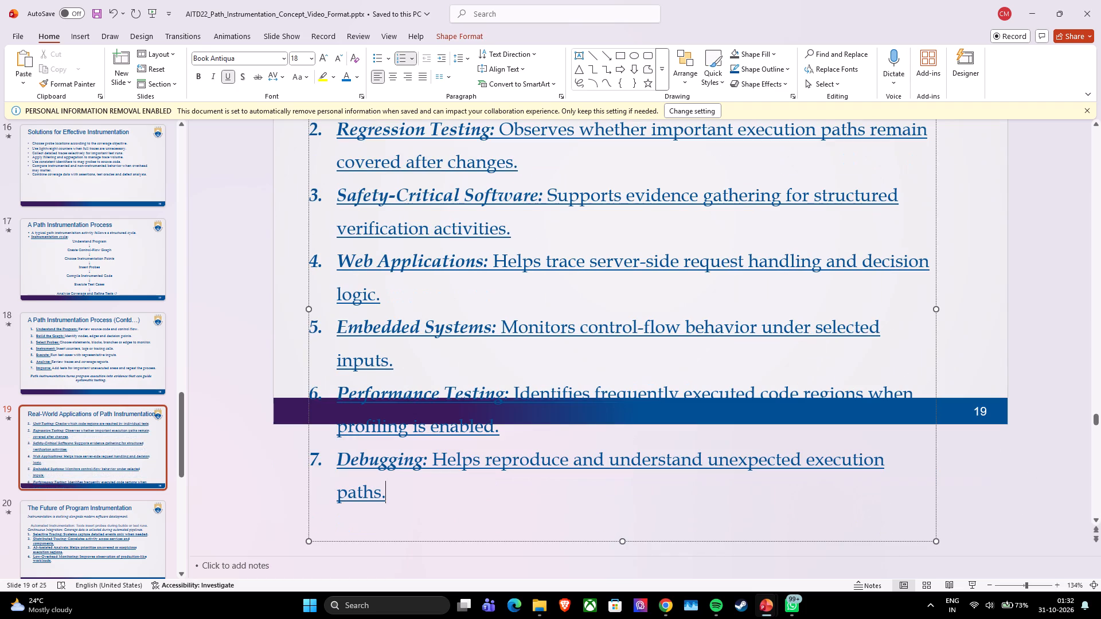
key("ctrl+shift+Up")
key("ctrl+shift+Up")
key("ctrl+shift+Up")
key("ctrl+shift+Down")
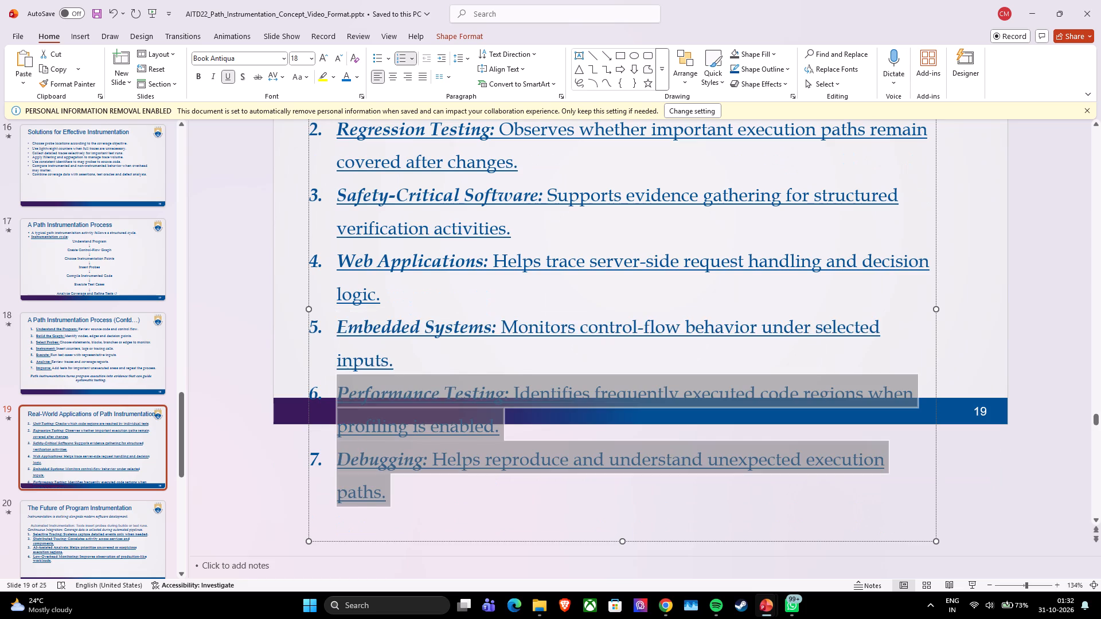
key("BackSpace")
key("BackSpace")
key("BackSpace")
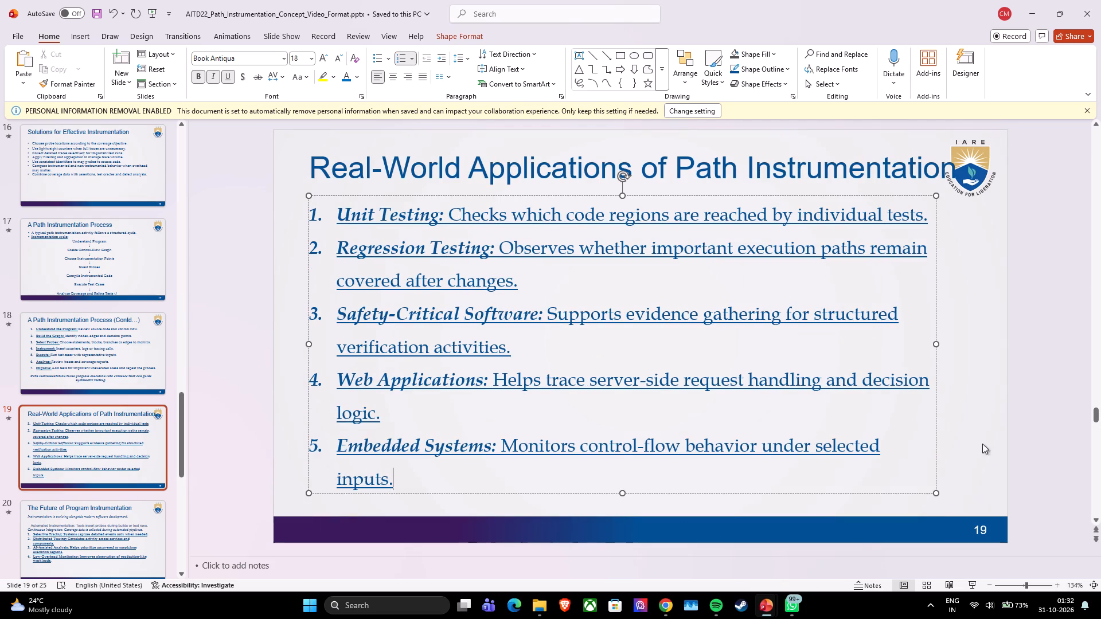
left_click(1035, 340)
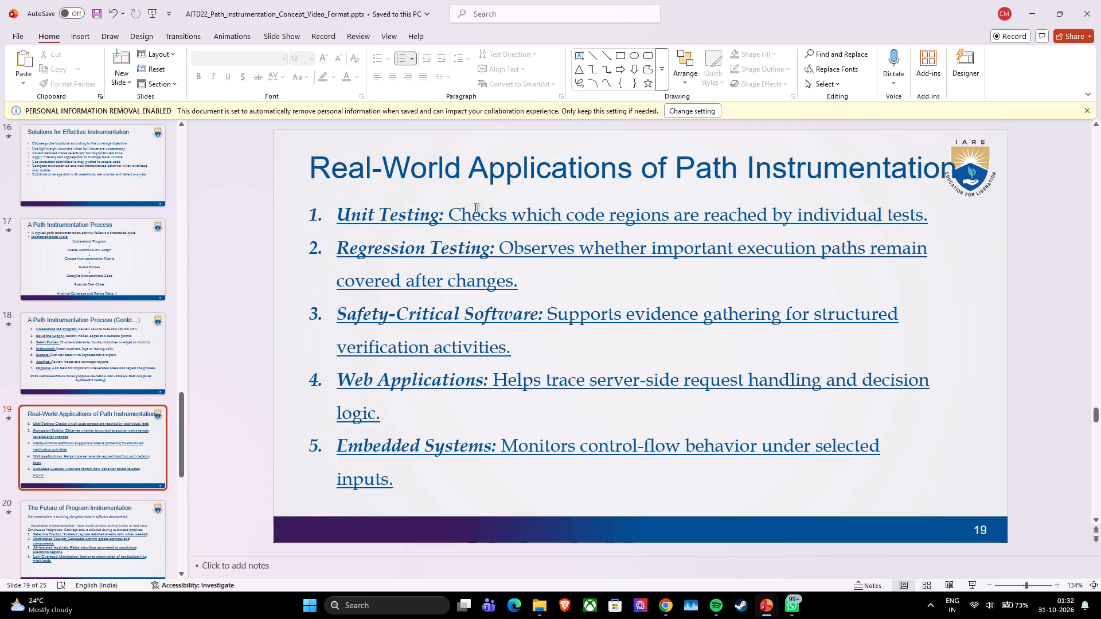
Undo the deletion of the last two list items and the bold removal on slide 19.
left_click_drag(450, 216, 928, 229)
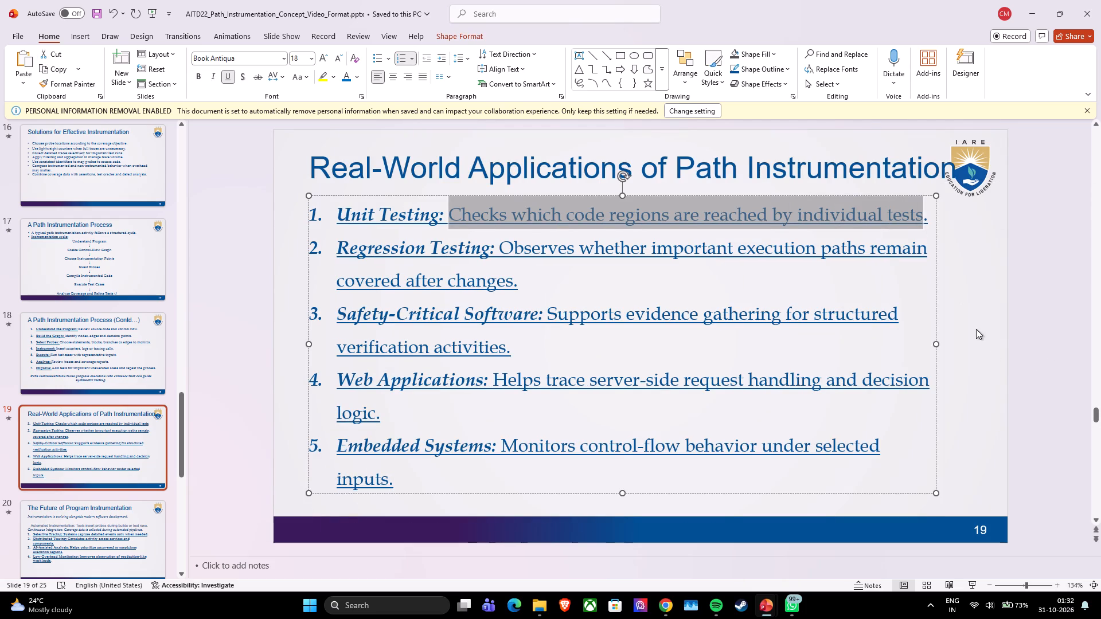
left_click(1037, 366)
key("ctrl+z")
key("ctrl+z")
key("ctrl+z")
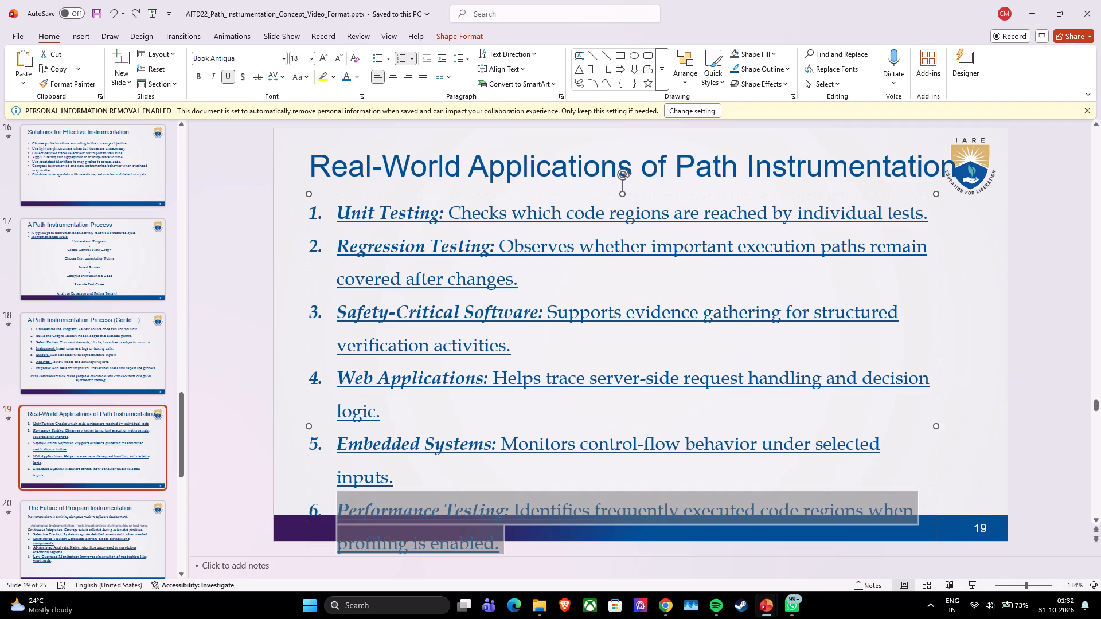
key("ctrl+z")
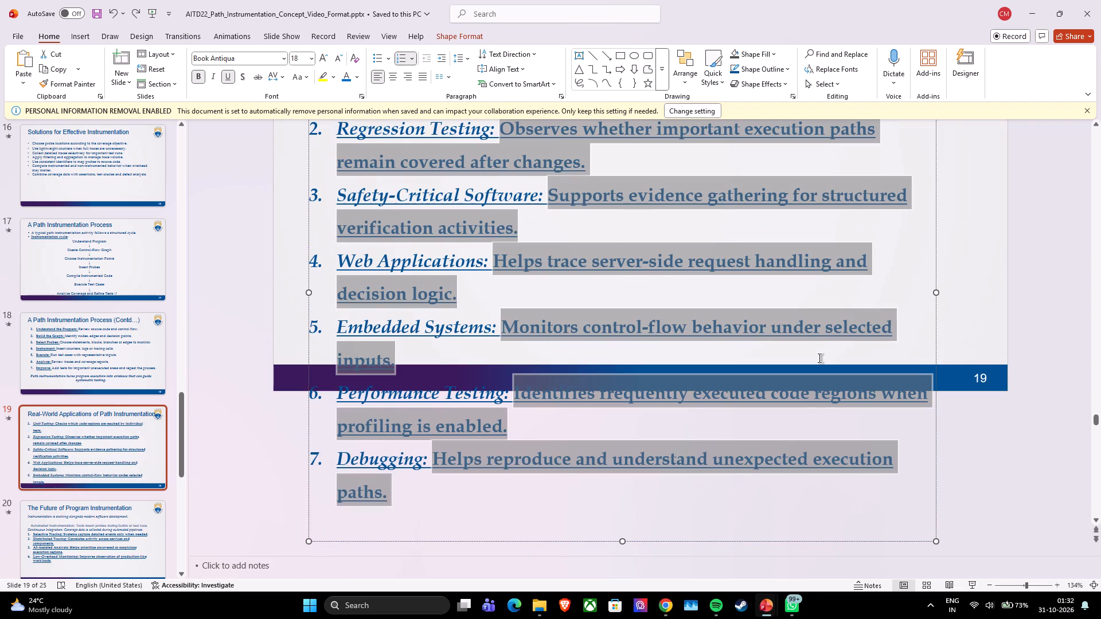
Remove the underline and bold from the selected descriptions on slide 19, keeping the emphasis on the item labels.
key("ctrl+u")
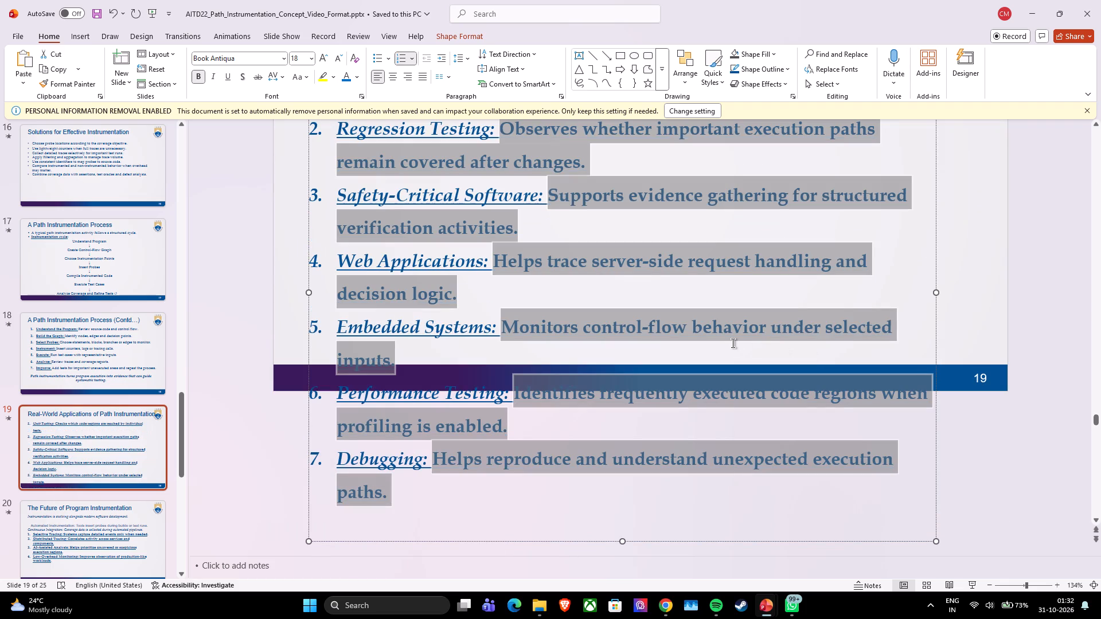
key("ctrl+b")
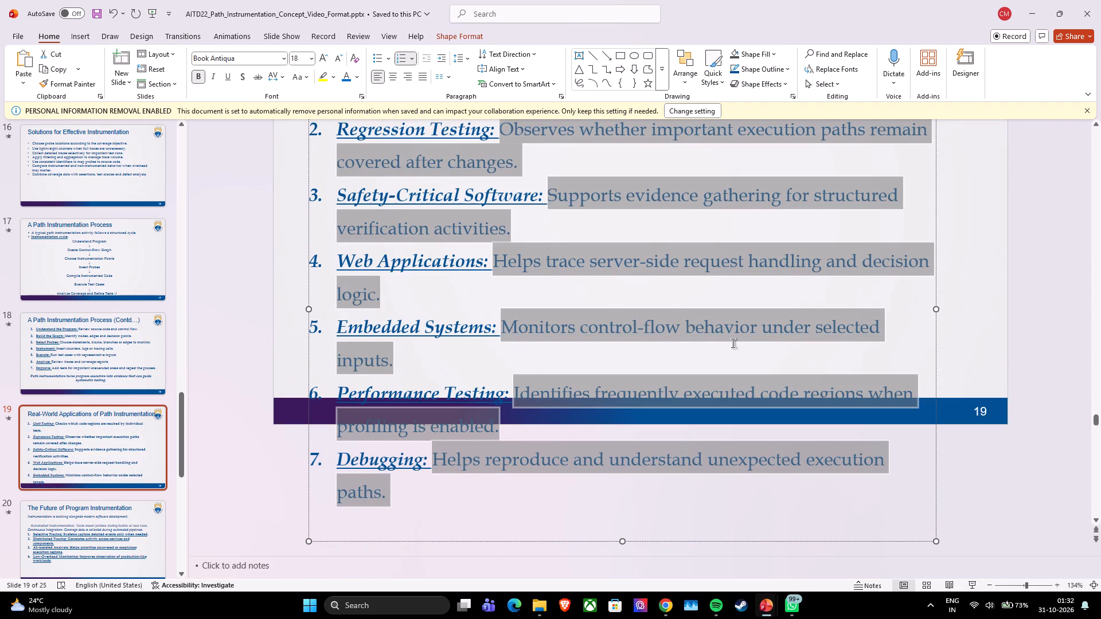
left_click(1005, 385)
Delete the Performance Testing and Debugging items on slide 19 so the numbered list ends with Embedded Systems.
scroll(1005, 385, "up", 4)
scroll(1005, 385, "down", 2)
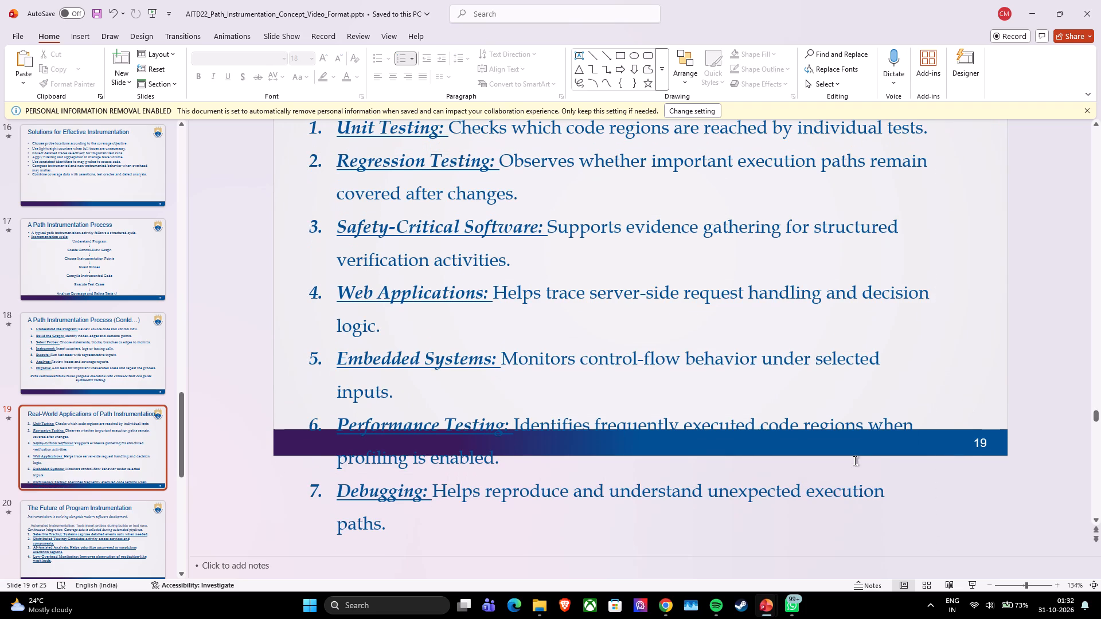
left_click(537, 518)
key("ctrl+shift+Up")
key("ctrl+shift+Up")
key("ctrl+shift+Up")
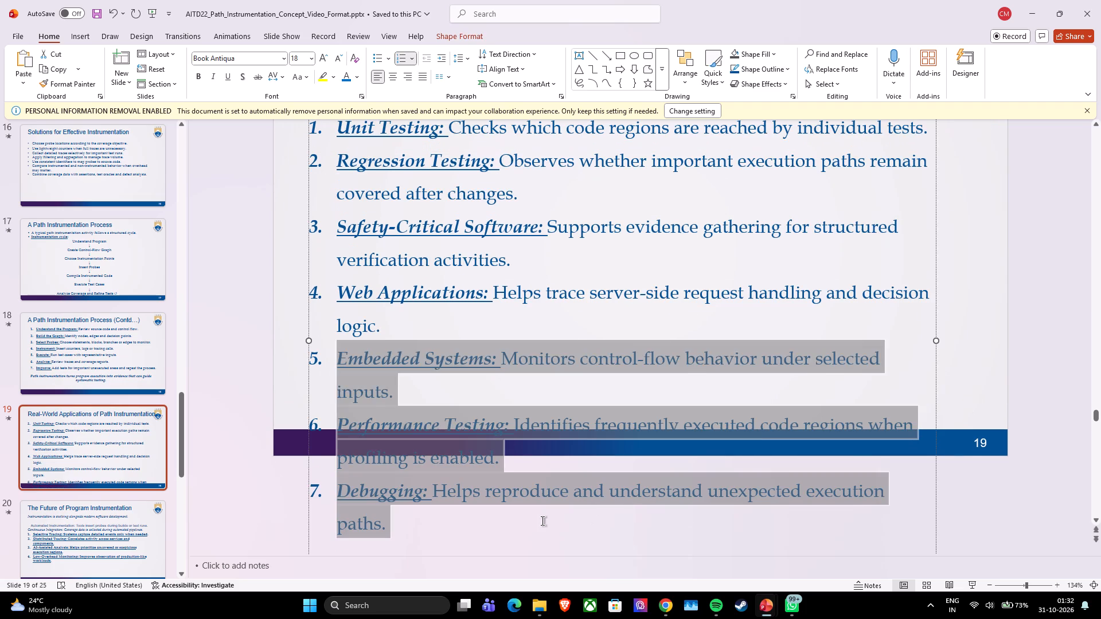
key("ctrl+shift+Down")
key("BackSpace")
key("BackSpace")
key("BackSpace")
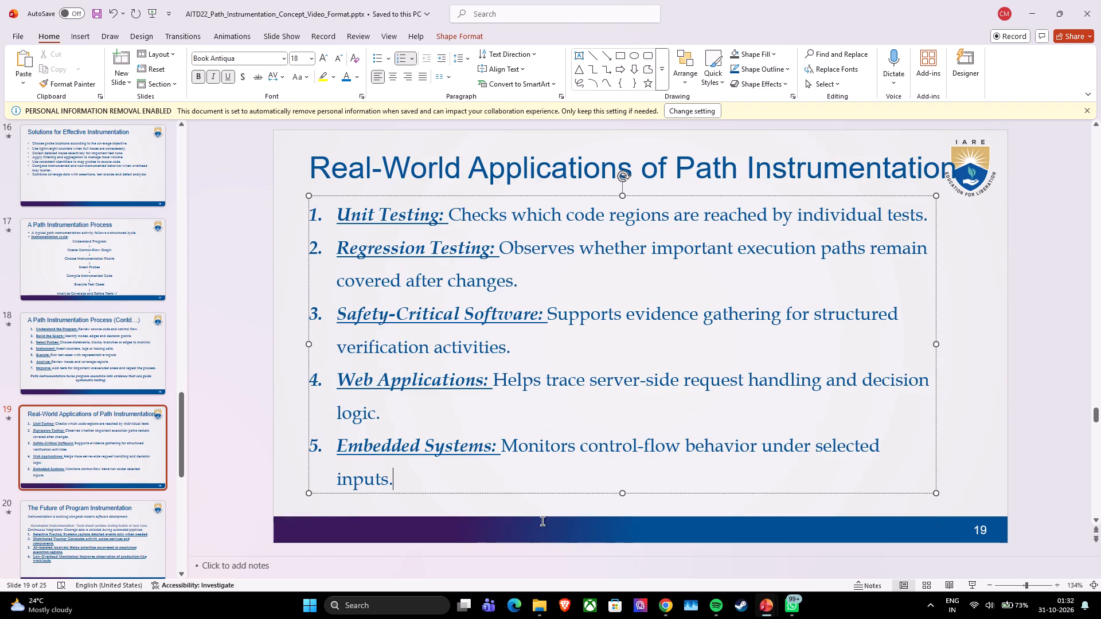
left_click(1021, 374)
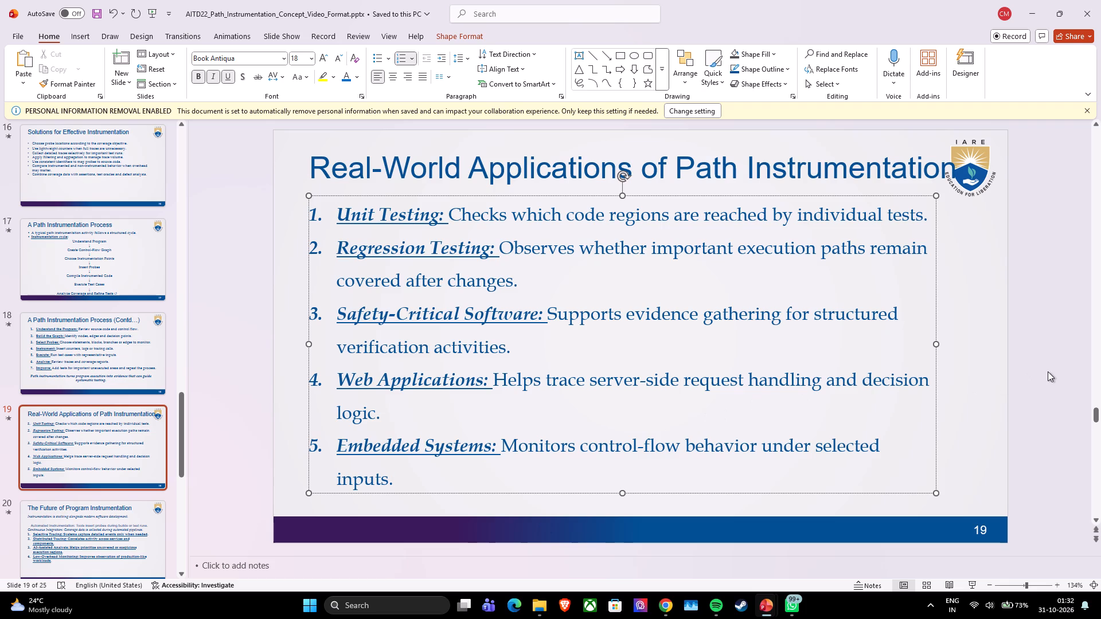
Compare the formatting of slides 19 and 20 with the matching slides in the reference deck Cocept_Video_PPT_Format_AAT-2_1.pptx.
key("Down")
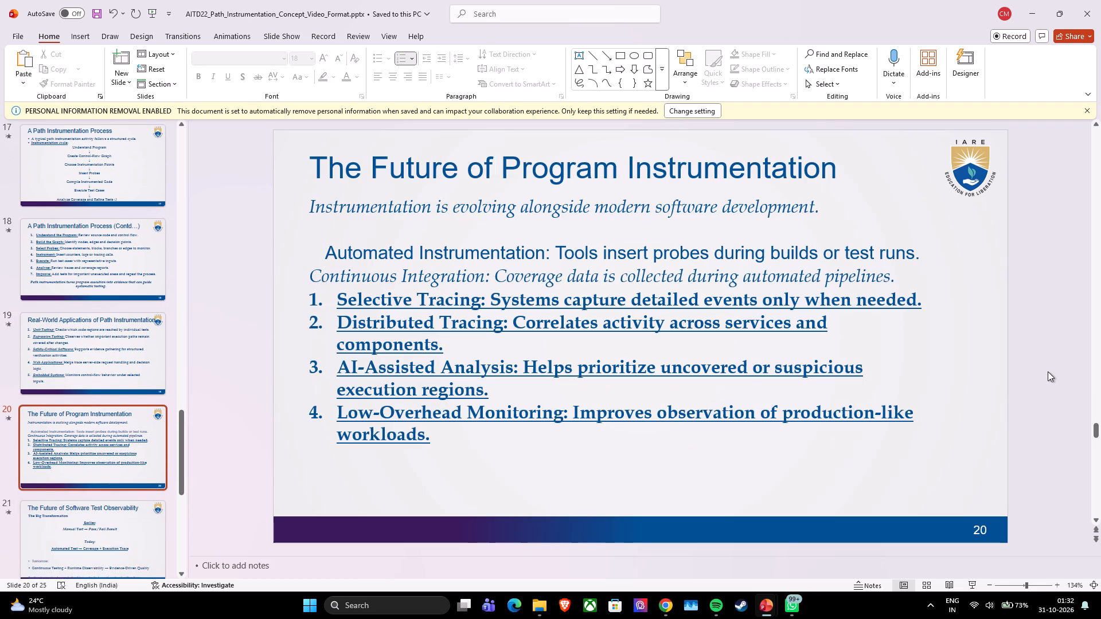
key("alt+Tab")
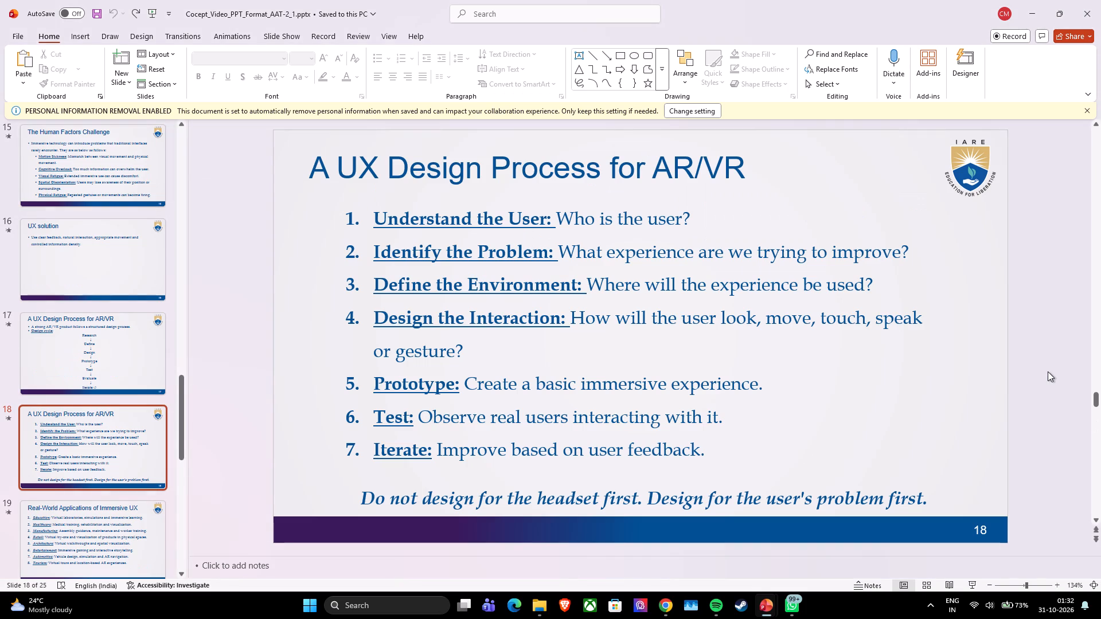
key("Down")
key("alt+Tab")
key("Up")
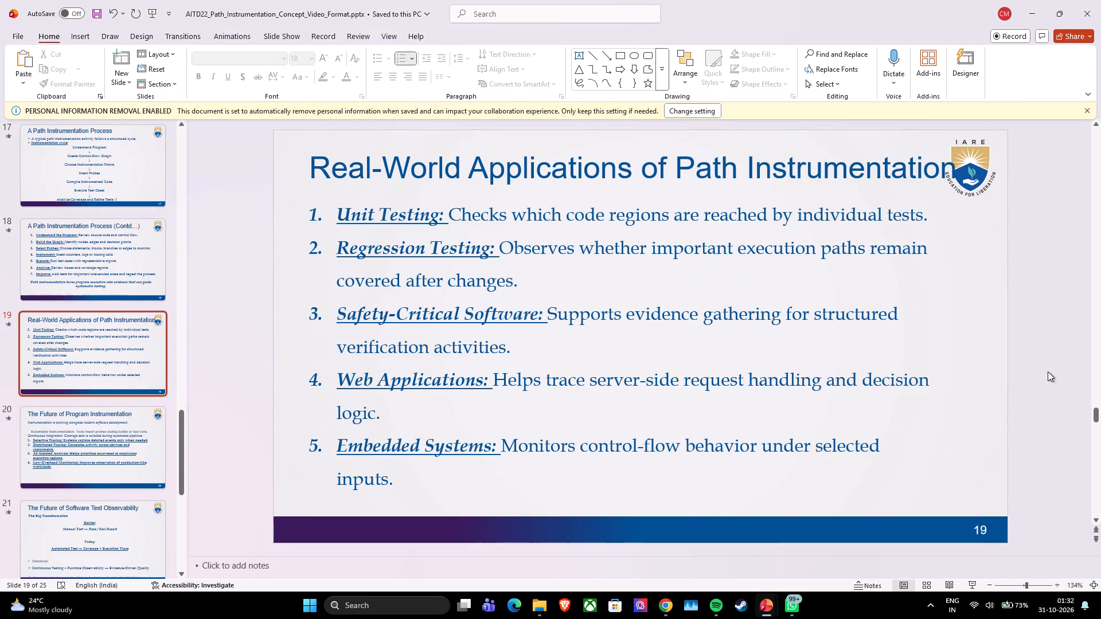
key("alt+Tab")
key("Down")
key("Up")
key("alt+Tab")
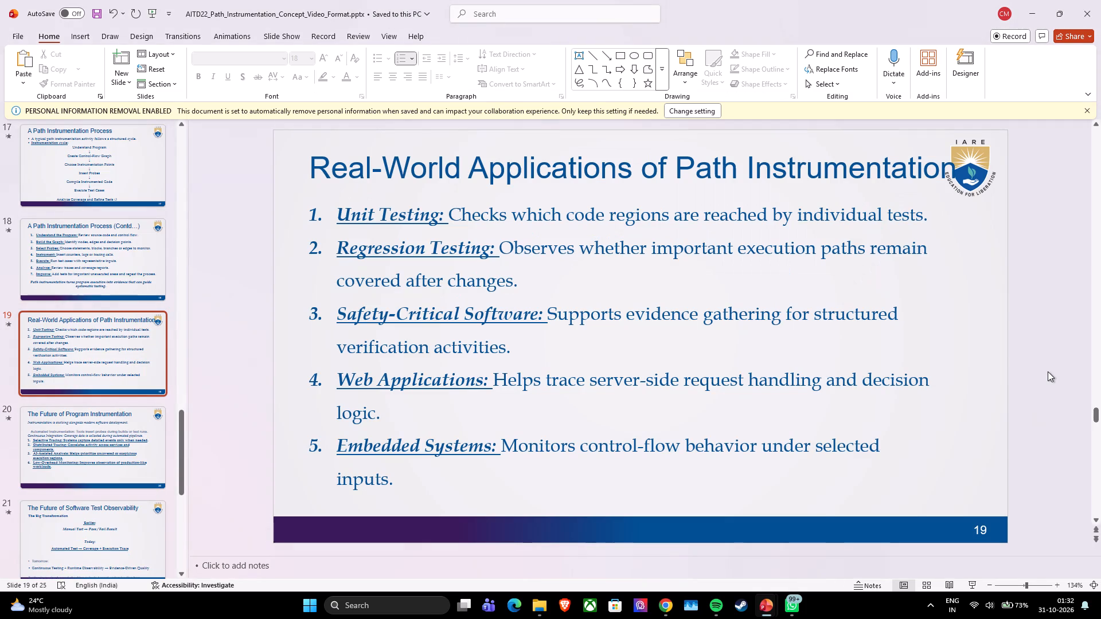
key("alt+Tab")
key("Down")
key("alt+Tab")
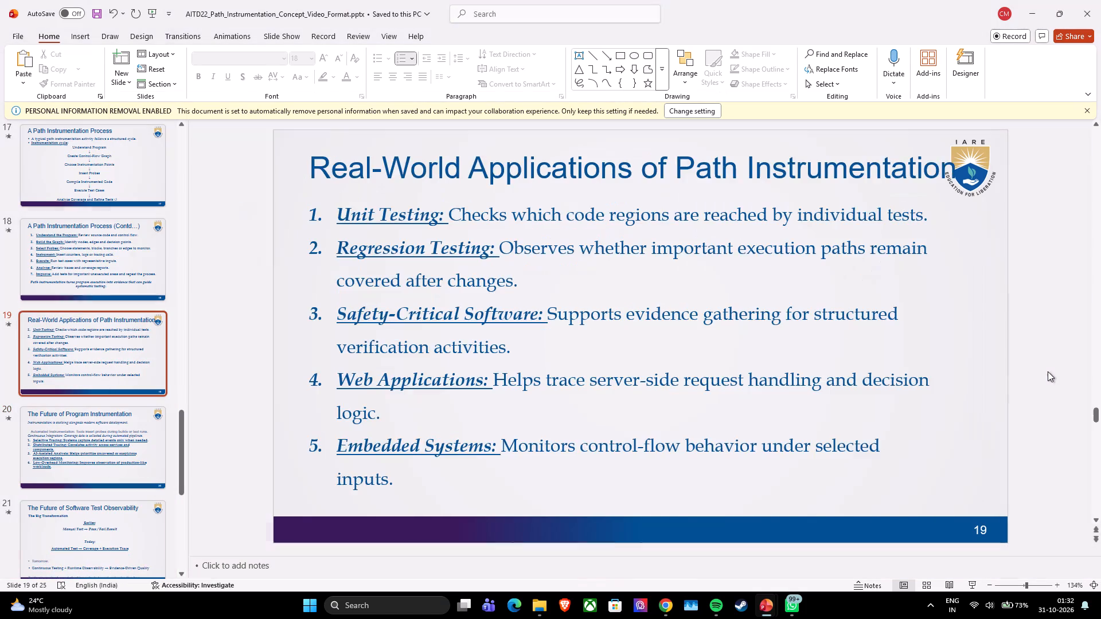
key("Up")
key("Down")
key("Down")
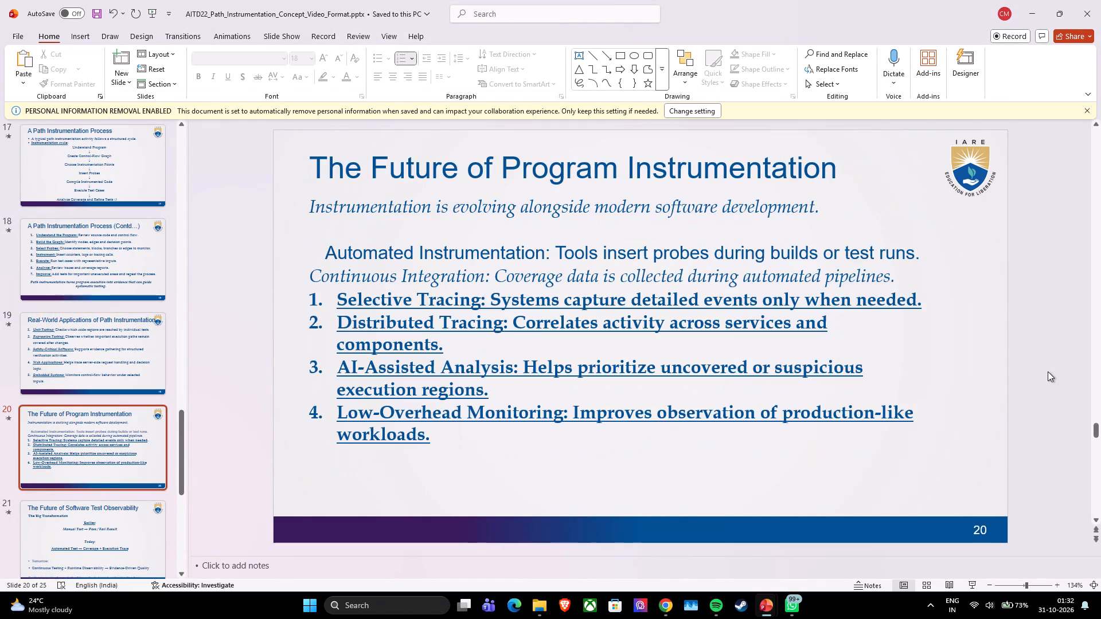
key("alt+Tab")
key("alt+Tab")
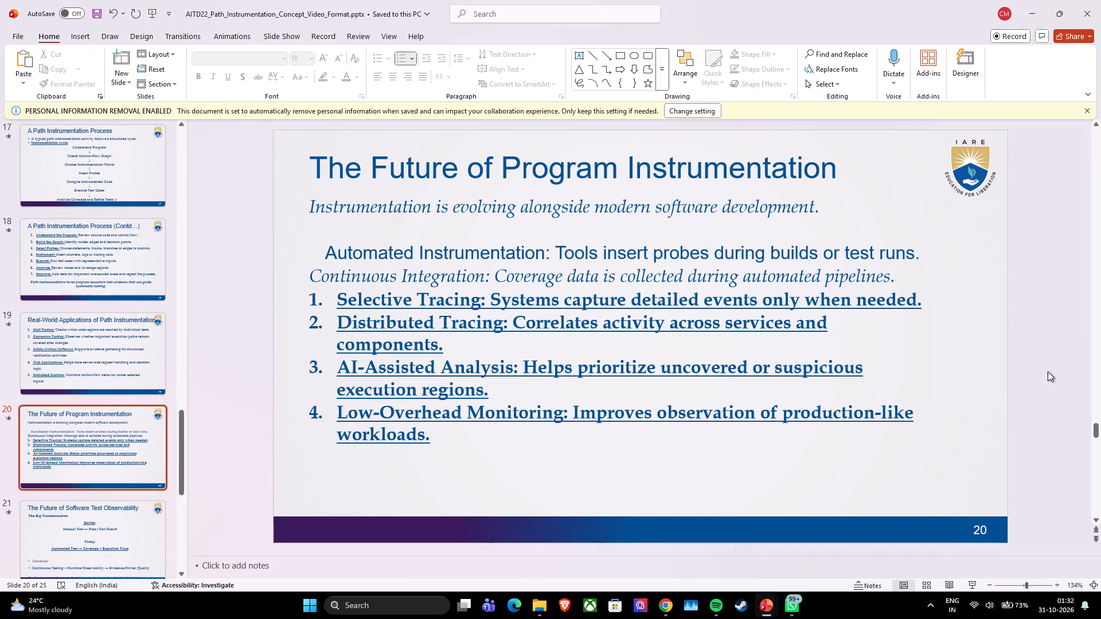
Insert a blank line on slide 20 between the Automated Instrumentation line and the Continuous Integration line.
left_click(928, 253)
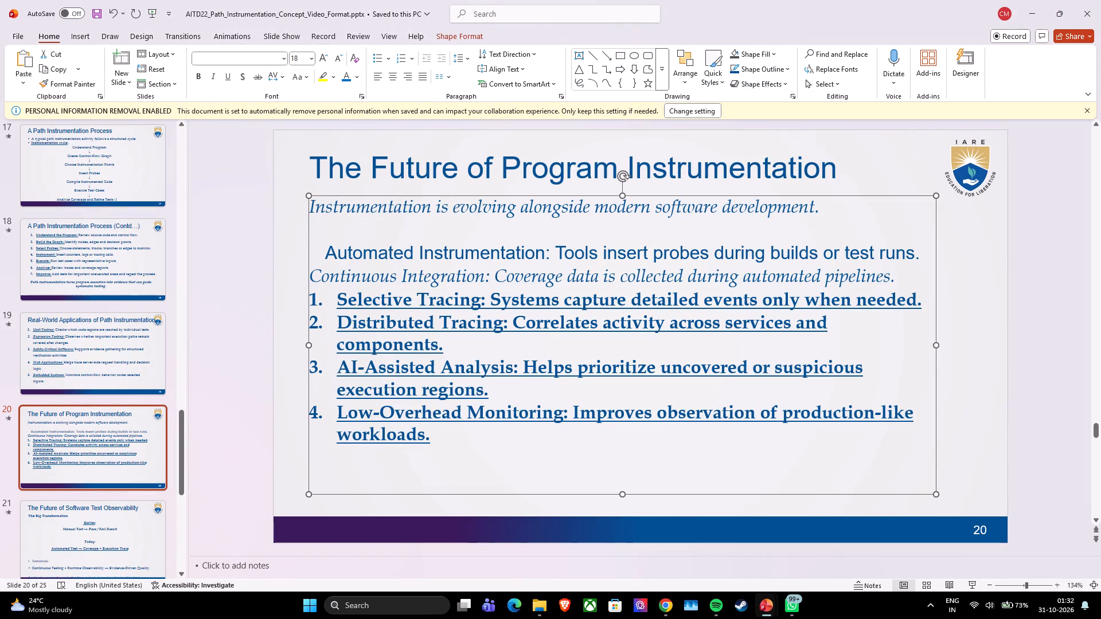
left_click(917, 254)
key("Right")
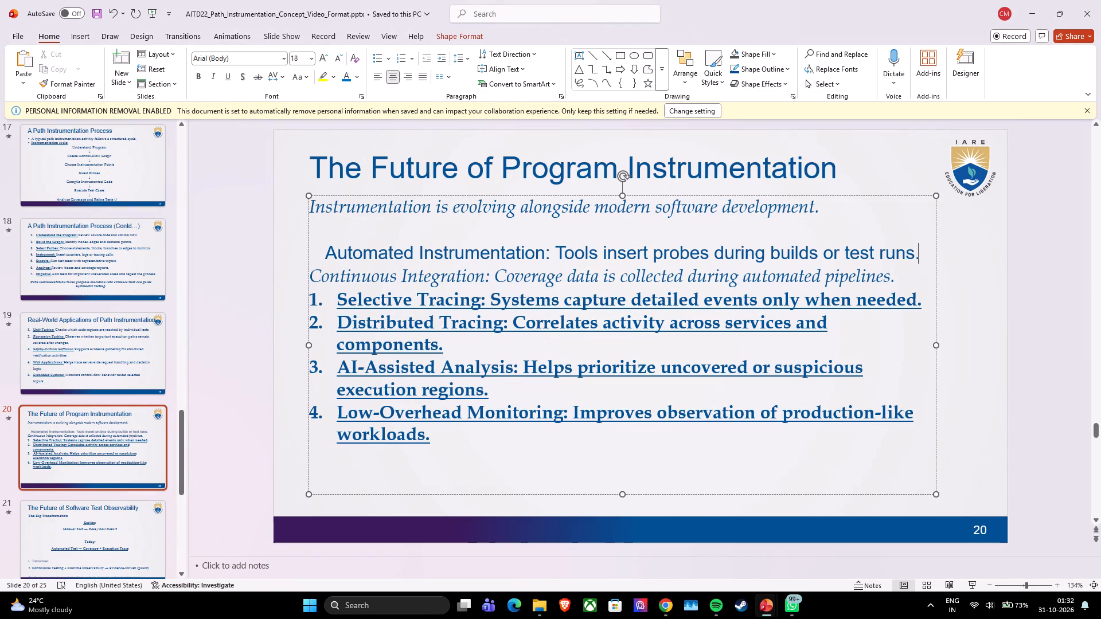
key("Return")
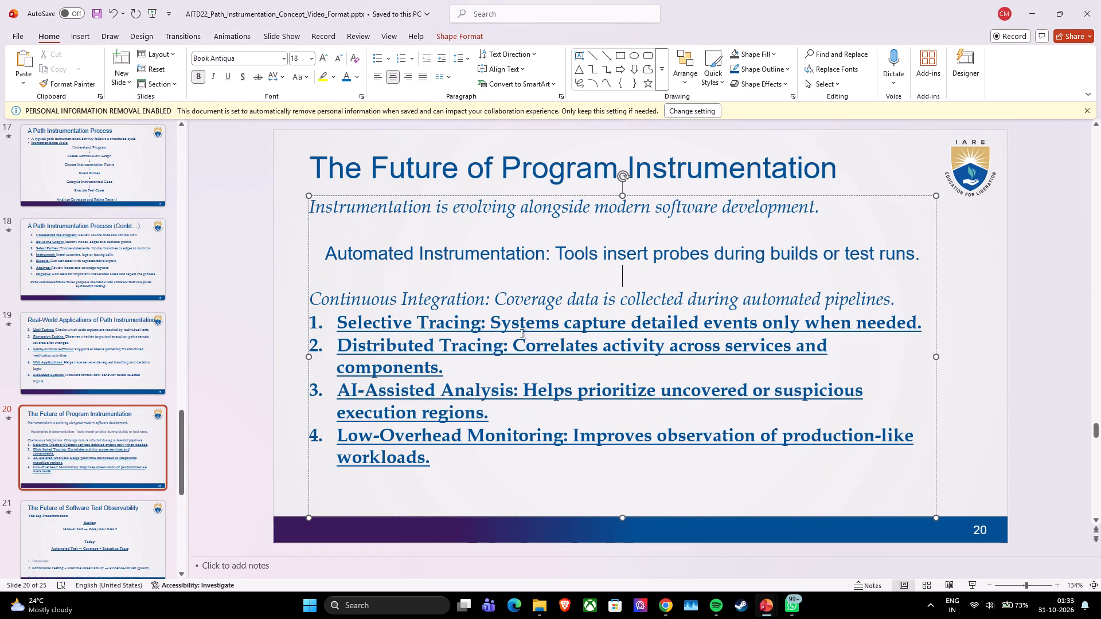
Remove the bold and underline from the descriptions after the labels in all four numbered items on slide 20.
left_click_drag(490, 321, 932, 320)
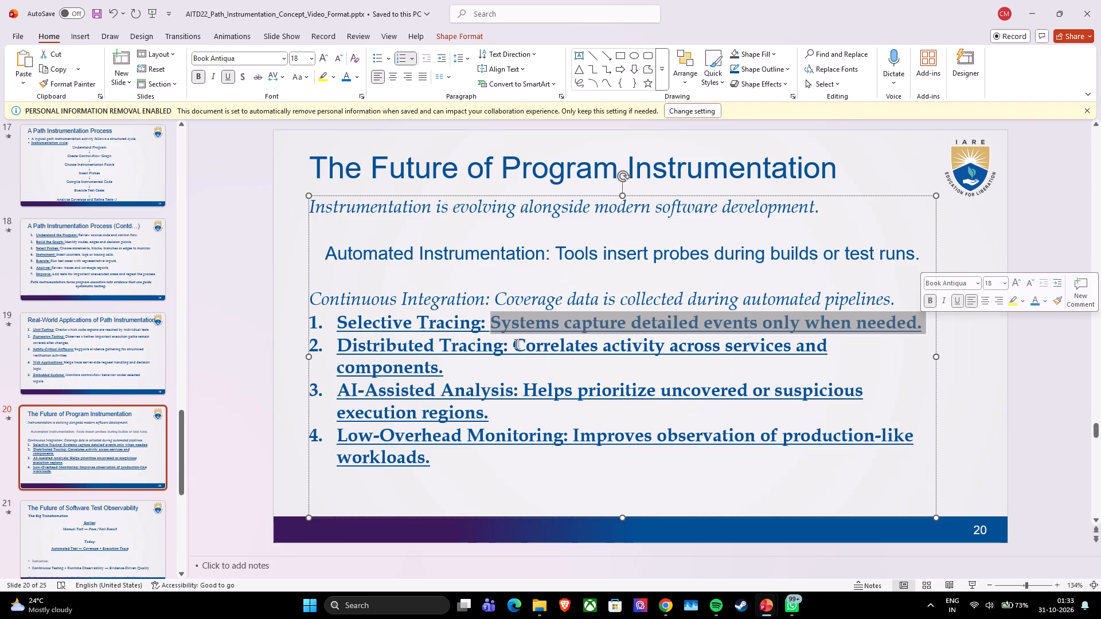
left_click_drag(516, 344, 528, 380, "ctrl+shift")
left_click_drag(526, 389, 541, 414, "ctrl+shift")
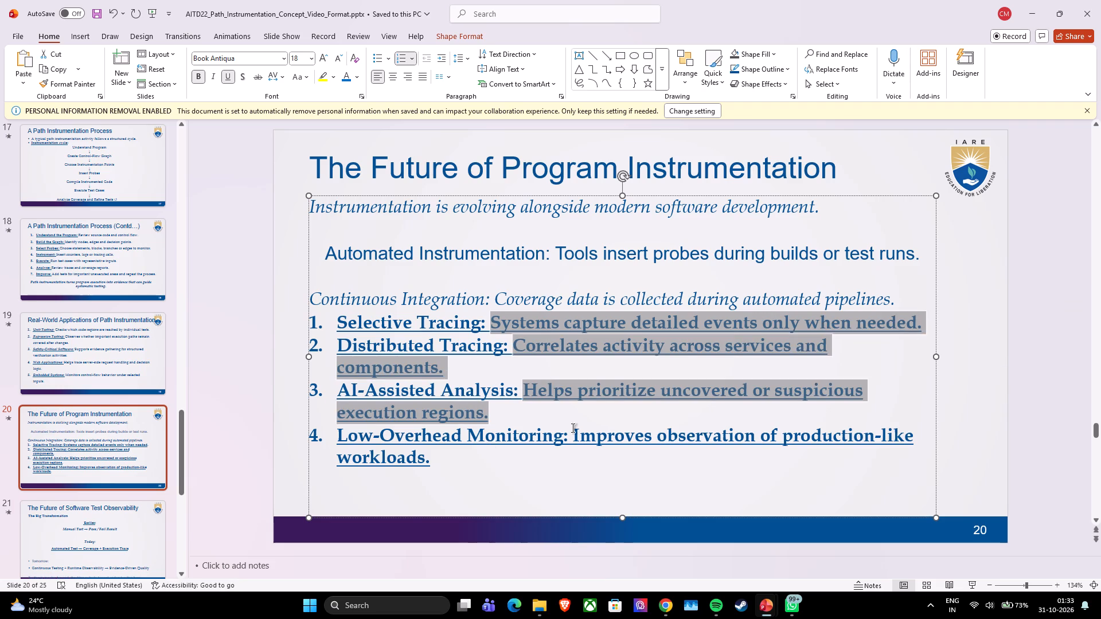
left_click_drag(575, 432, 586, 465, "ctrl+shift")
key("ctrl+b")
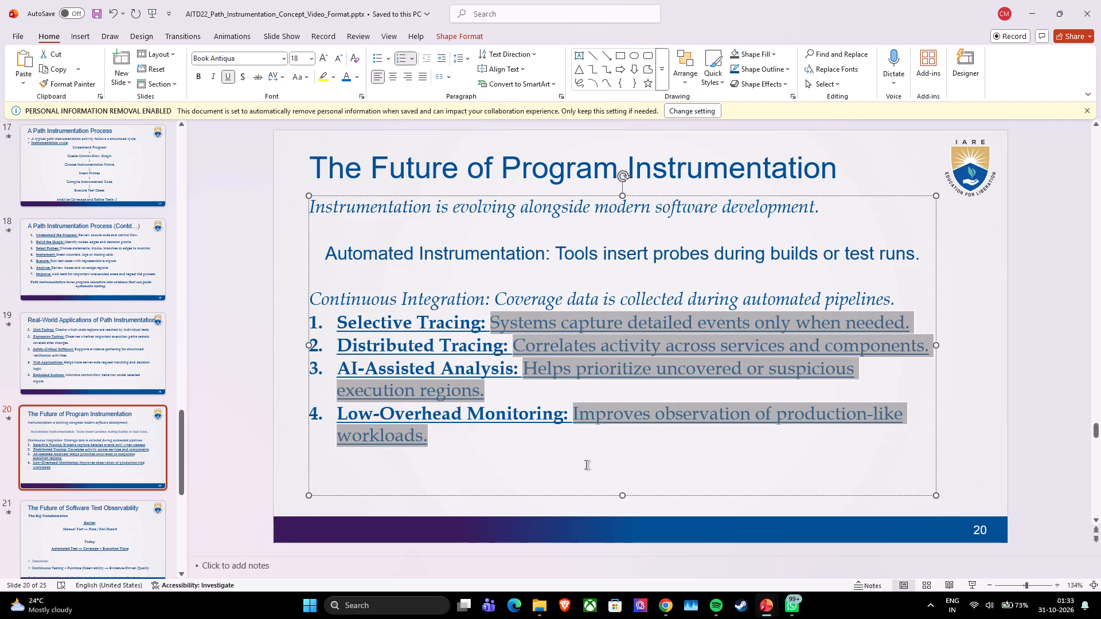
key("ctrl+u")
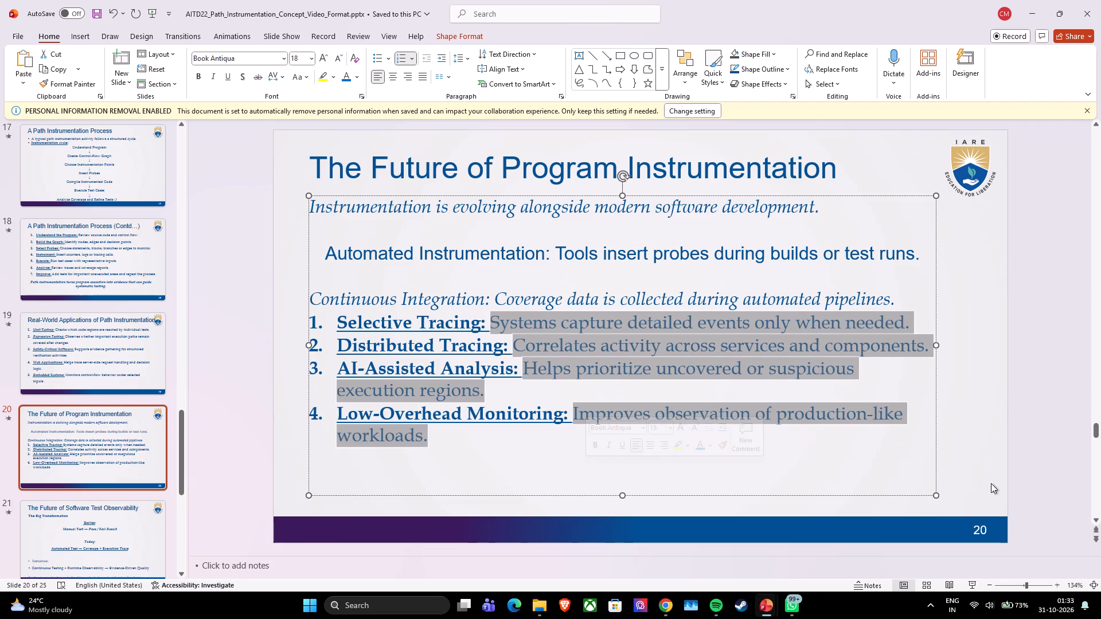
left_click(1057, 450)
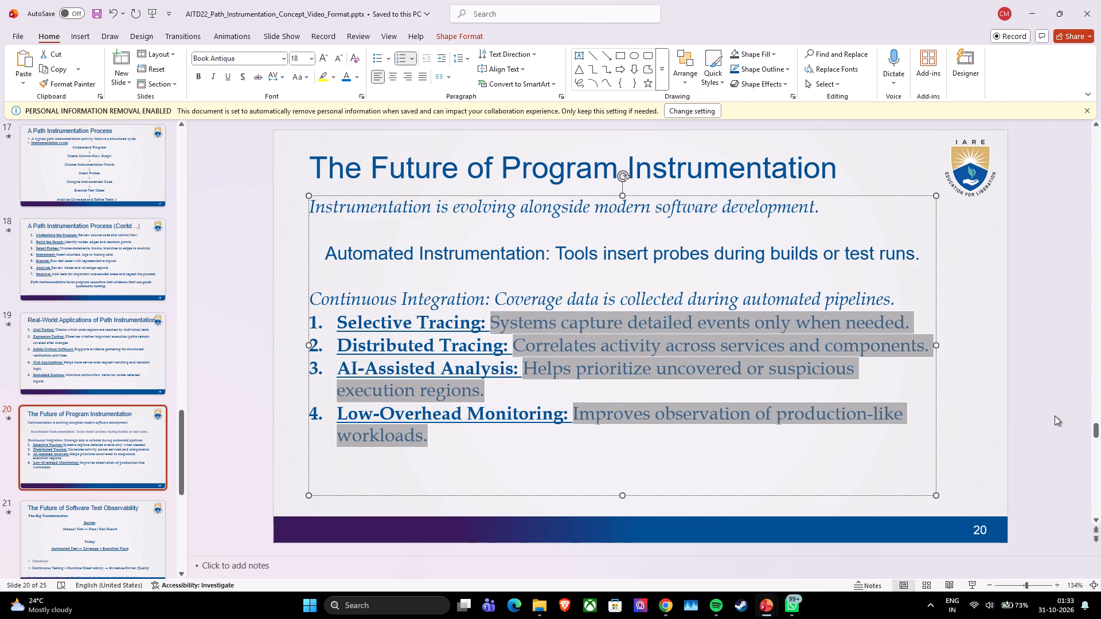
Compare the layout of slide 20 with the matching slide in the reference deck Cocept_Video_PPT_Format_AAT-2_1.pptx.
key("Up")
key("Down")
key("Up")
key("Down")
key("Up")
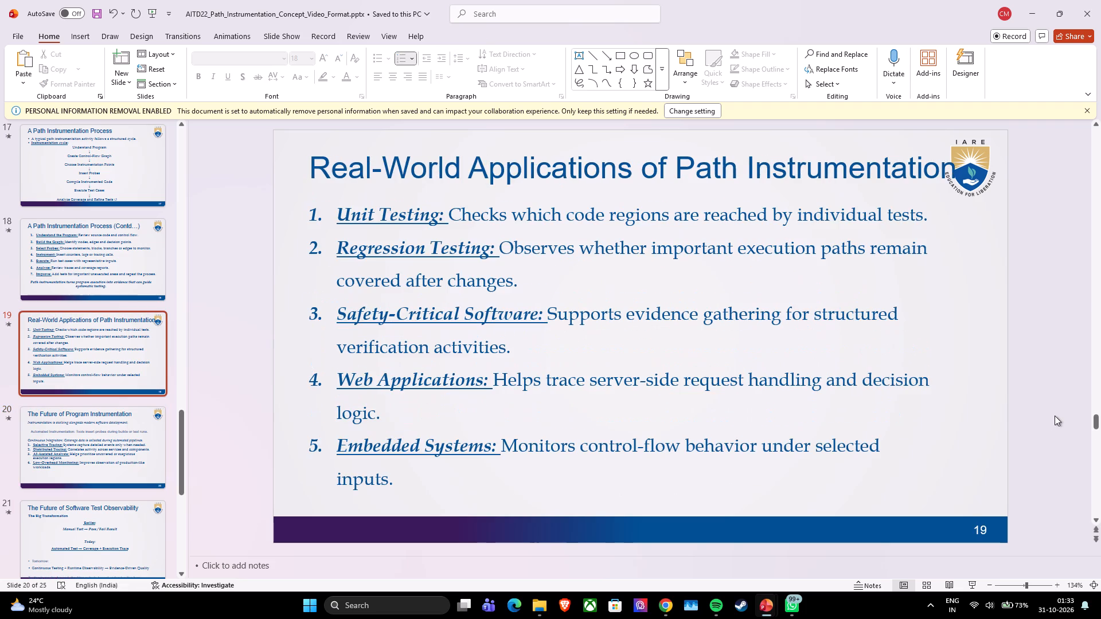
key("Down")
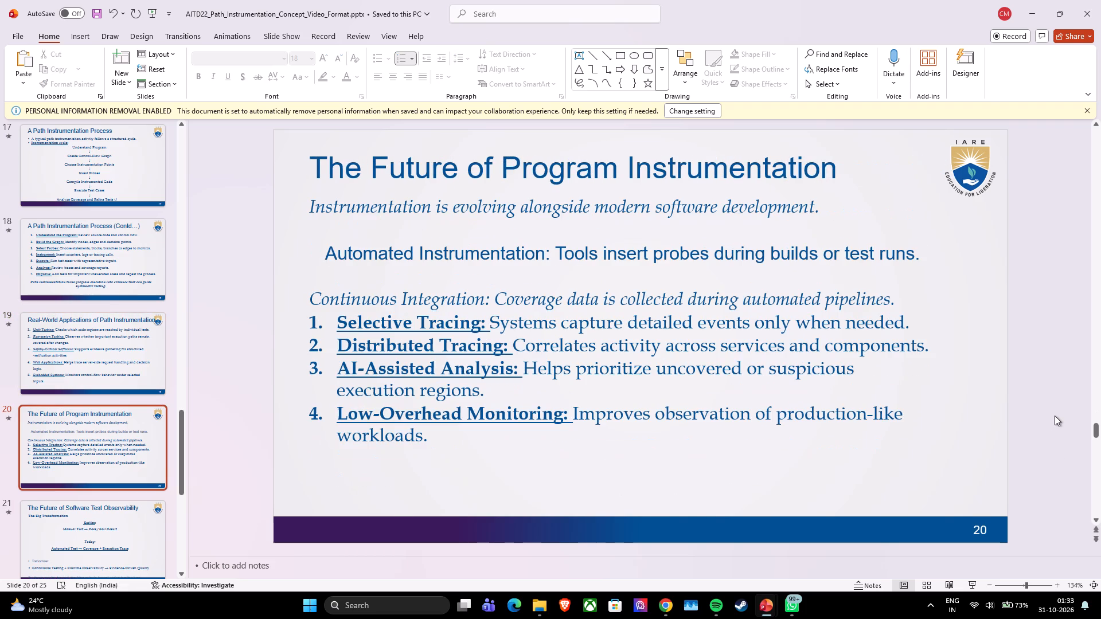
key("alt+Tab")
key("alt+Tab")
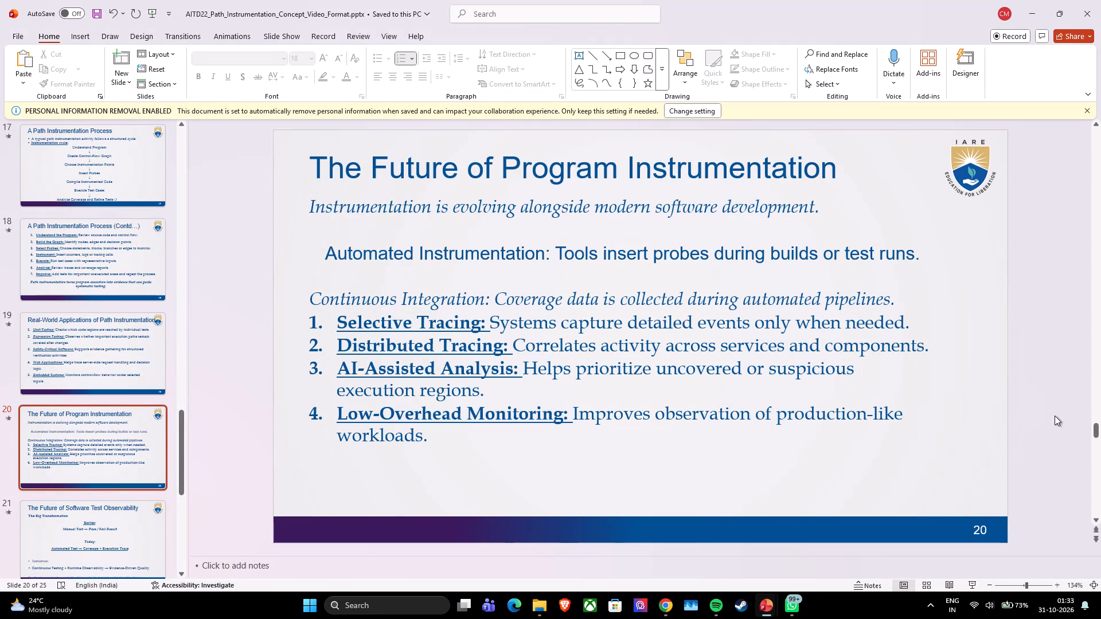
key("alt+Tab")
key("alt+Tab")
key("alt+Tab")
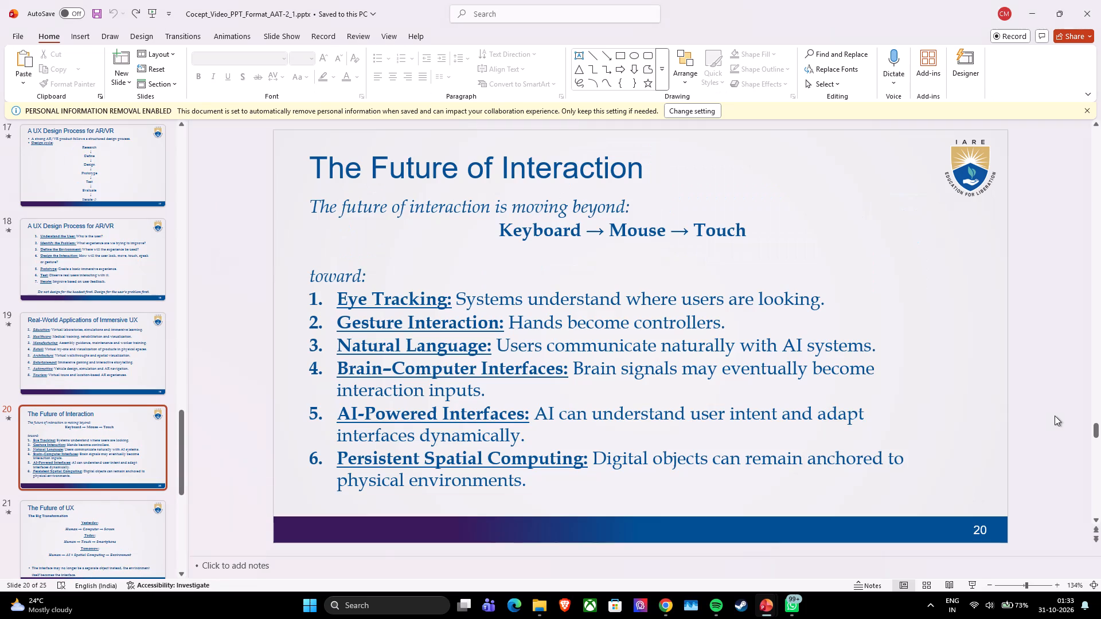
key("alt+Tab")
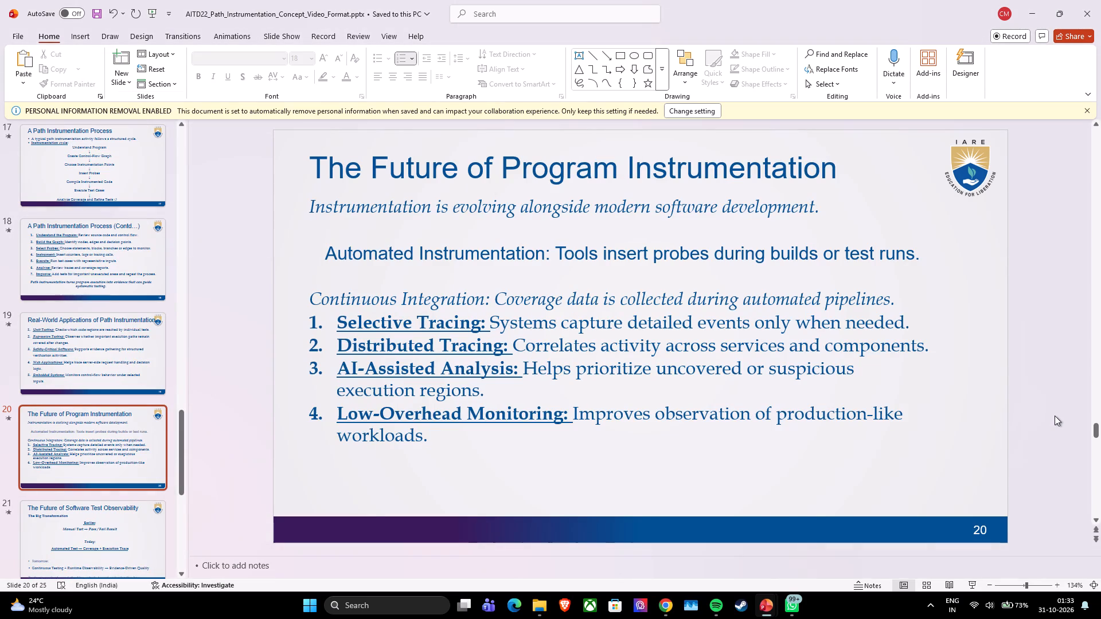
key("alt+Tab")
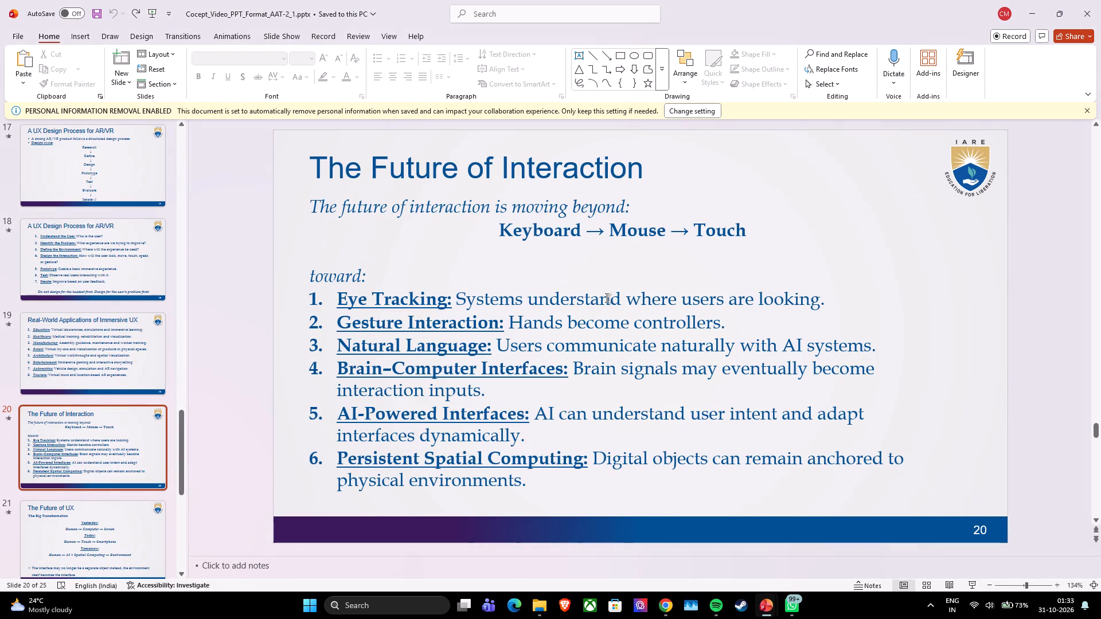
key("alt+Tab")
Delete the blank line above the Automated Instrumentation line on slide 20.
left_click(456, 234)
key("BackSpace")
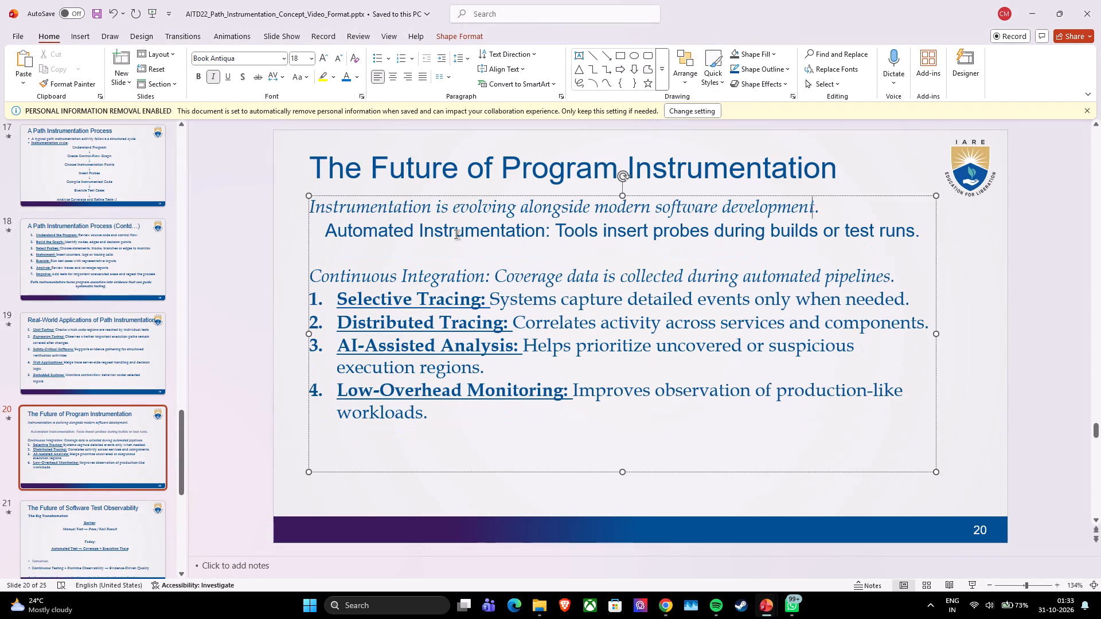
left_click(1044, 367)
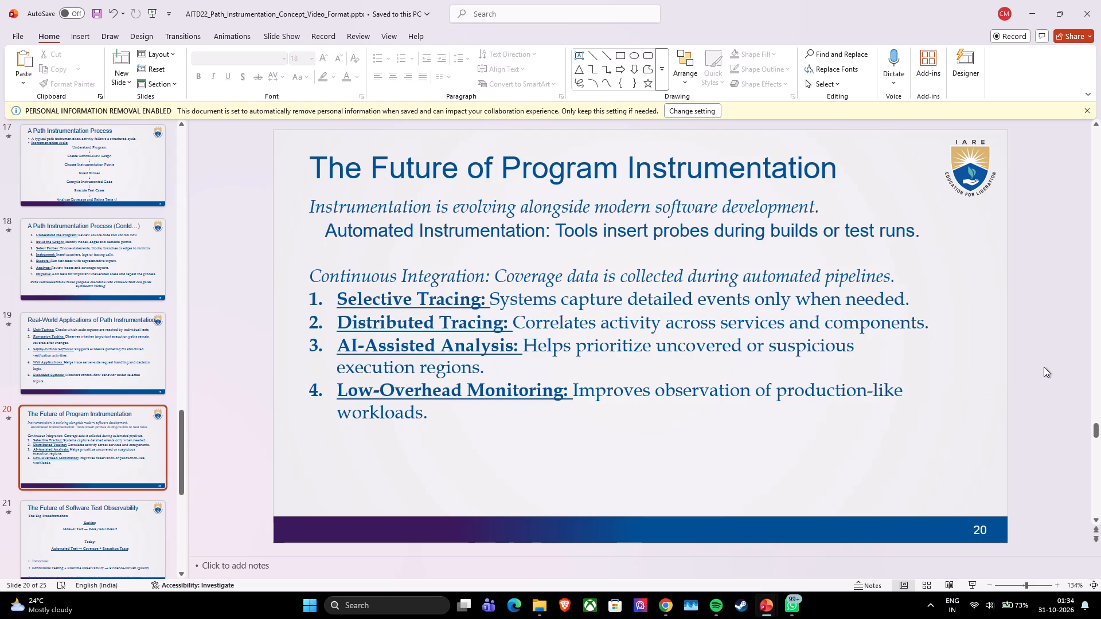
Set the font of all body text on slide 20 to Book Antiqua.
left_click(693, 410)
key("ctrl+a")
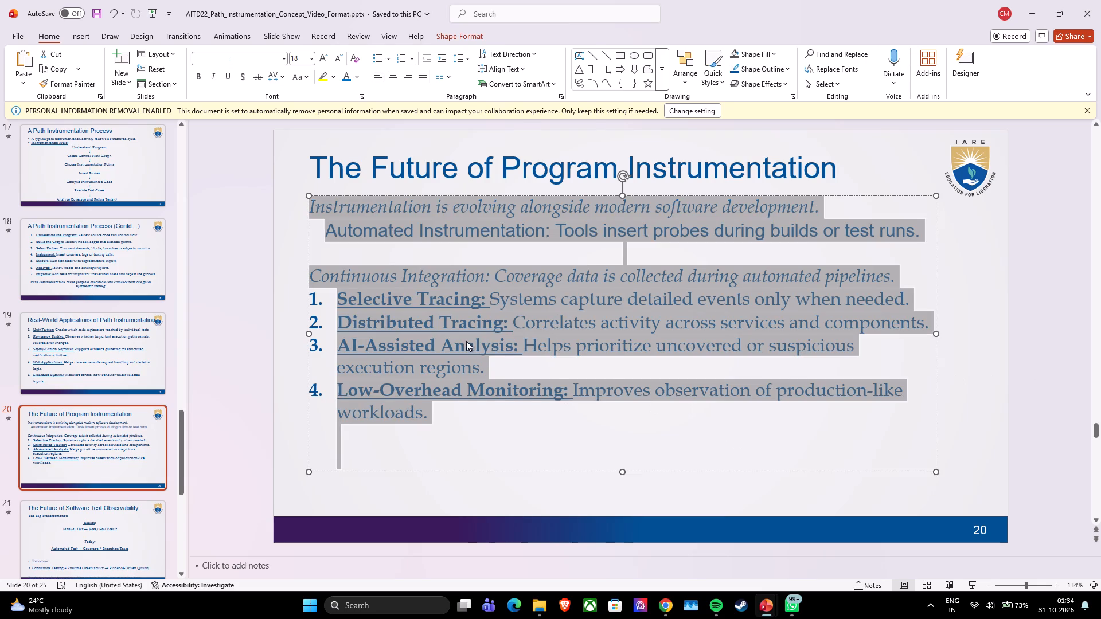
right_click(466, 341)
left_click(501, 361)
type("boo")
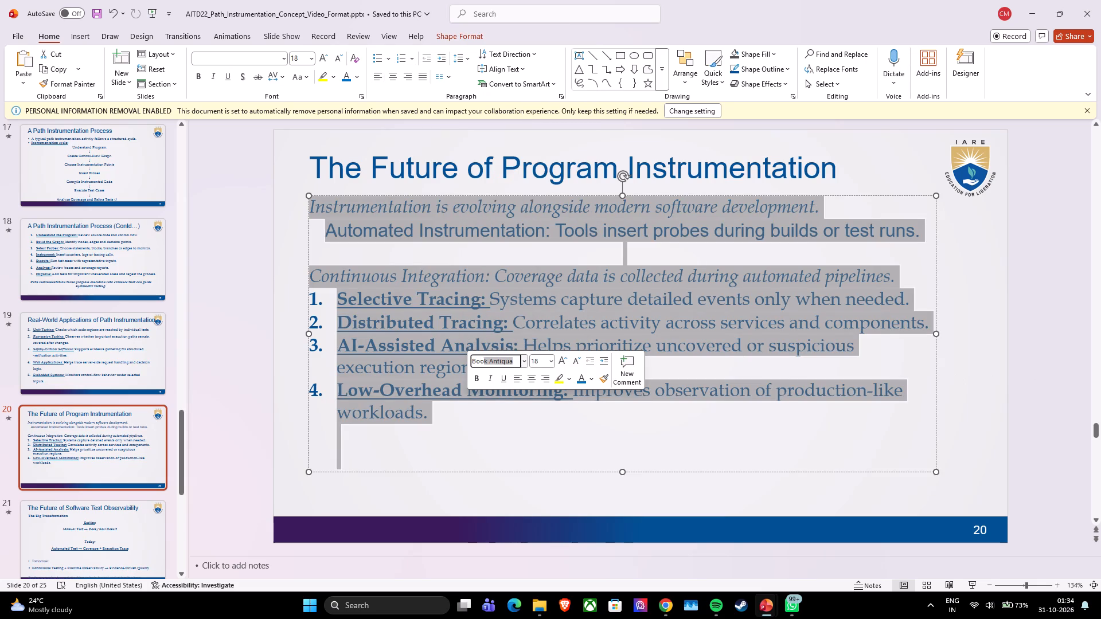
key("Return")
Remove the empty lines after the Low-Overhead Monitoring item at the end of slide 20's list.
left_click(434, 456)
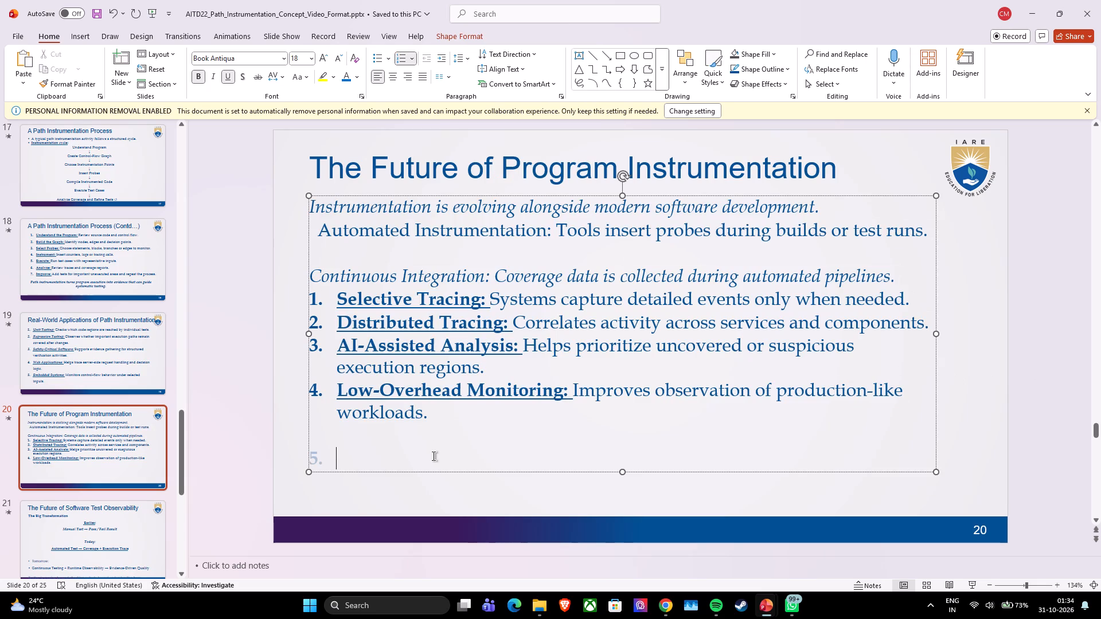
key("BackSpace")
key("BackSpace")
key("BackSpace")
key("BackSpace")
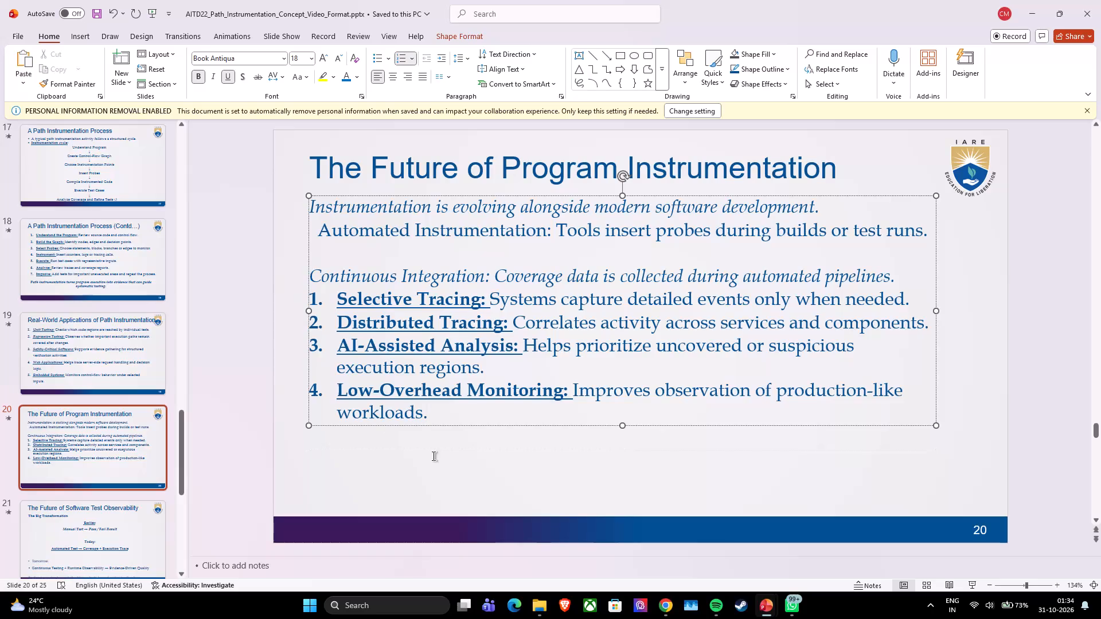
left_click(1053, 387)
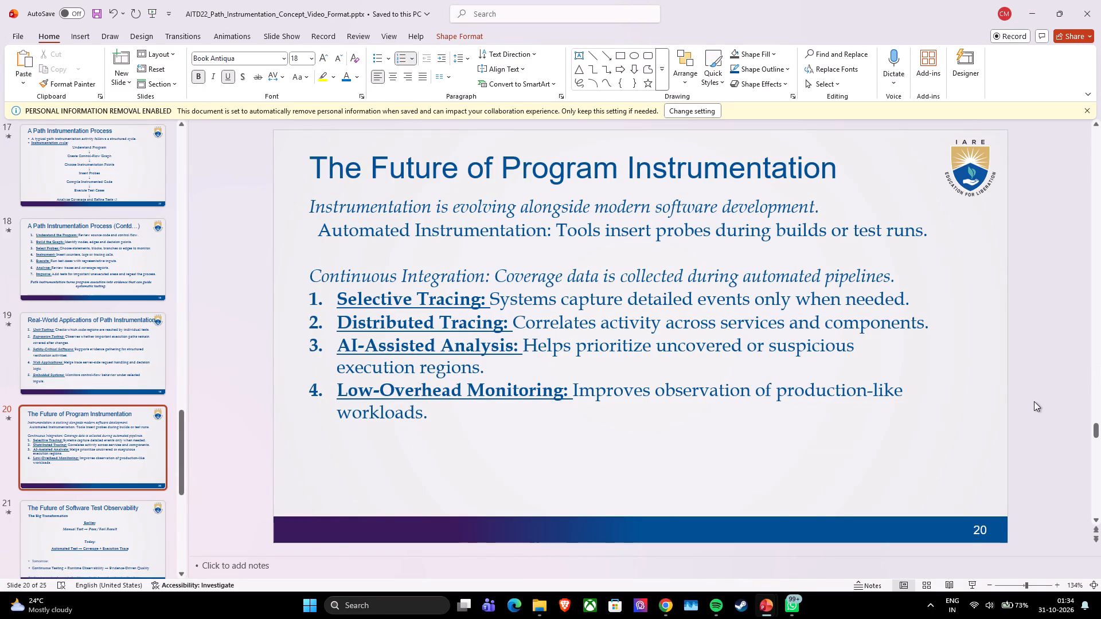
On slide 21, delete the blank lines after the Manual Test line and after the Automated Test line.
key("Down")
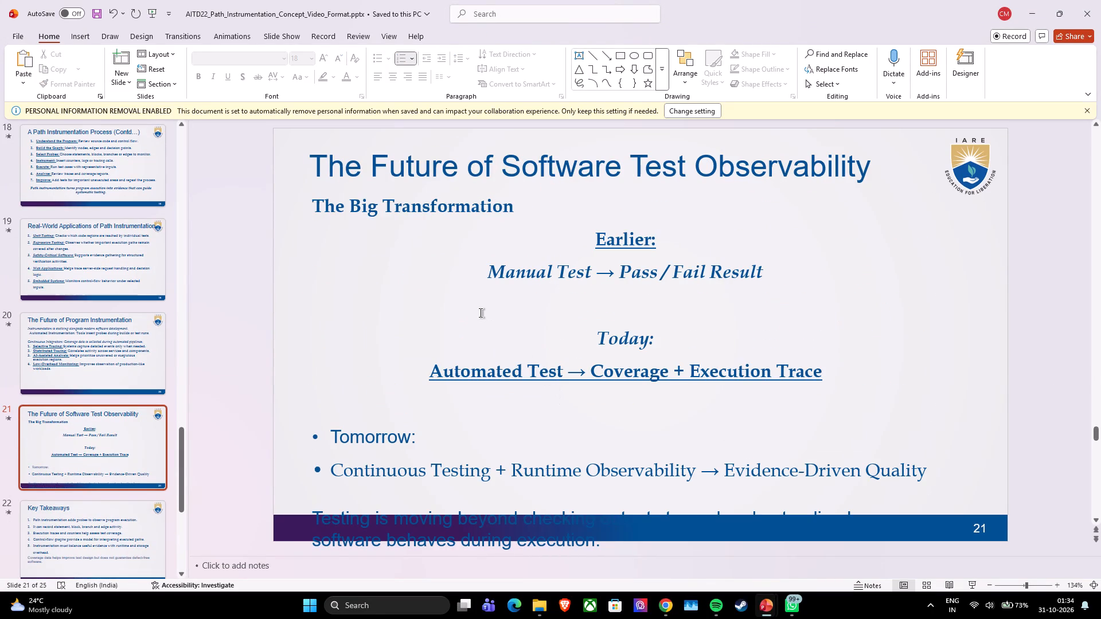
left_click(481, 313)
key("BackSpace")
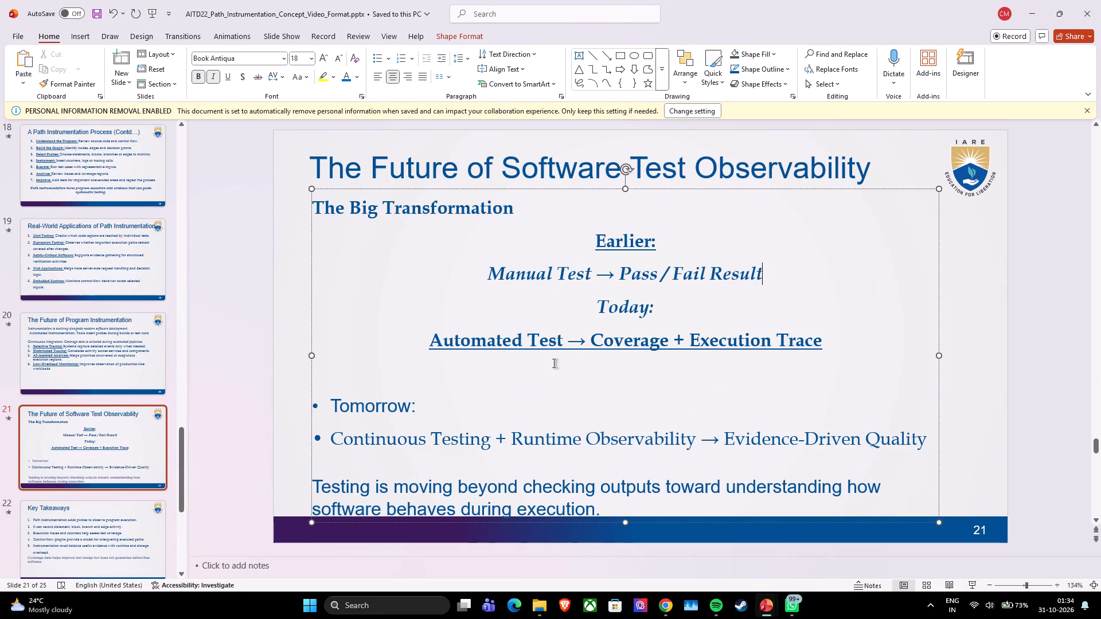
left_click(530, 373)
key("BackSpace")
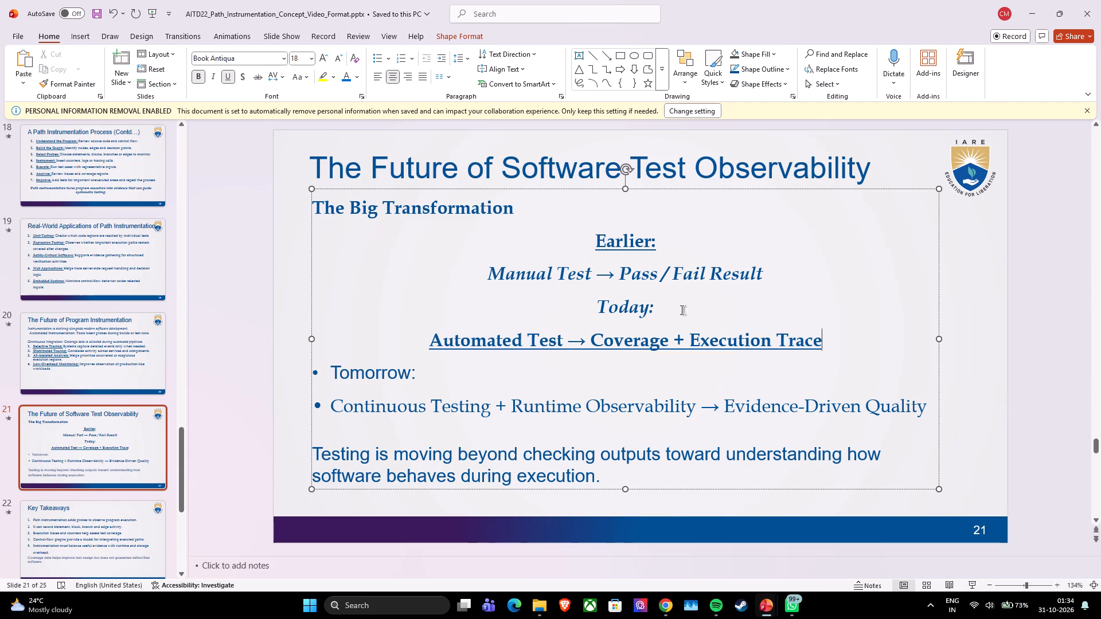
Following the reference deck's slide 21, remove the italics from the Today: heading and underline it, keeping it bold.
key("alt+Tab")
left_click(1043, 332)
key("Down")
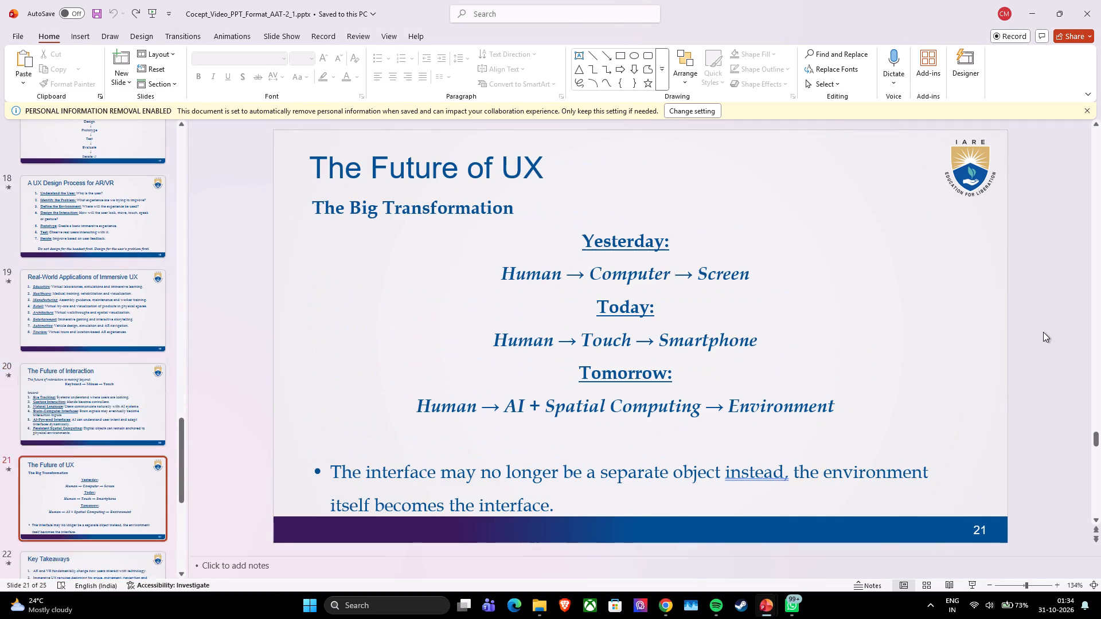
key("alt+Tab")
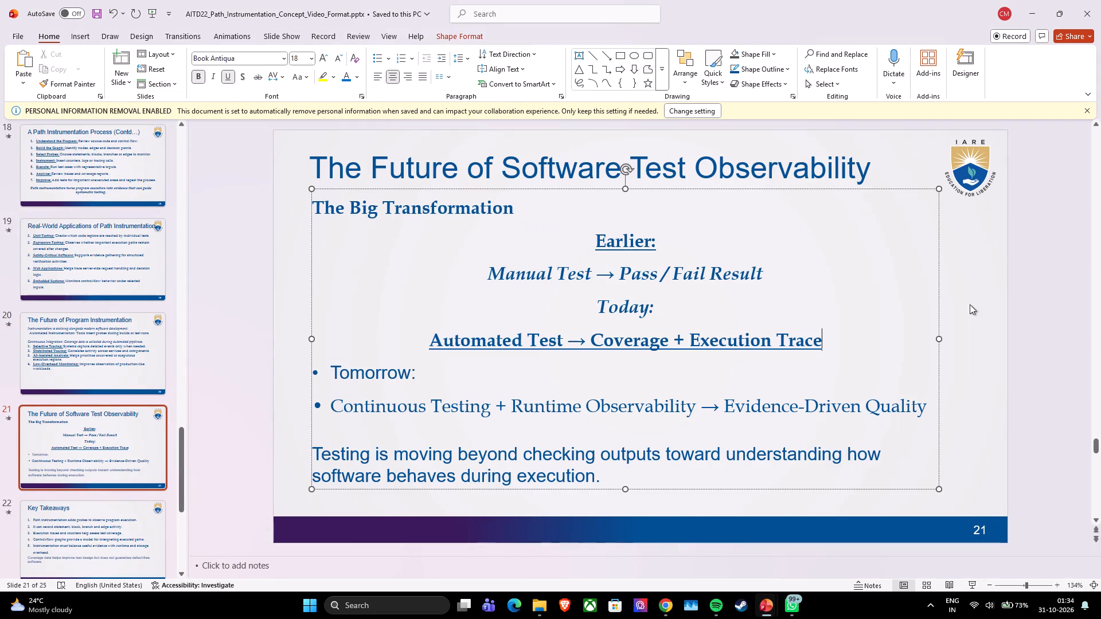
left_click(705, 309)
key("ctrl+shift+Left")
key("ctrl+shift+Left")
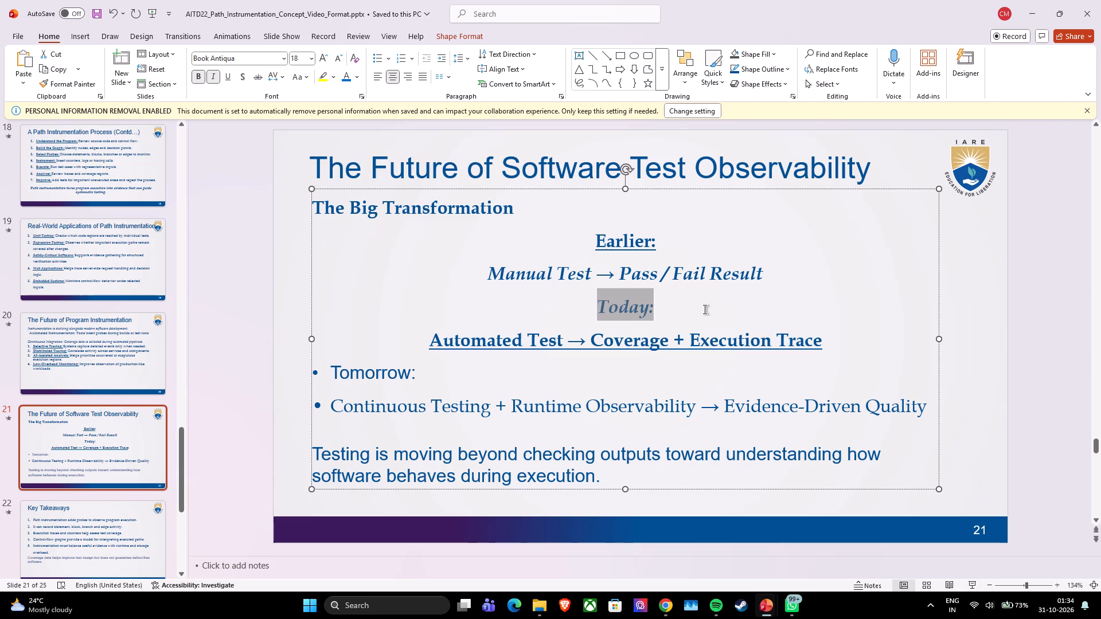
key("ctrl+b")
key("ctrl+b")
key("ctrl+i")
key("ctrl+u")
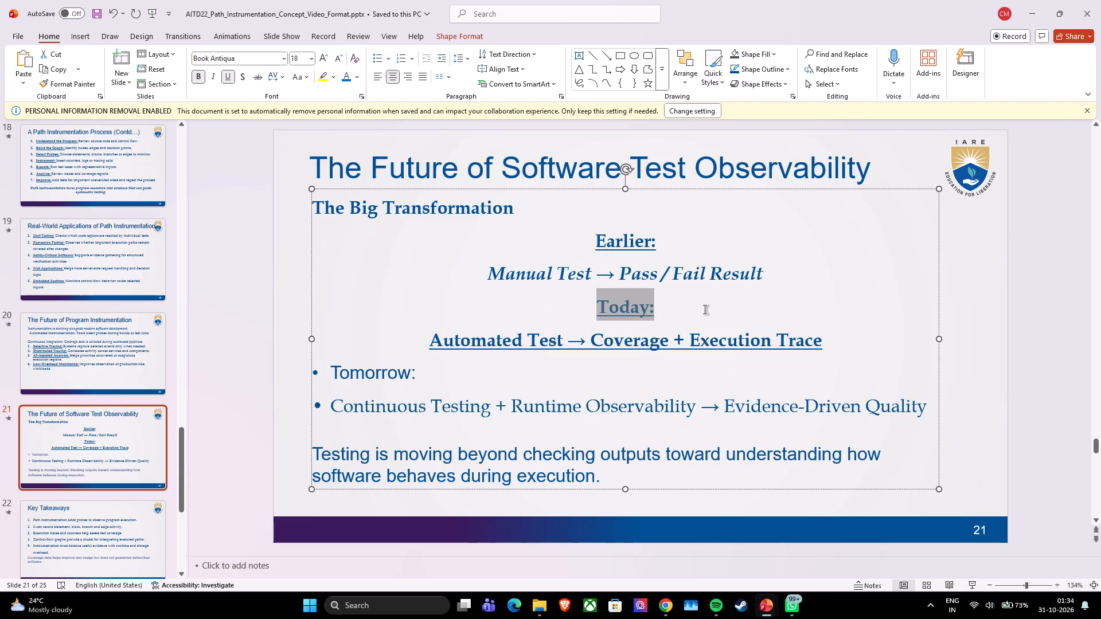
Change the Automated Test → Coverage + Execution Trace line from underlined to italic, keeping it bold.
left_click(852, 353)
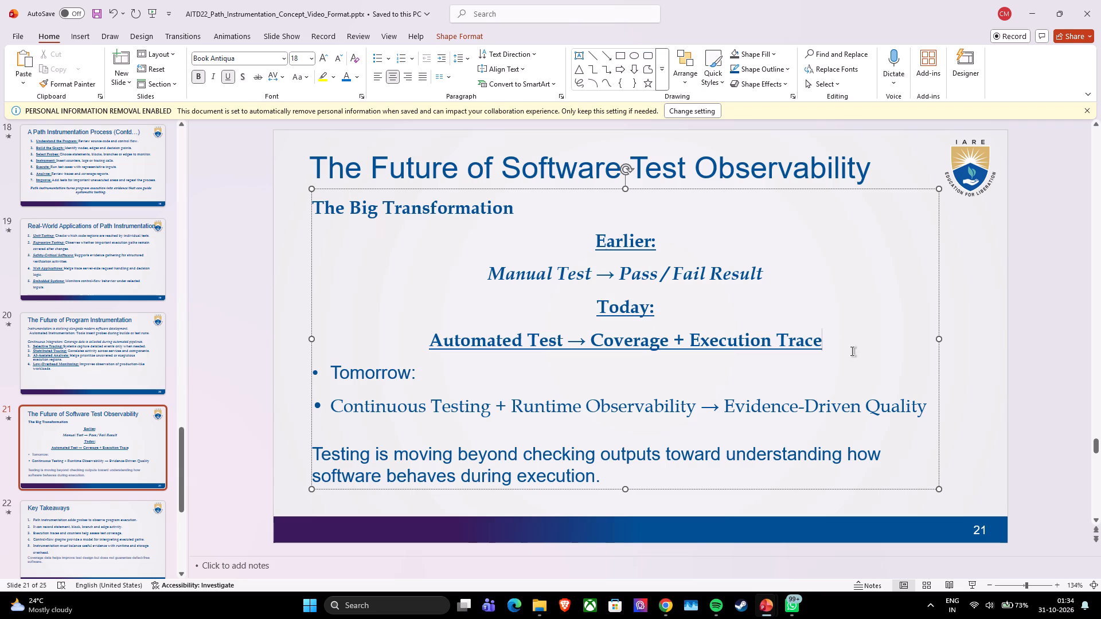
key("ctrl+shift+Up")
key("ctrl+b")
key("ctrl+b")
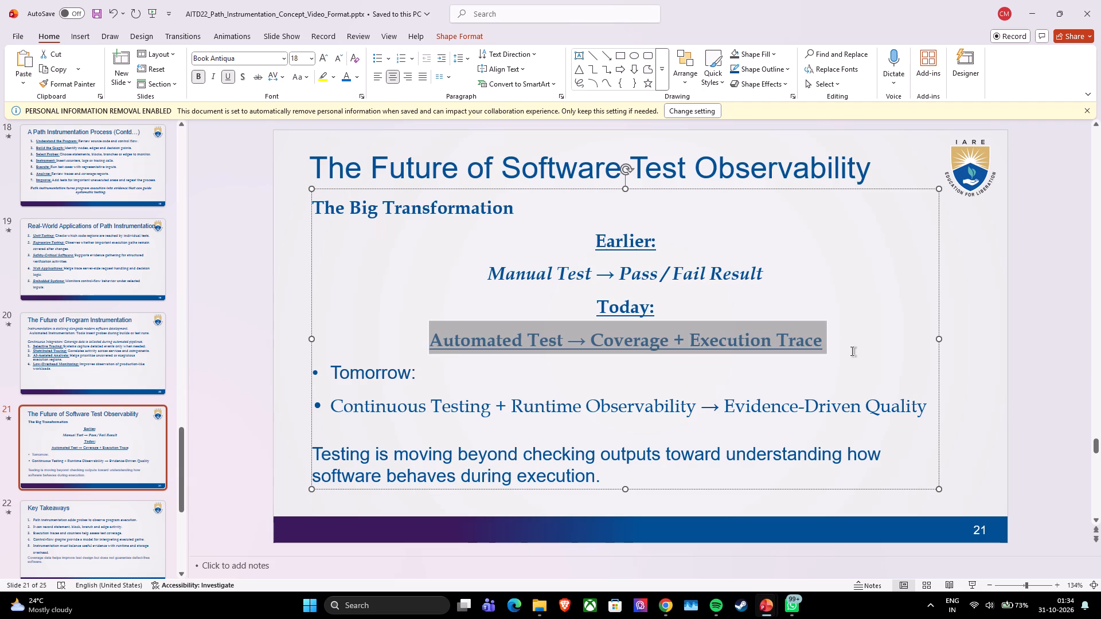
key("ctrl+u")
key("ctrl+i")
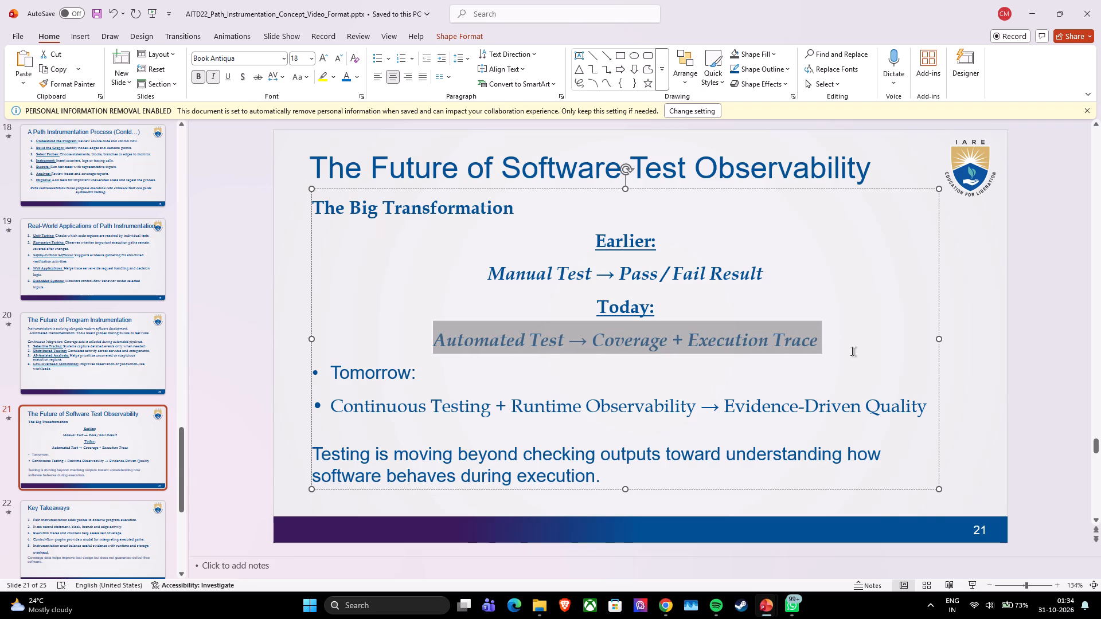
key("alt+Tab")
key("alt+Tab")
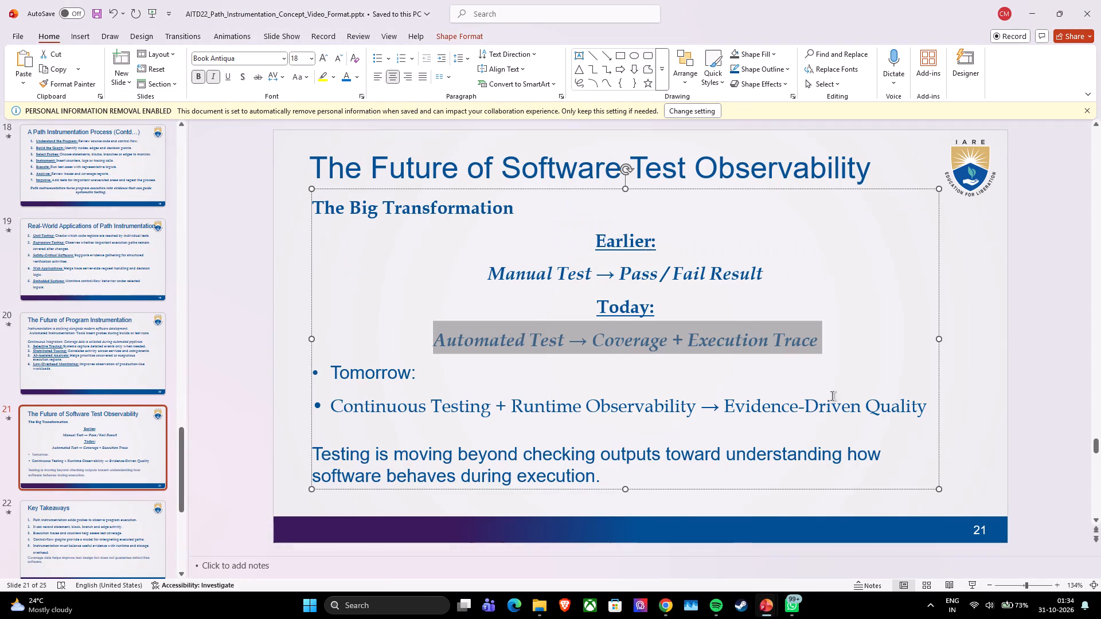
Remove the bullets from the Tomorrow: line and the Continuous Testing line on slide 21.
left_click(335, 369)
key("Left")
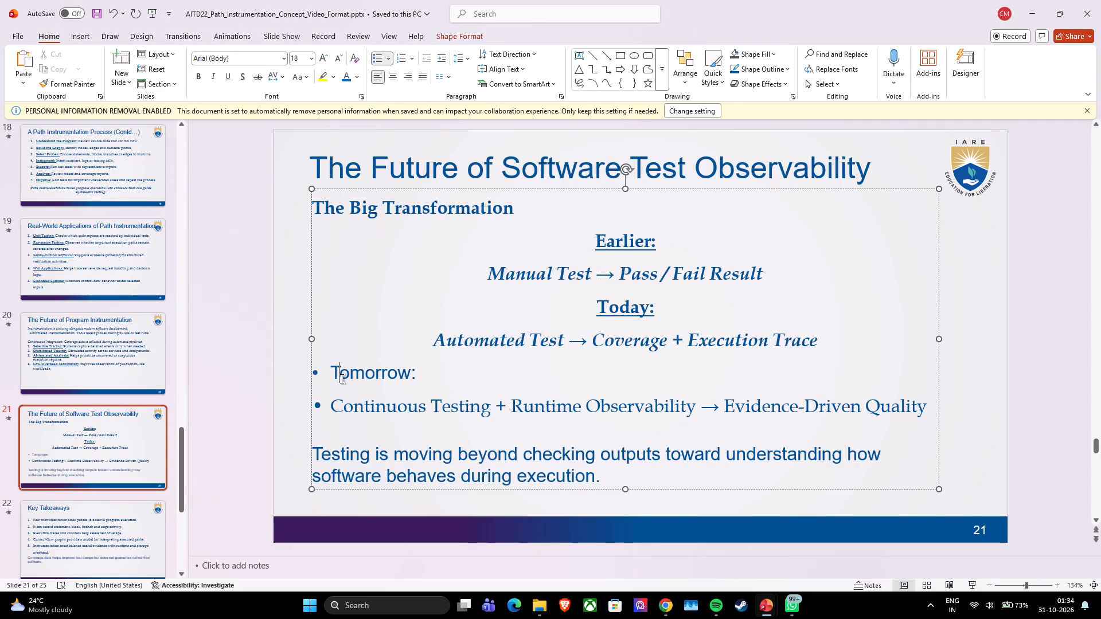
key("BackSpace")
key("Down")
key("BackSpace")
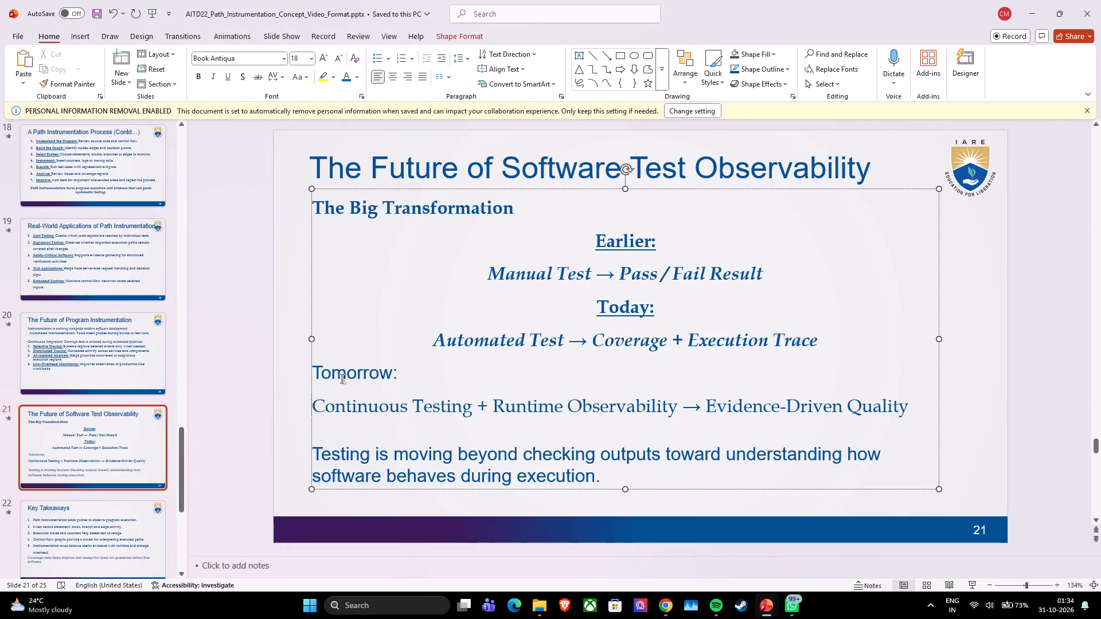
Indent the Tomorrow: line with four tabs to bring it roughly under the centred headings.
key("Up")
key("Up")
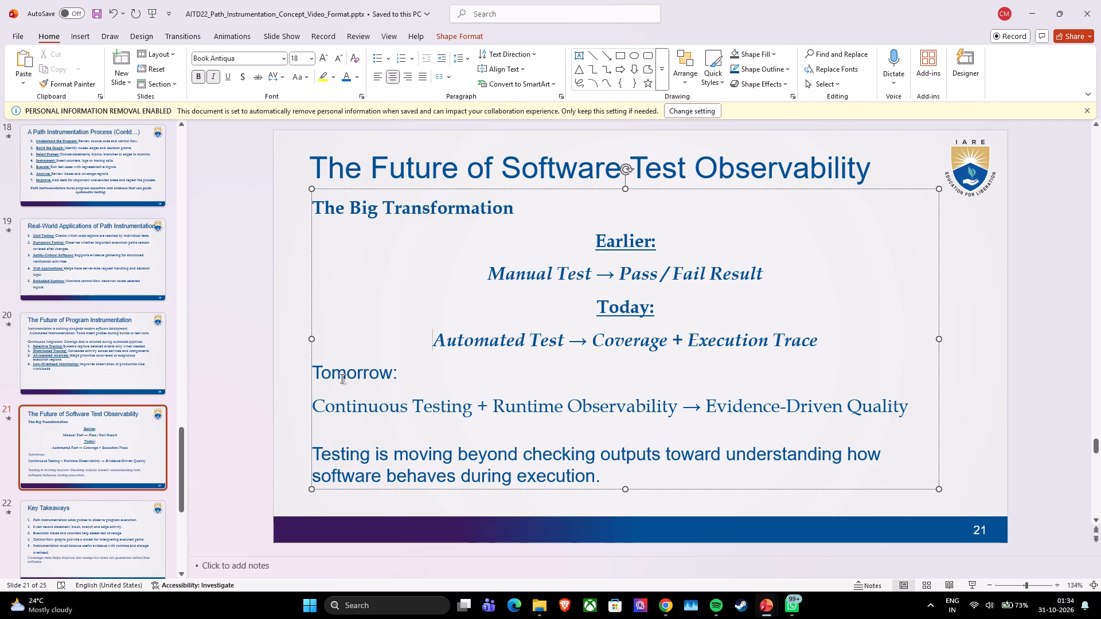
key("Left")
key("Right")
key("Right")
key("Left")
key("Down")
key("ctrl+Left")
key("ctrl+Left")
key("Tab")
key("Tab")
key("Tab")
key("Tab")
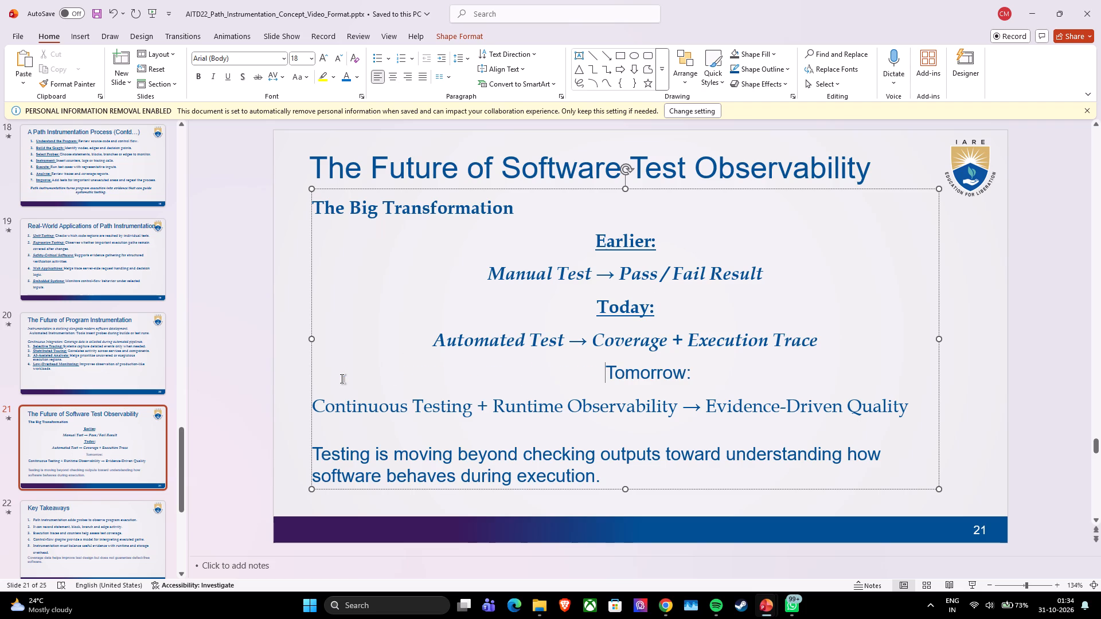
Make the Tomorrow: heading on slide 21 bold and underlined.
key("ctrl+shift+Down")
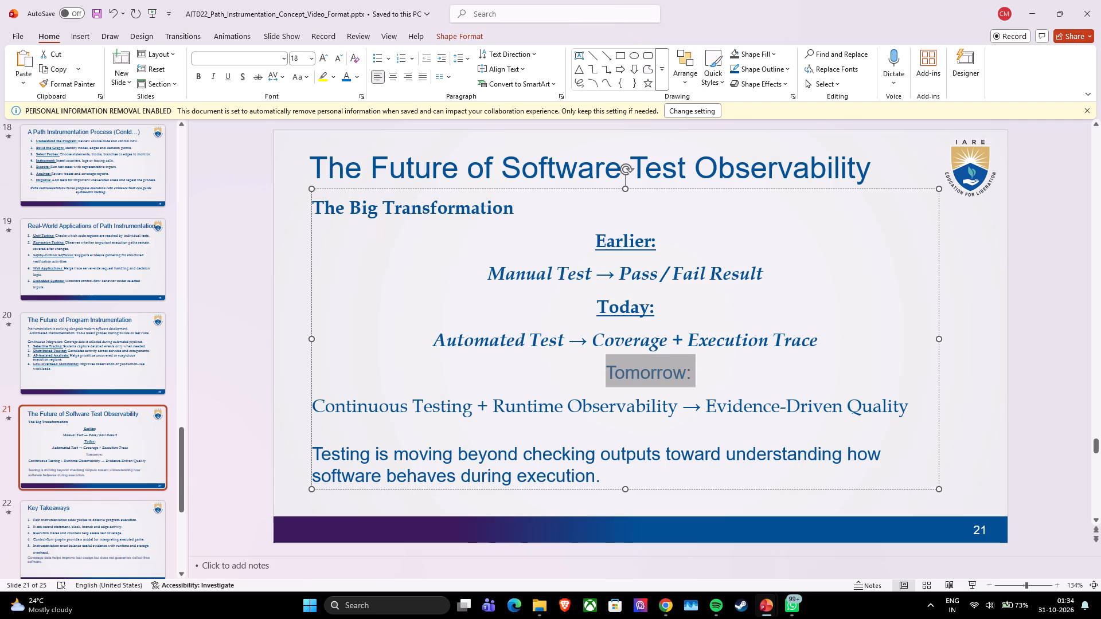
key("ctrl+b")
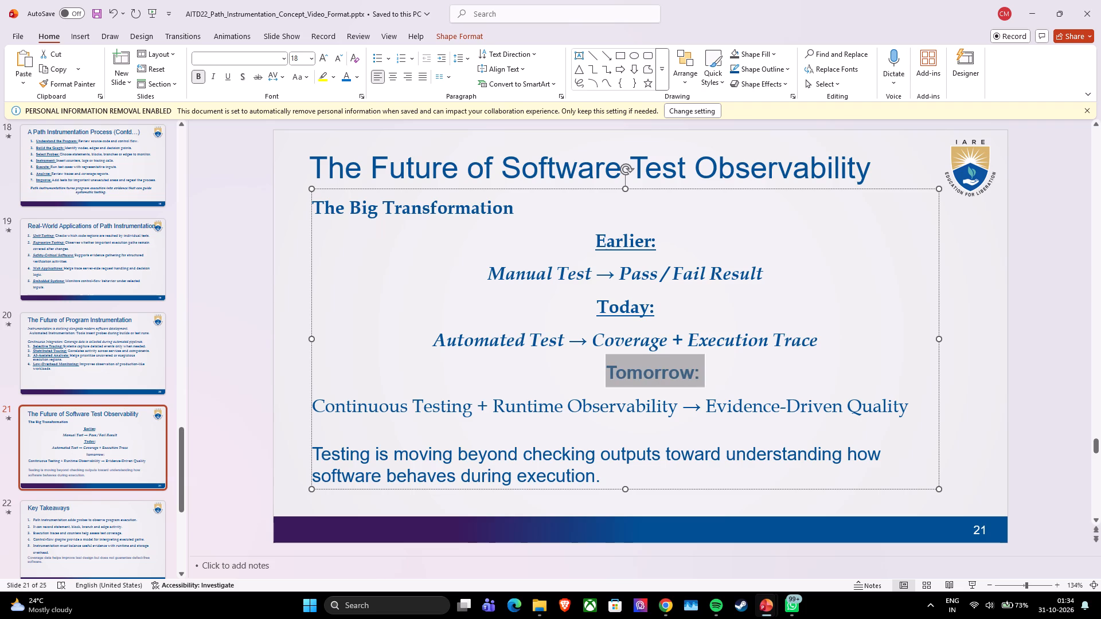
key("ctrl+u")
Fine-tune the Tomorrow: heading's centring on slide 21 by replacing one leading tab with ten spaces.
key("Left")
key("BackSpace")
key("space")
key("space")
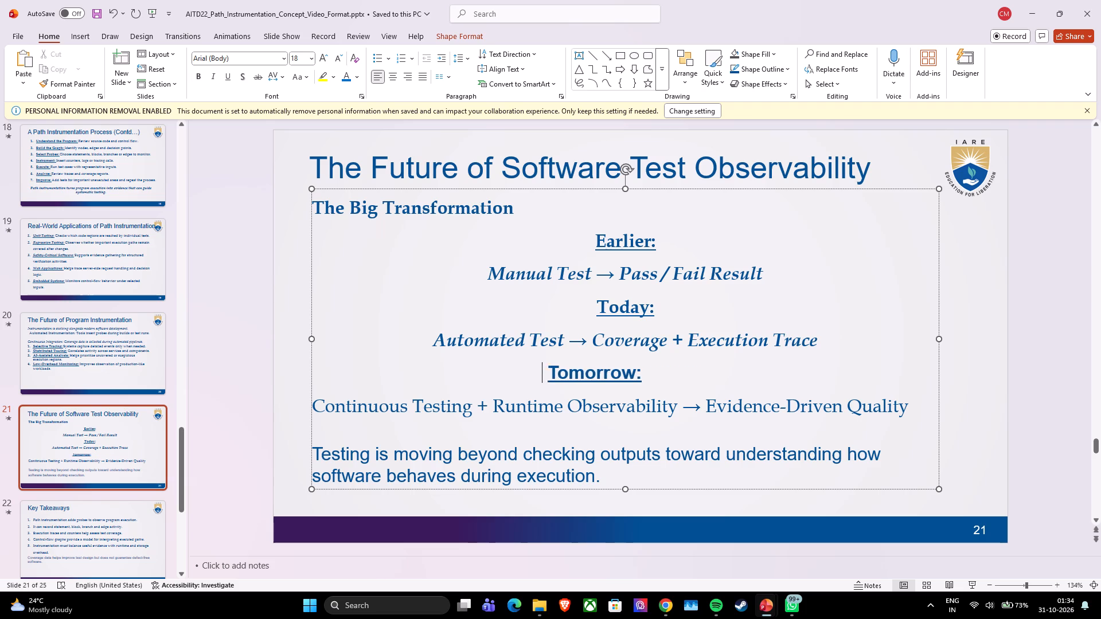
key("space")
key("space")
key("space")
key("space")
key("space")
key("space")
key("space")
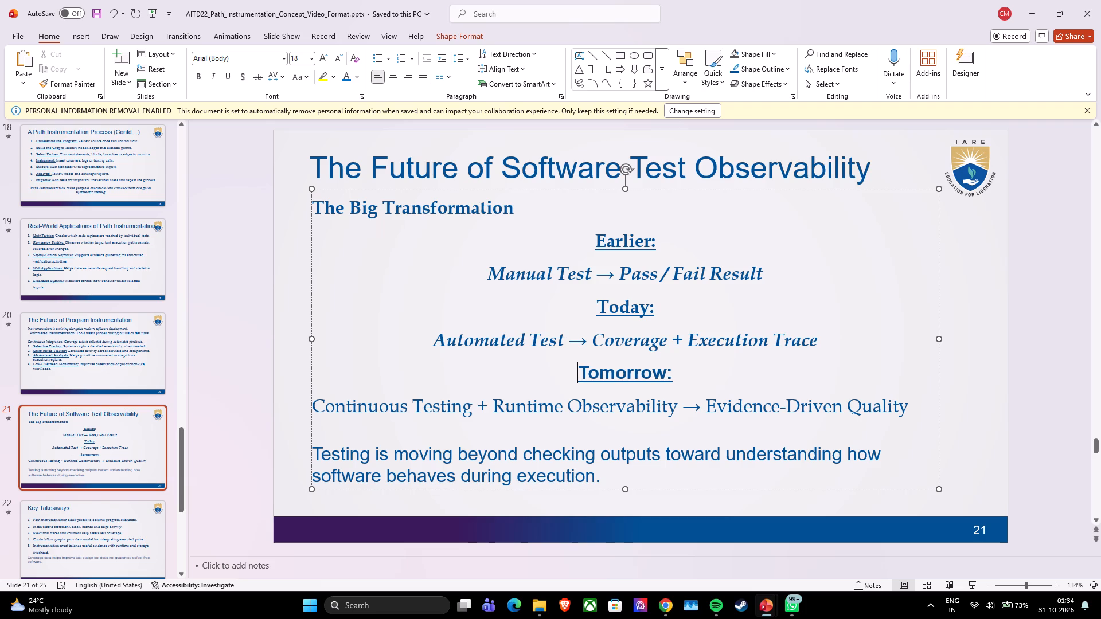
key("space")
Italicise the Continuous Testing + Runtime Observability → Evidence-Driven Quality line on slide 21.
key("Down")
key("ctrl+Left")
key("ctrl+Left")
key("ctrl+Left")
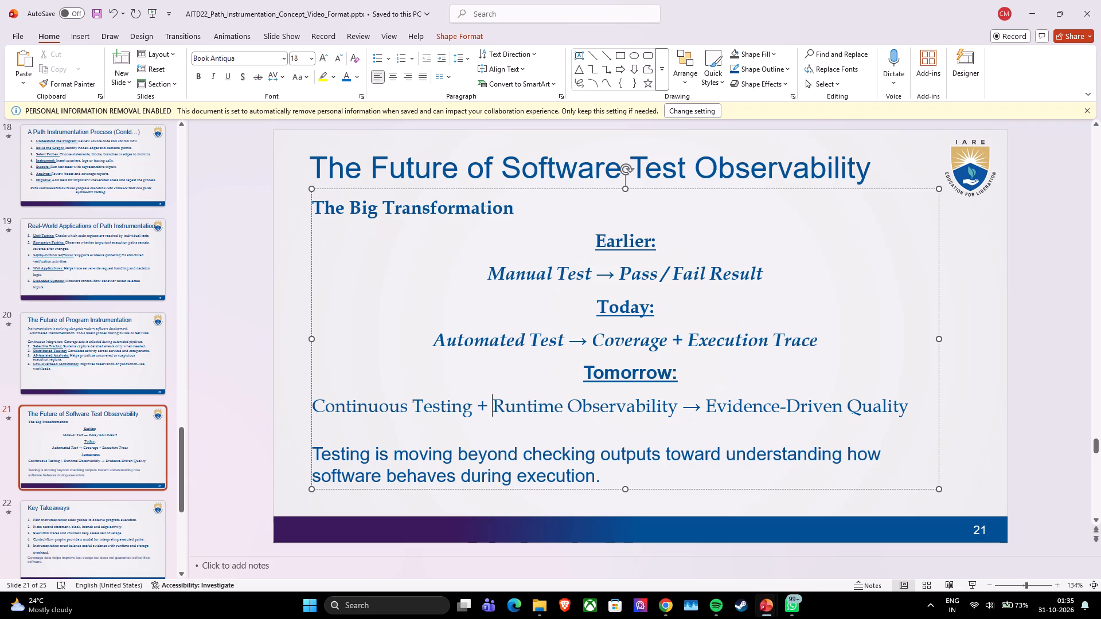
key("ctrl+Left")
key("ctrl+Left")
key("ctrl+shift+Down")
key("ctrl+i")
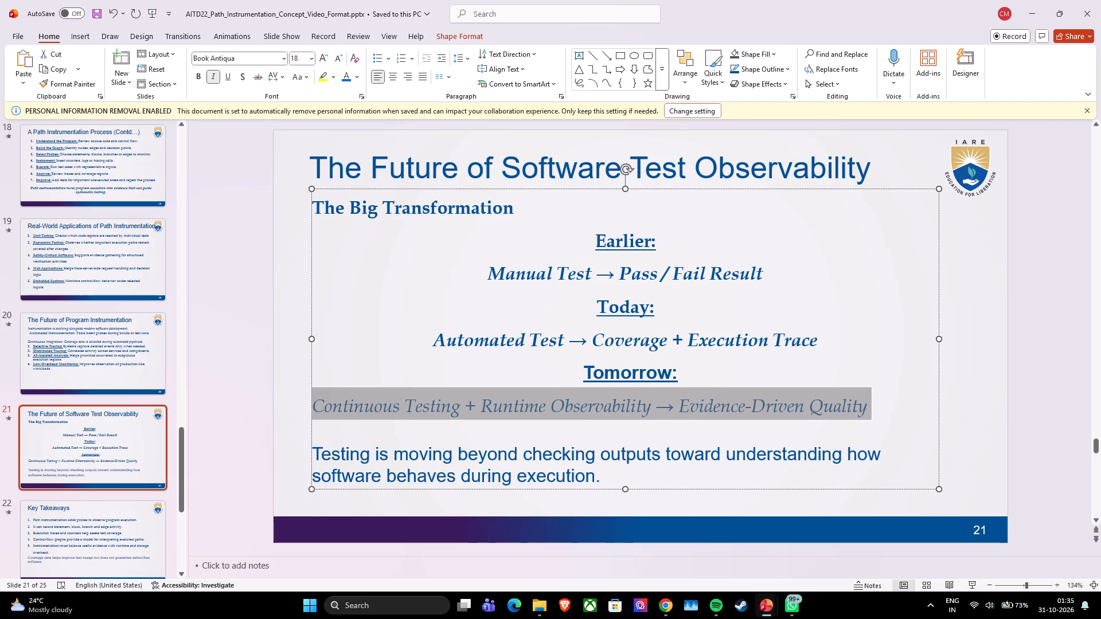
key("Up")
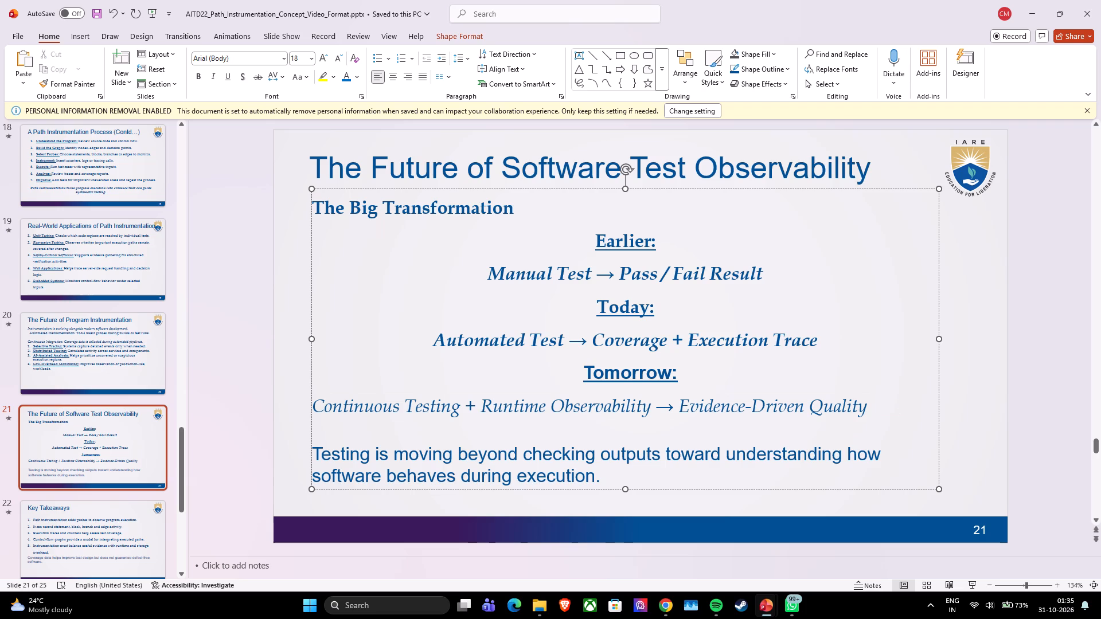
Indent the Continuous Testing line with eight leading spaces to roughly centre it under the Tomorrow: heading.
left_click(315, 403)
key("space")
key("space")
key("space")
key("space")
key("space")
key("space")
key("space")
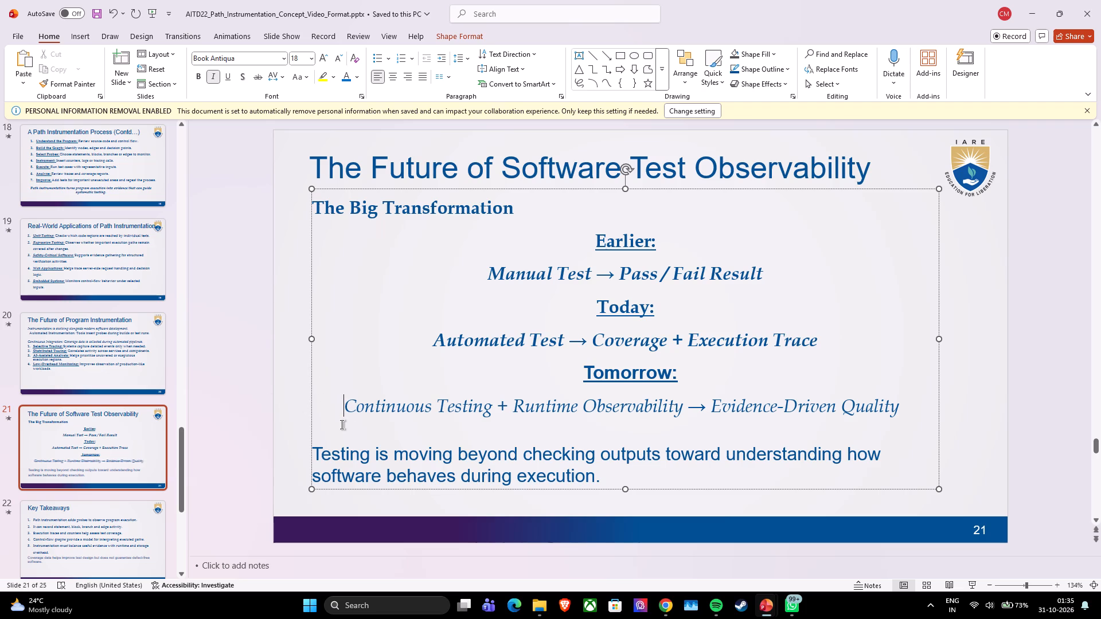
key("space")
Add a bullet to the closing "Testing is moving beyond checking outputs" paragraph, following the reference deck's slide 21.
key("alt+Tab")
key("alt+Tab")
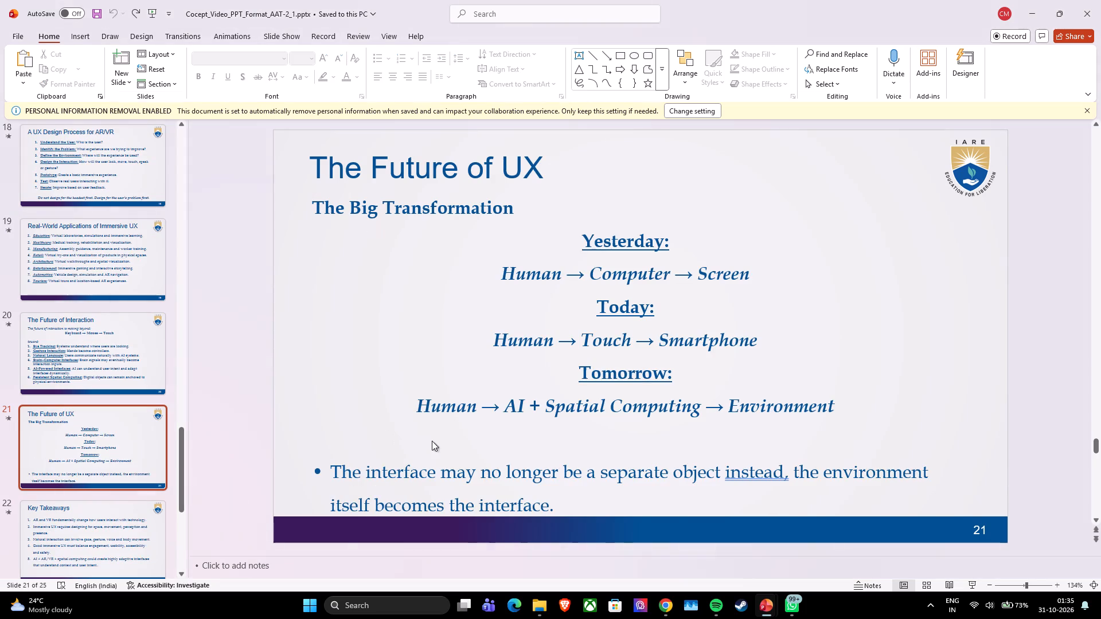
left_click(318, 451)
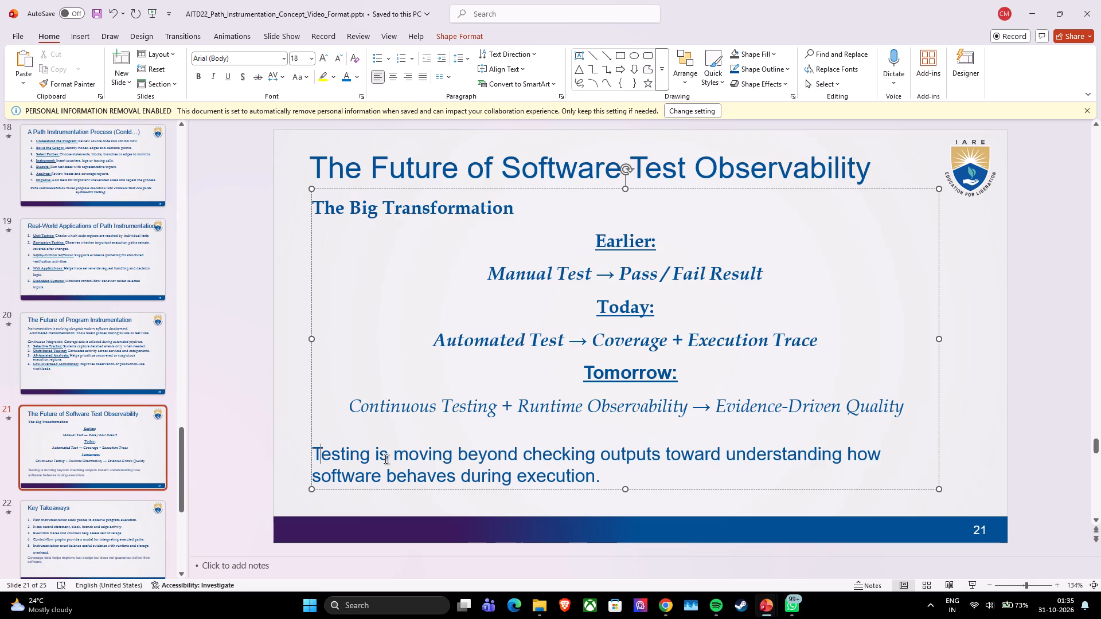
key("Left")
key("ctrl+shift+Down")
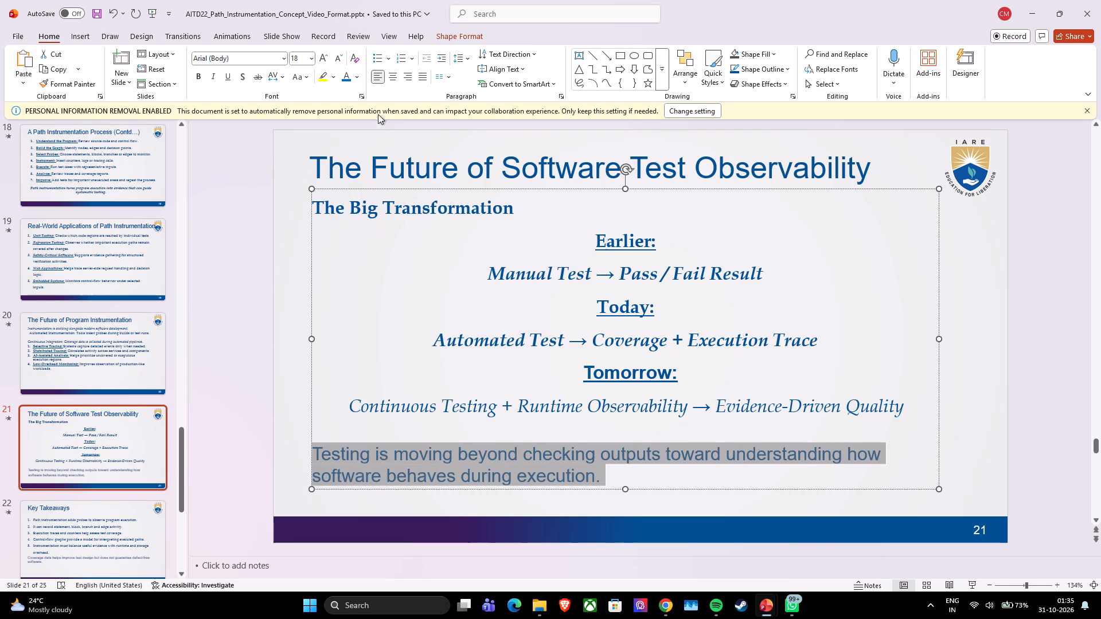
left_click(376, 61)
left_click(732, 481)
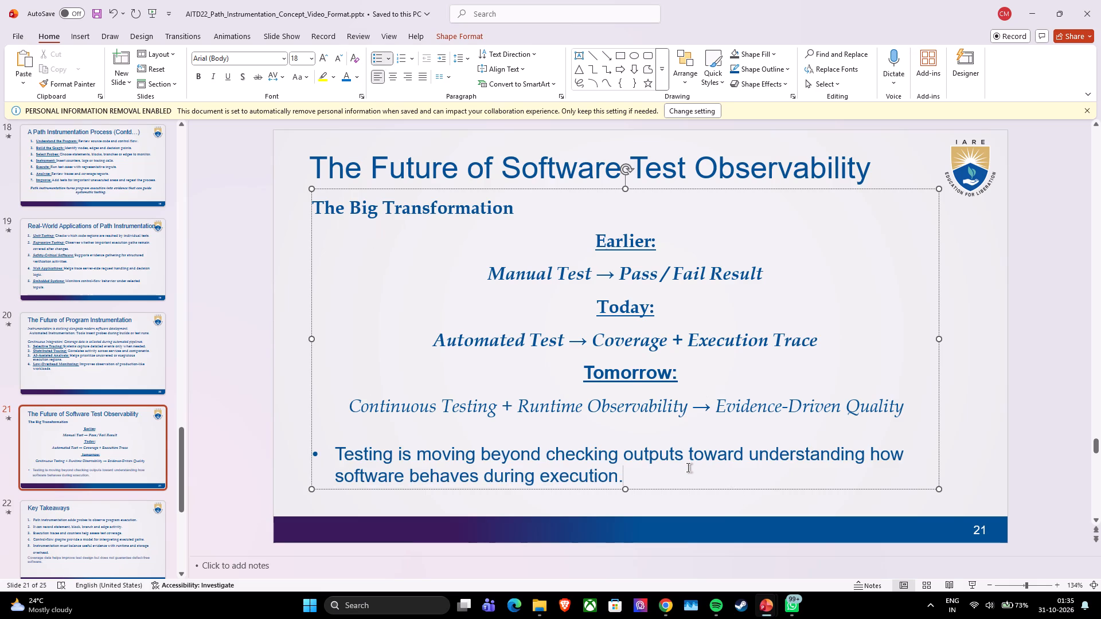
Set all body text on slide 21 to the Book Antiqua font.
key("ctrl+a")
right_click(584, 389)
left_click(602, 409)
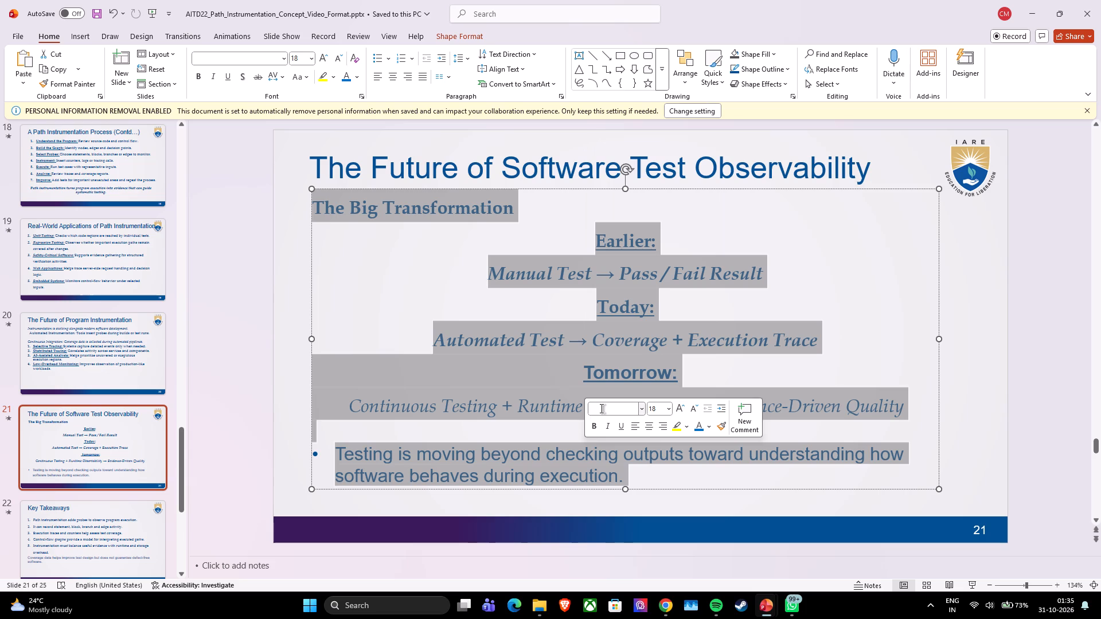
type("boo")
key("Return")
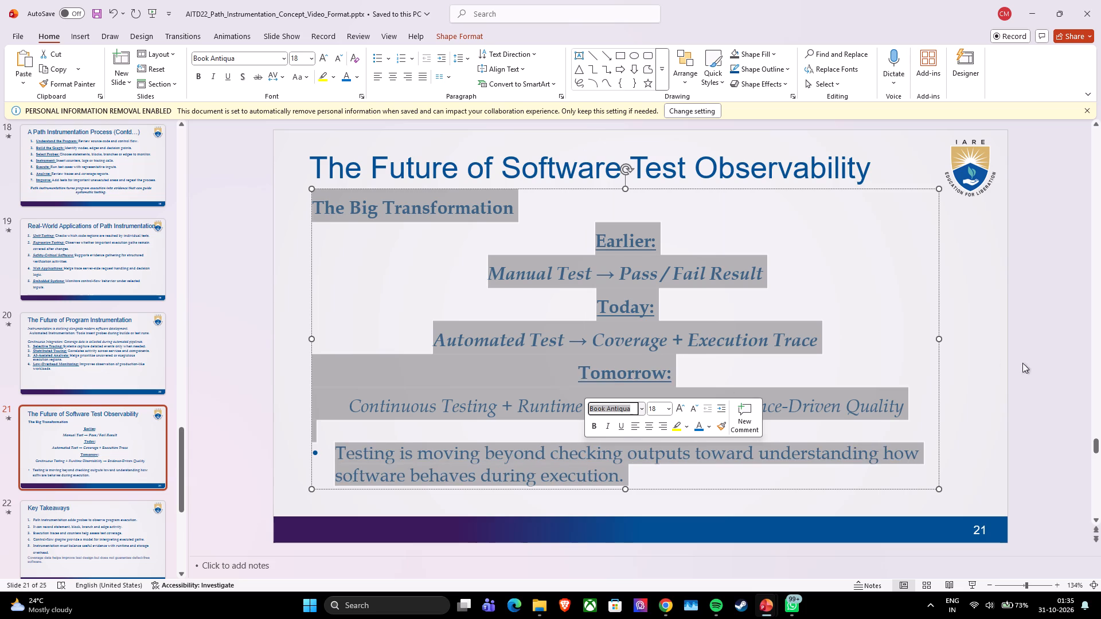
left_click(1046, 384)
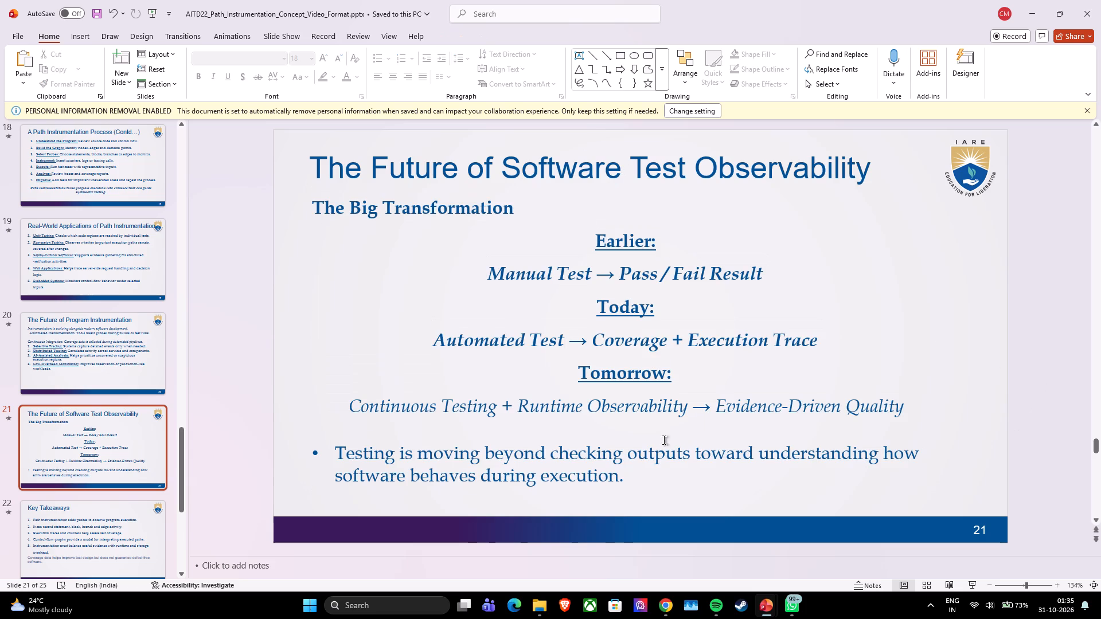
Make the Continuous Testing + Runtime Observability → Evidence-Driven Quality line bold.
left_click(354, 402)
key("ctrl+shift+Down")
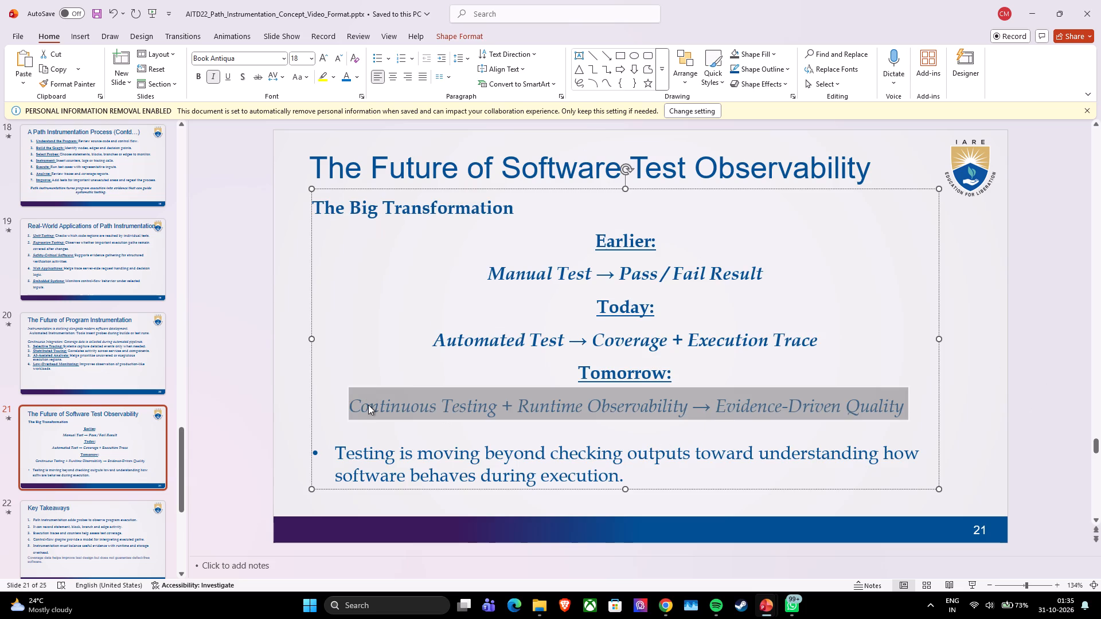
key("ctrl+b")
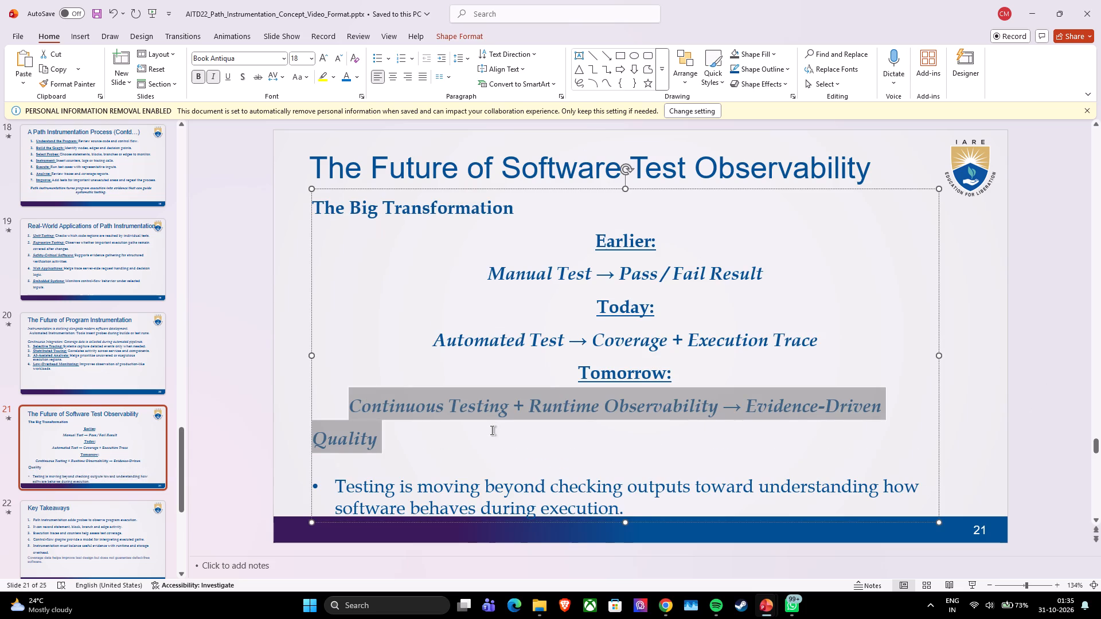
Remove three leading spaces from the Continuous Testing line to fit it on one line, and compare the slide with the reference deck.
left_click(349, 403)
key("BackSpace")
key("BackSpace")
key("BackSpace")
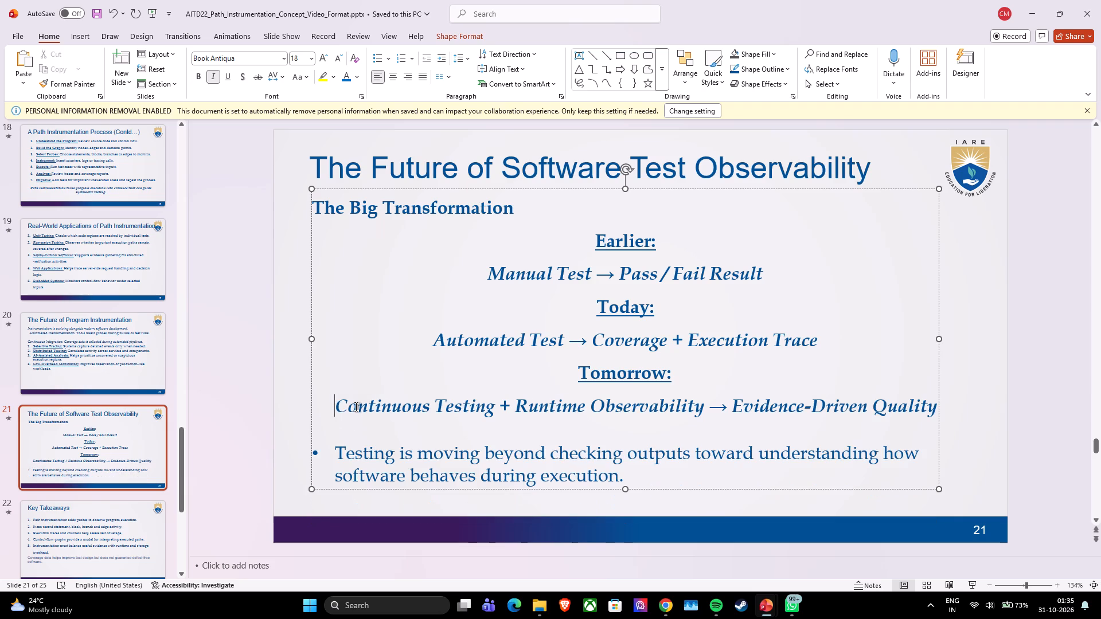
left_click(1051, 413)
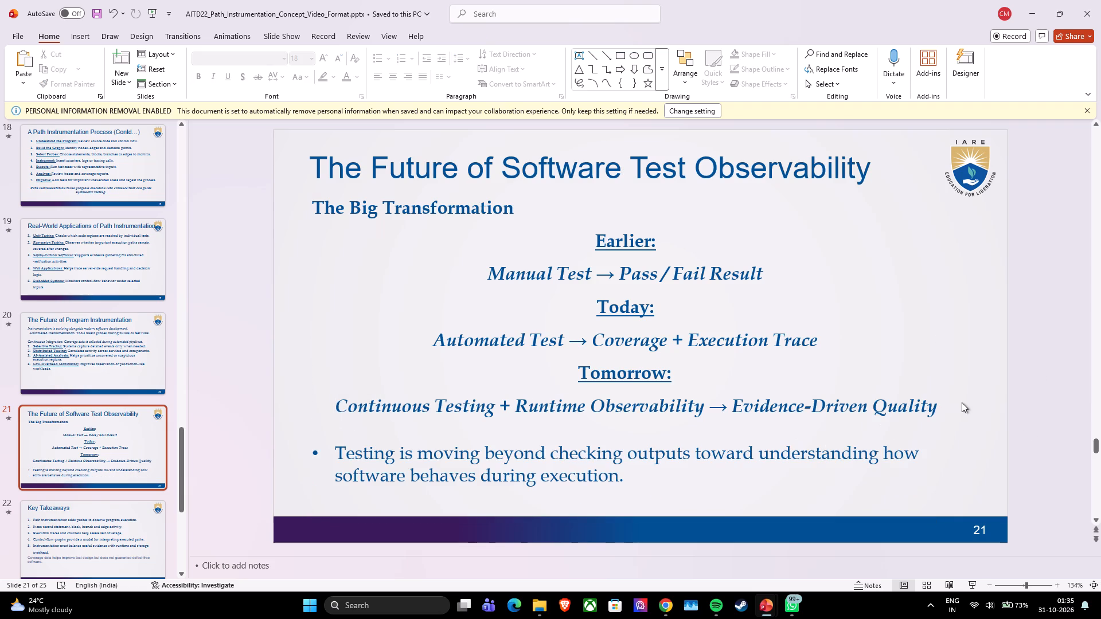
key("alt+Tab")
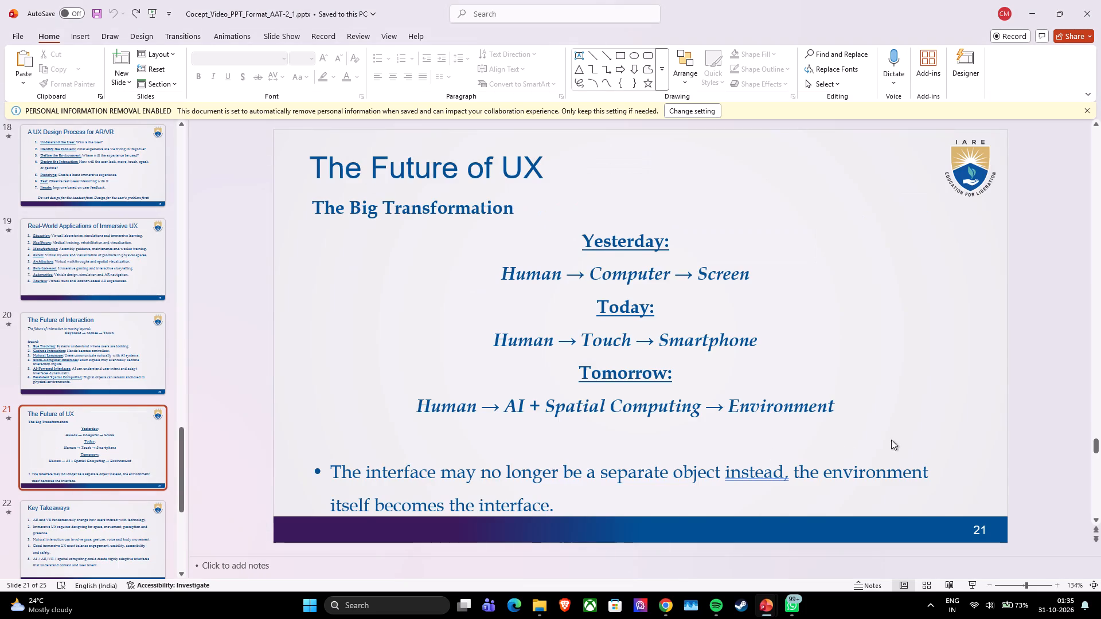
key("alt+Tab")
Compare the Key Takeaways slide with the reference and delete its unnumbered closing sentence about coverage data and defect-free software.
left_click(1058, 442)
key("Down")
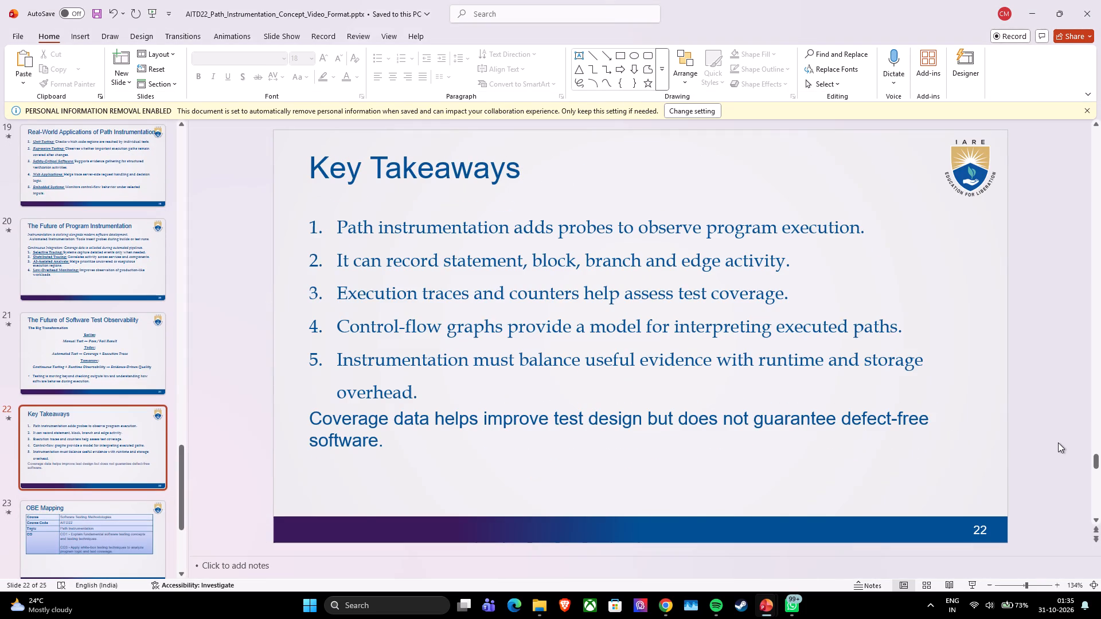
key("alt+Tab")
key("Down")
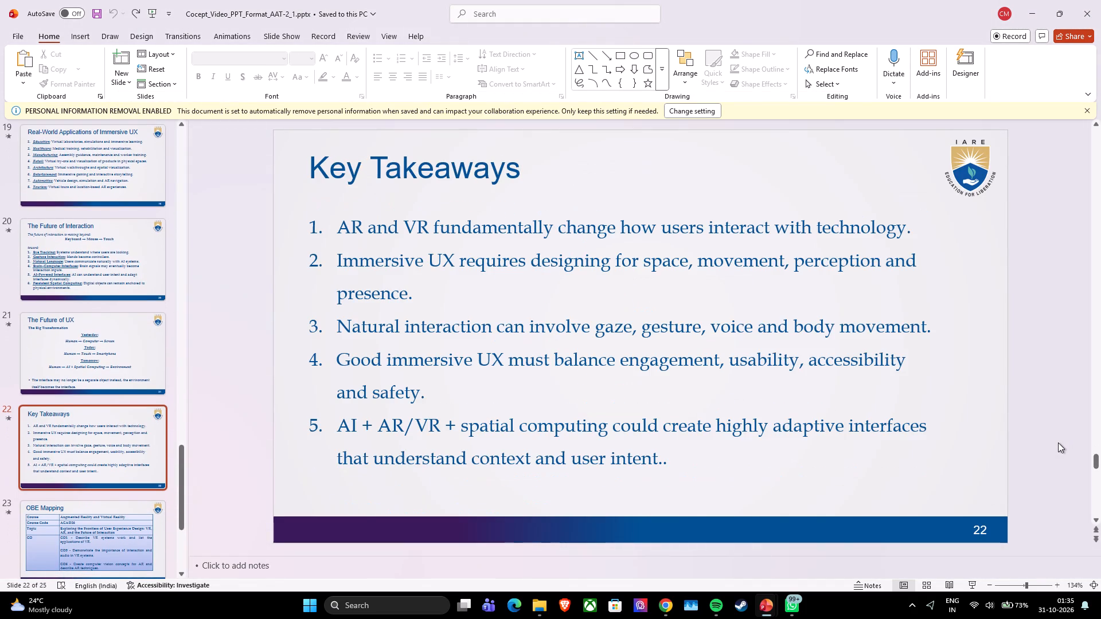
key("alt+Tab")
left_click(530, 451)
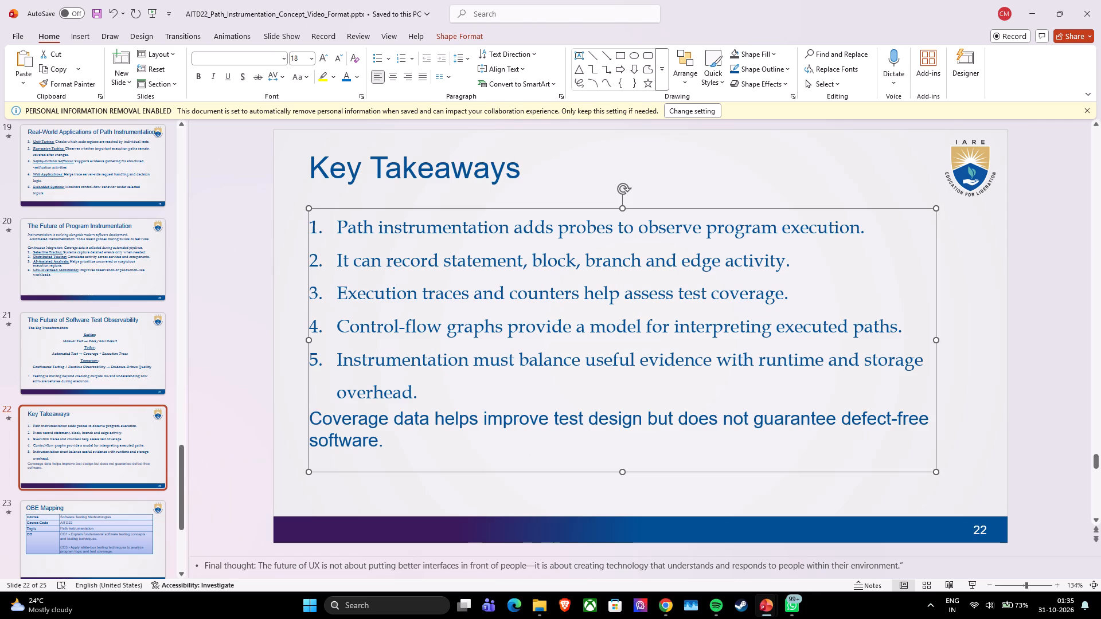
left_click(513, 444)
key("ctrl+shift+Up")
key("BackSpace")
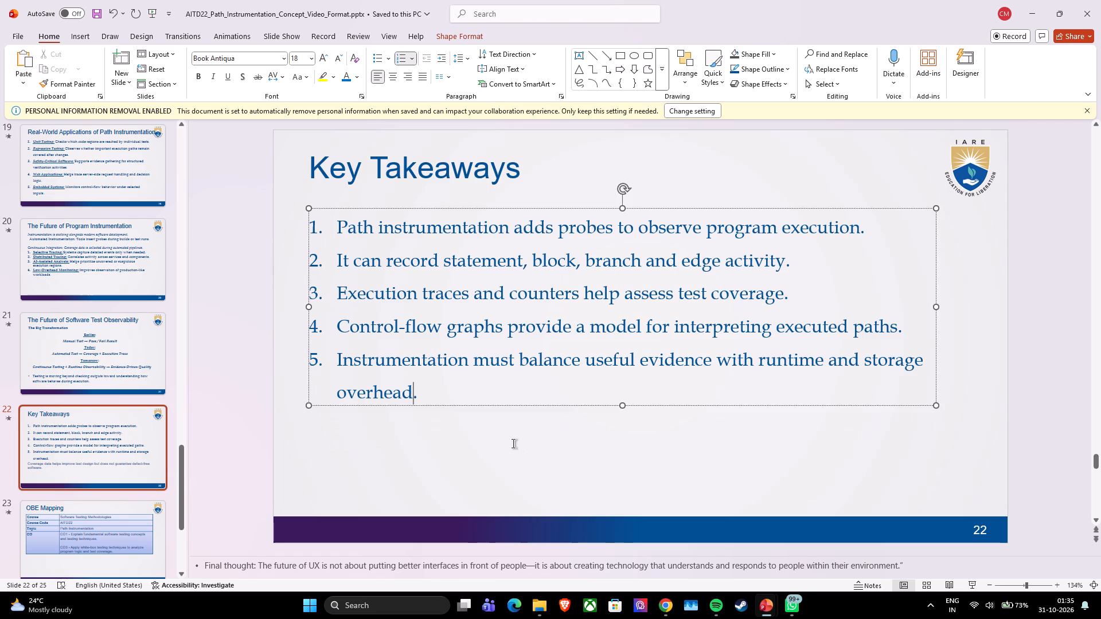
left_click(1060, 382)
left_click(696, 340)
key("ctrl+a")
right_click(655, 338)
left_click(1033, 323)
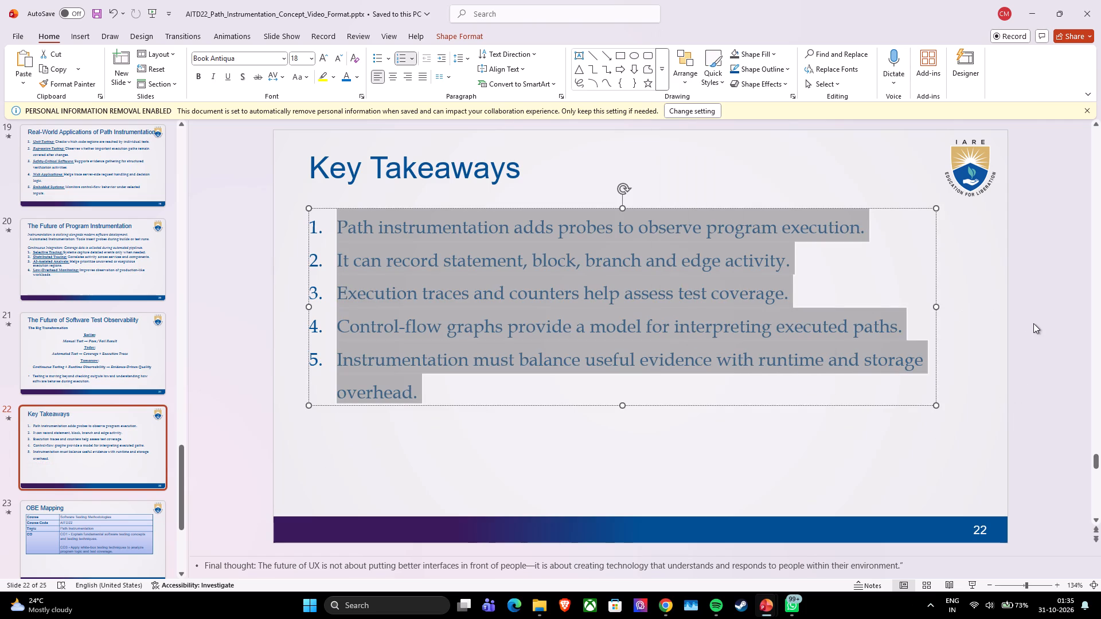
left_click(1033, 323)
Look over the OBE Mapping and Thank You slides at the end of the deck and save the presentation.
key("Down")
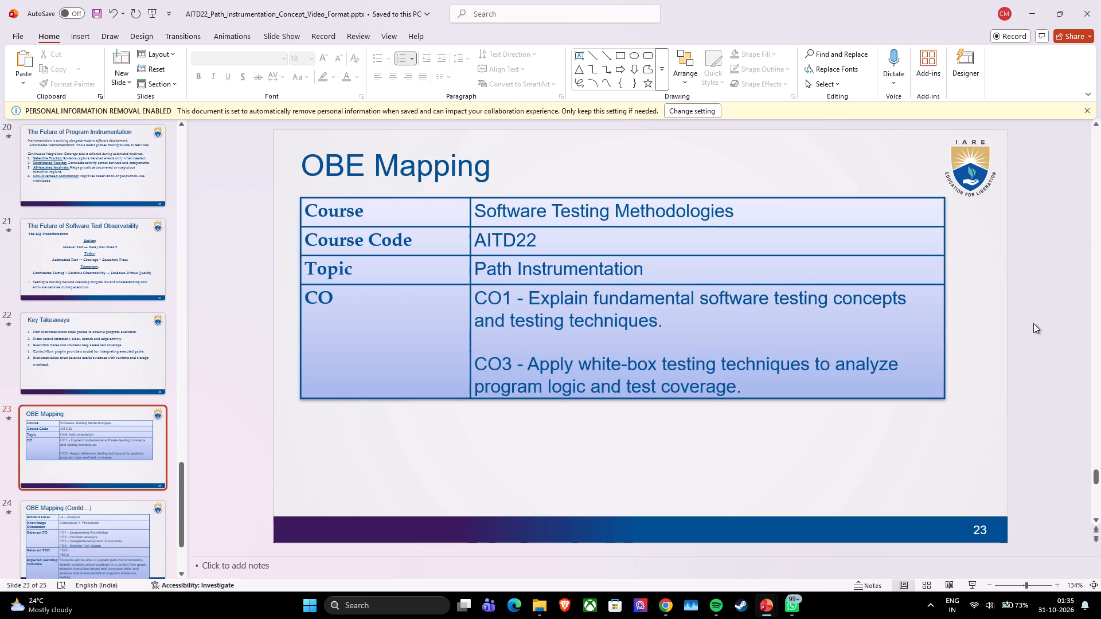
key("Down")
key("Down")
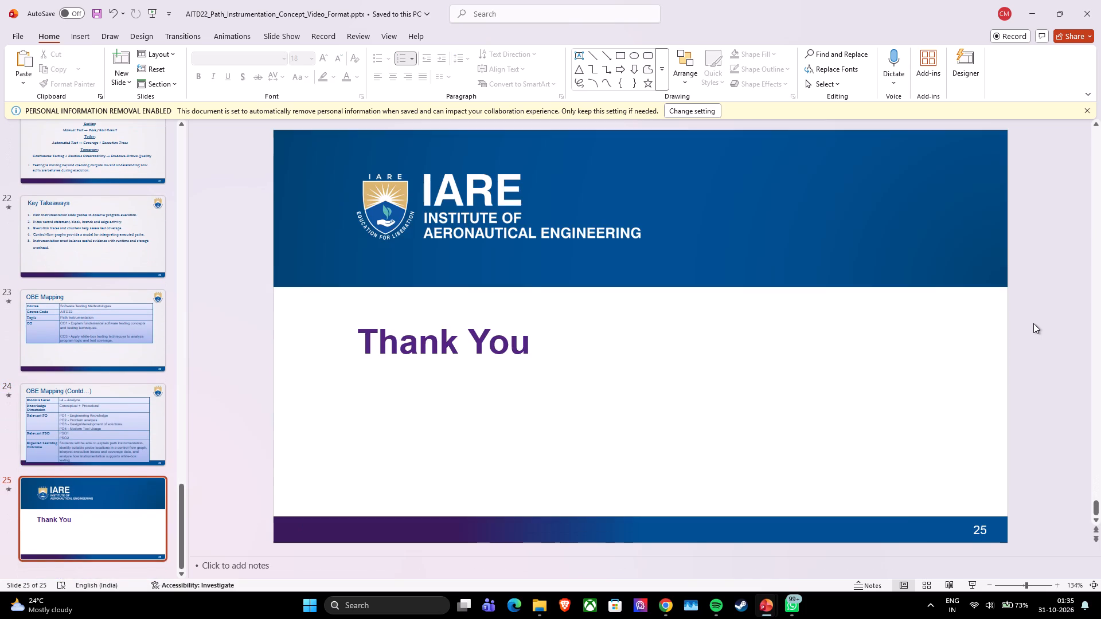
key("Up")
key("Up")
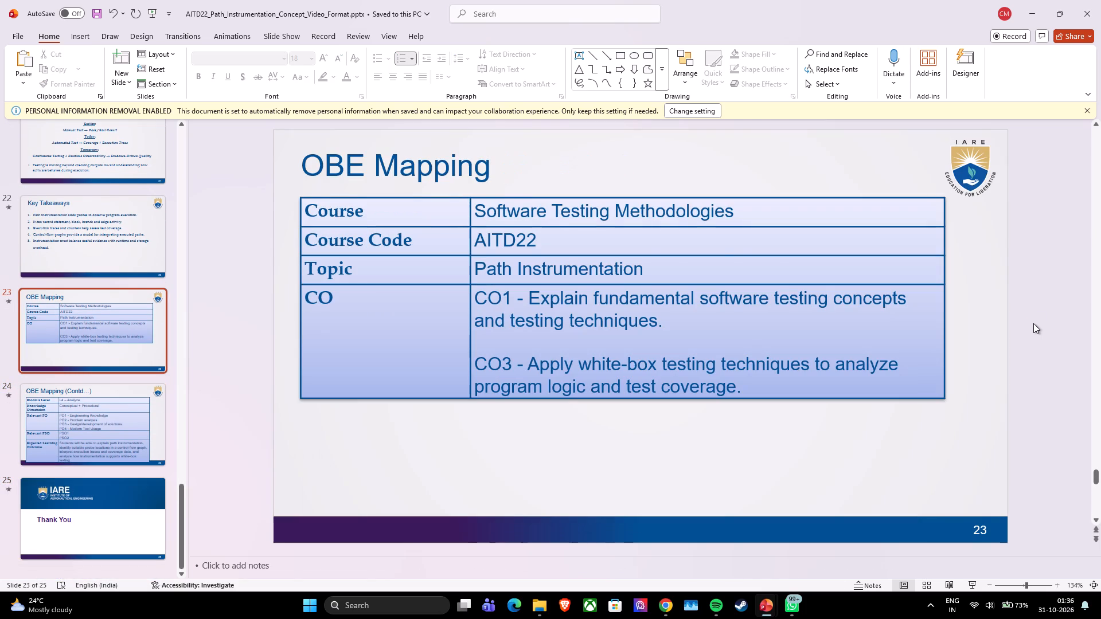
key("ctrl+s")
Return to the title slide and review the slides in order up to Branch and Edge Instrumentation for formatting, spacing and layout.
key("Up")
key("Up")
key("Up")
key("Up")
key("Up")
key("Up")
key("Up")
key("Up")
key("Up")
key("Up")
key("Up")
key("Up")
key("Up")
key("Up")
key("Up")
key("Up")
key("Up")
key("Up")
key("Up")
key("Up")
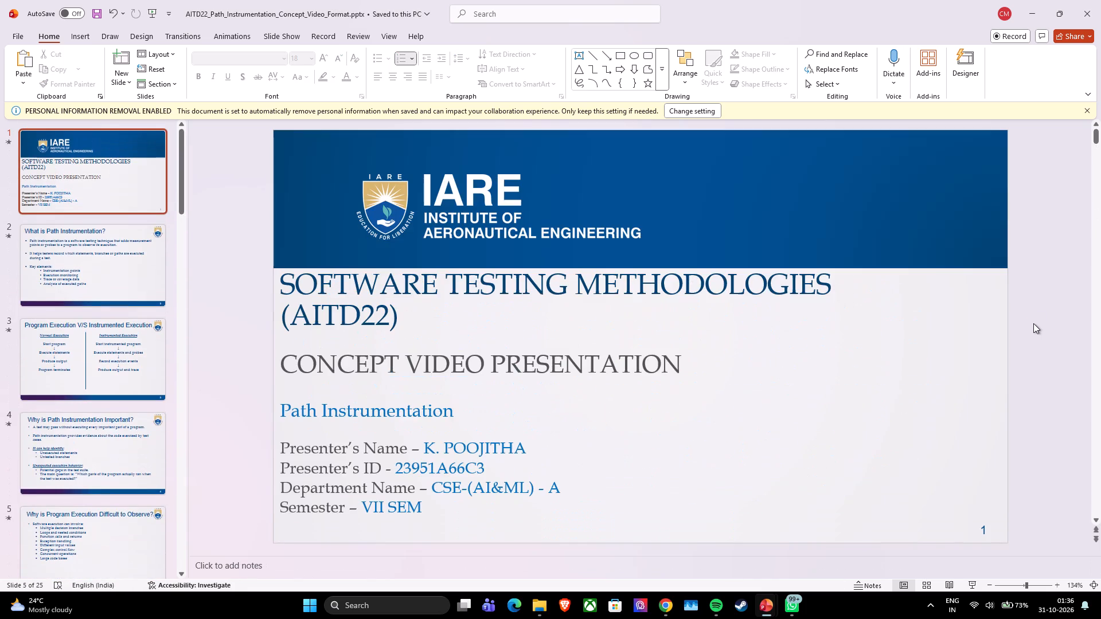
key("Down")
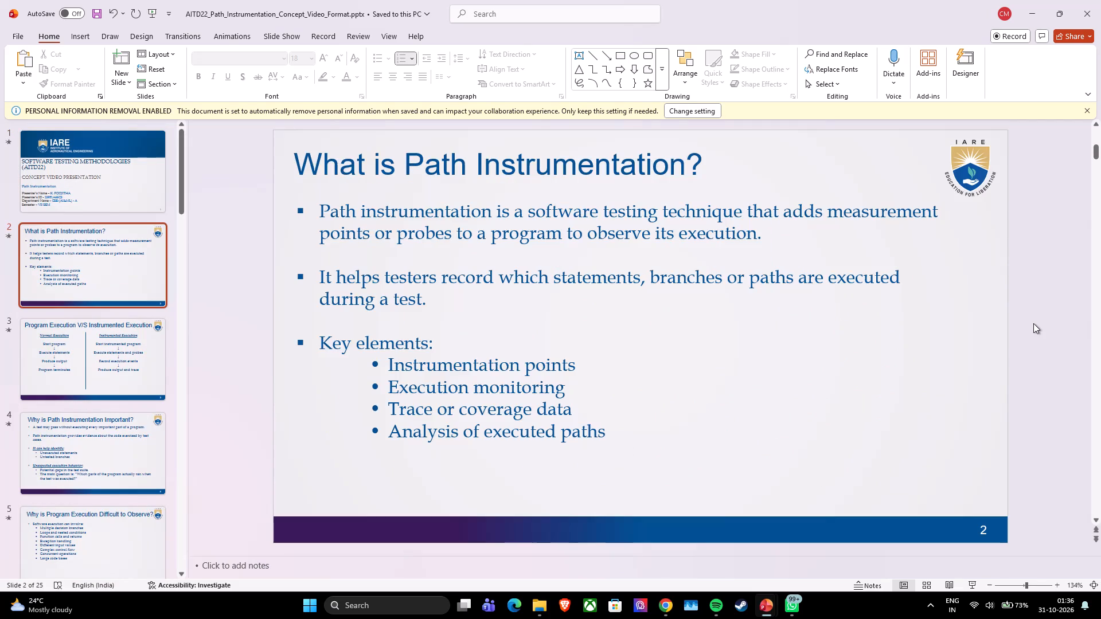
key("Up")
key("Down")
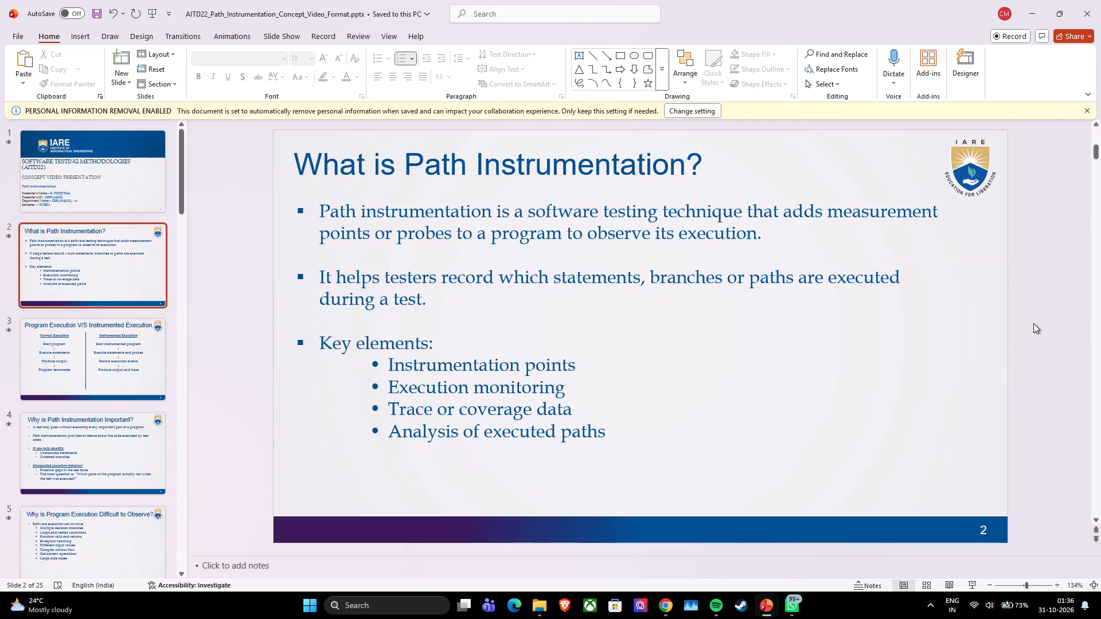
key("Down")
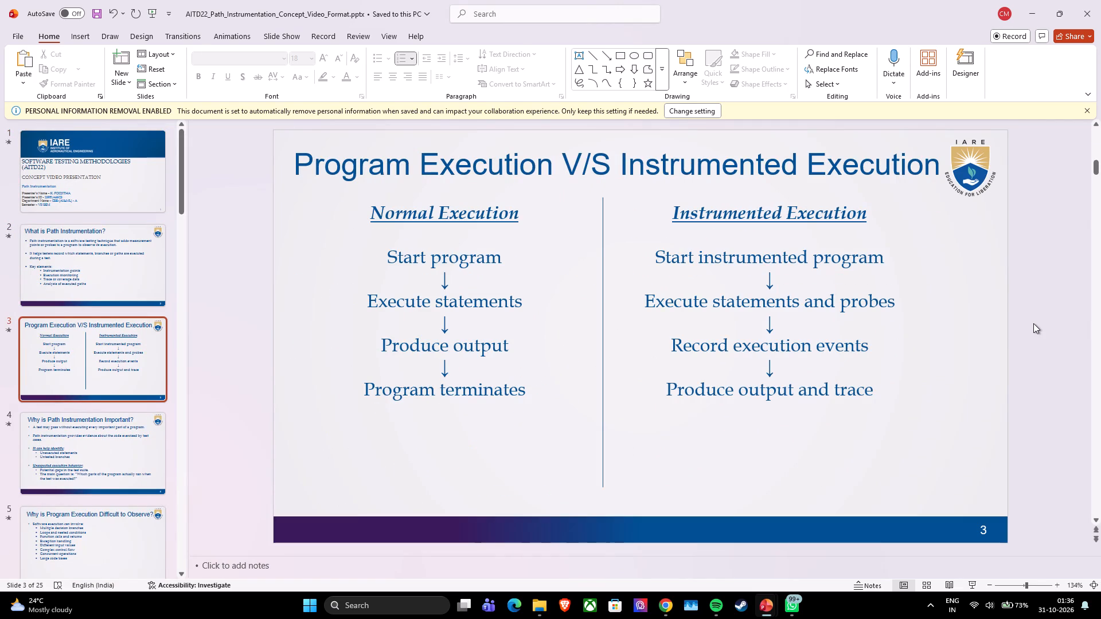
key("Down")
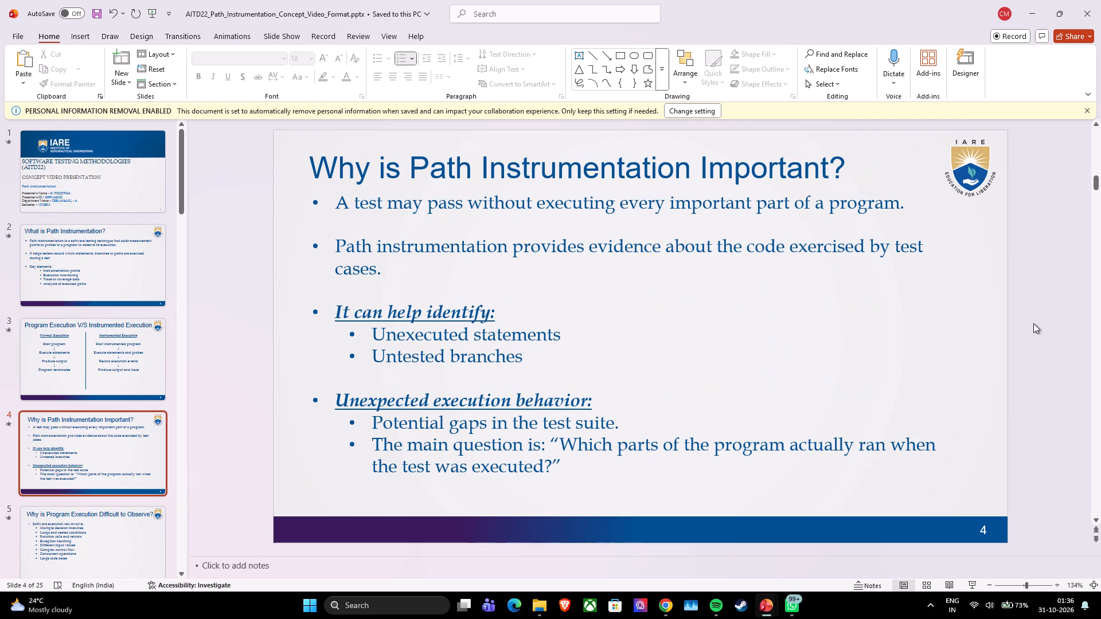
key("Down")
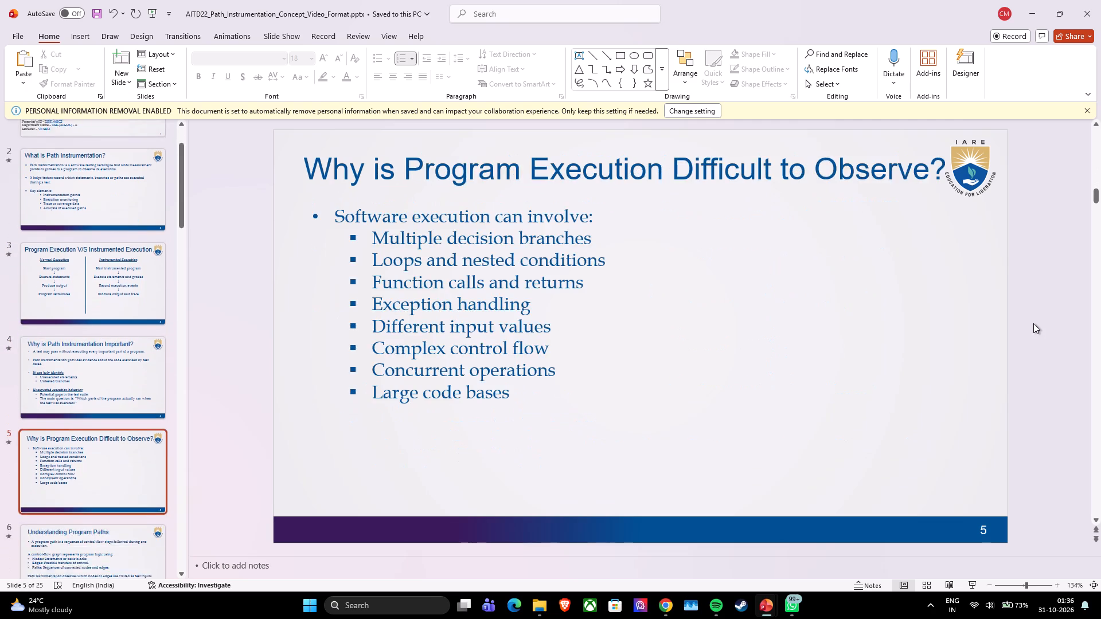
key("Down")
key("Up")
key("Down")
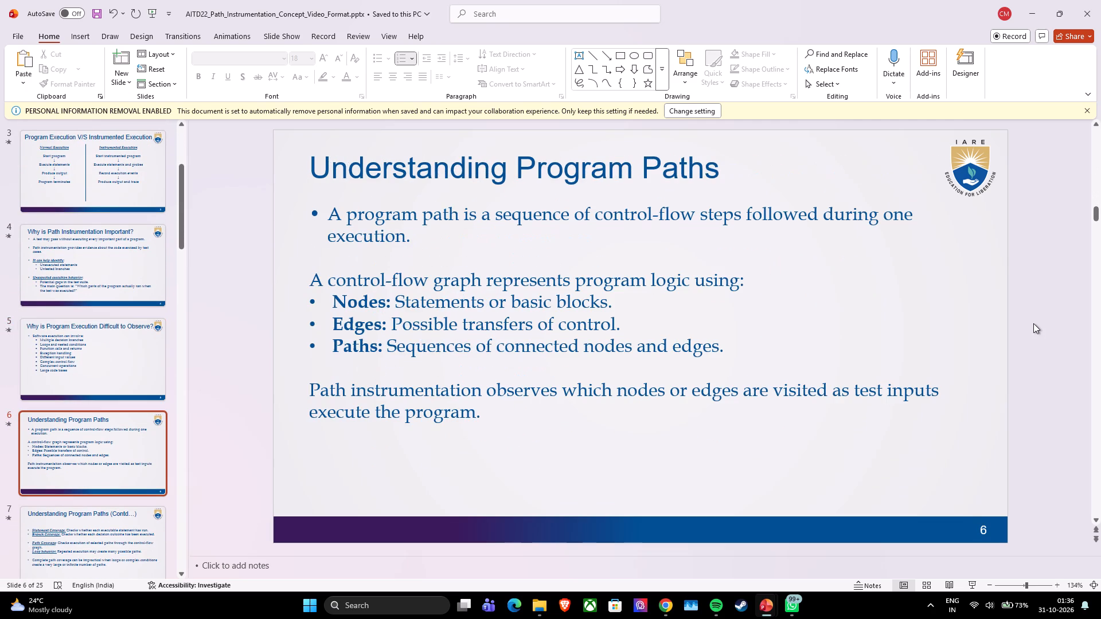
key("Down")
key("Down")
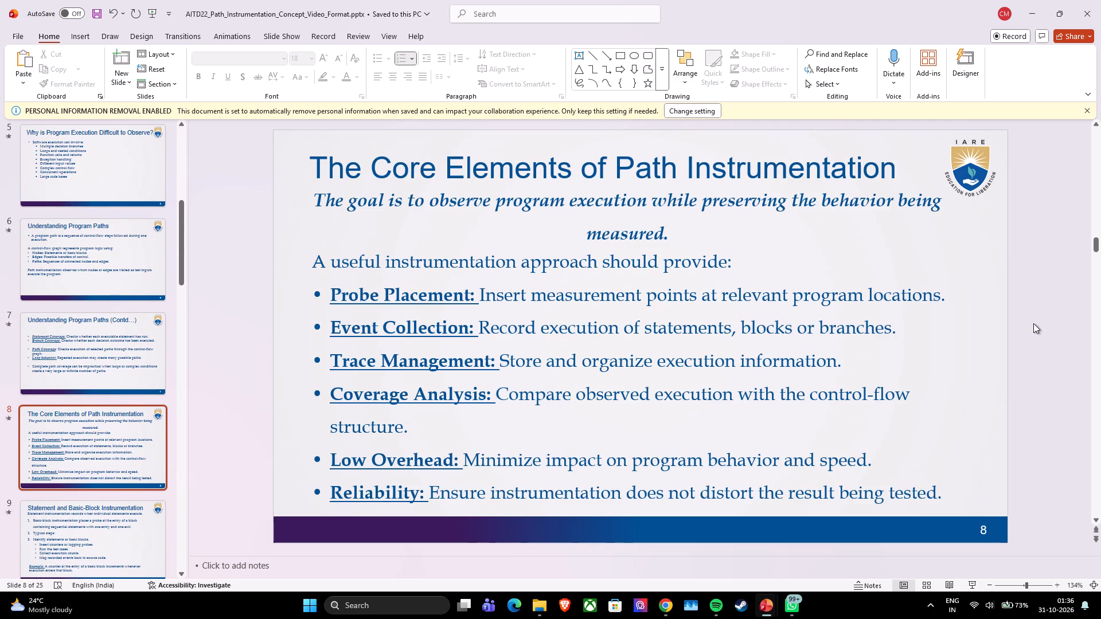
key("Down")
key("Down")
key("Up")
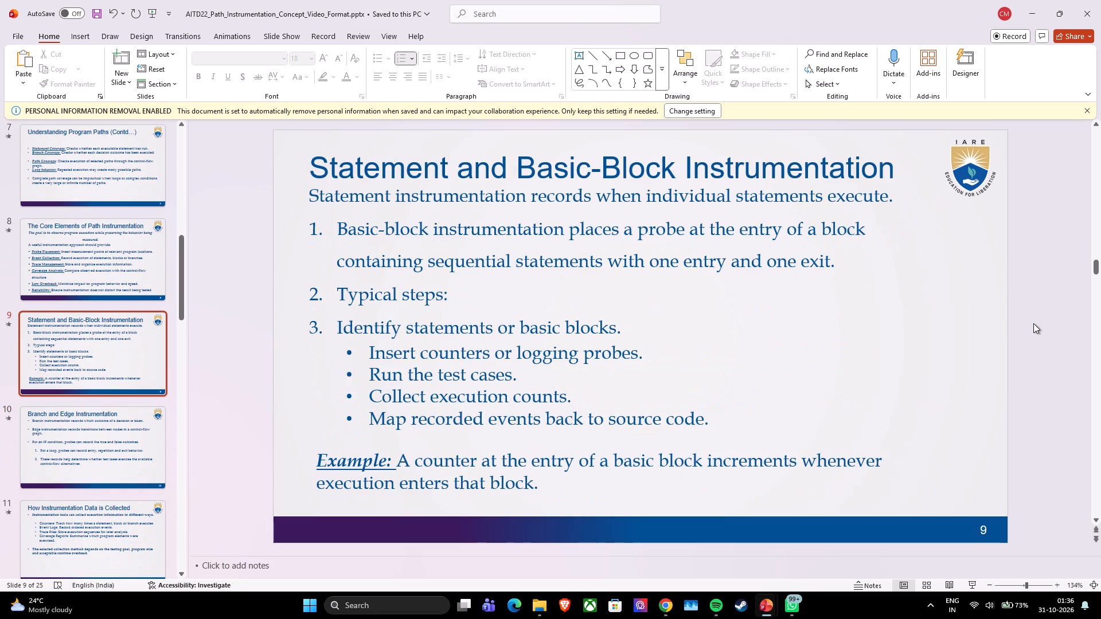
key("Down")
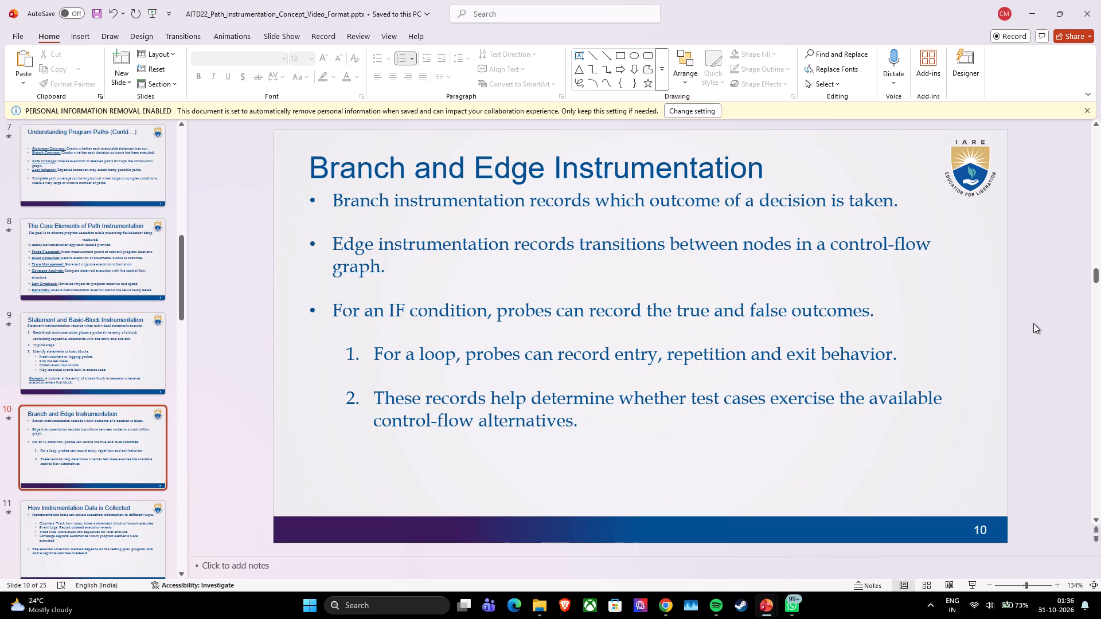
Delete the blank line between the two numbered points on the Branch and Edge Instrumentation slide and save the presentation.
left_click(436, 374)
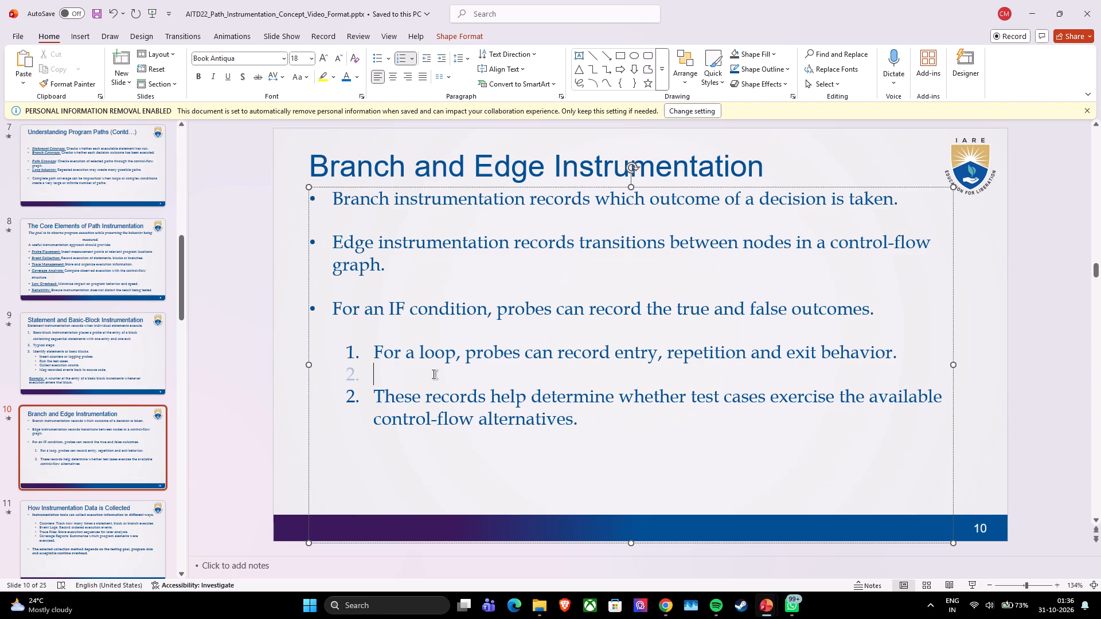
key("BackSpace")
key("BackSpace")
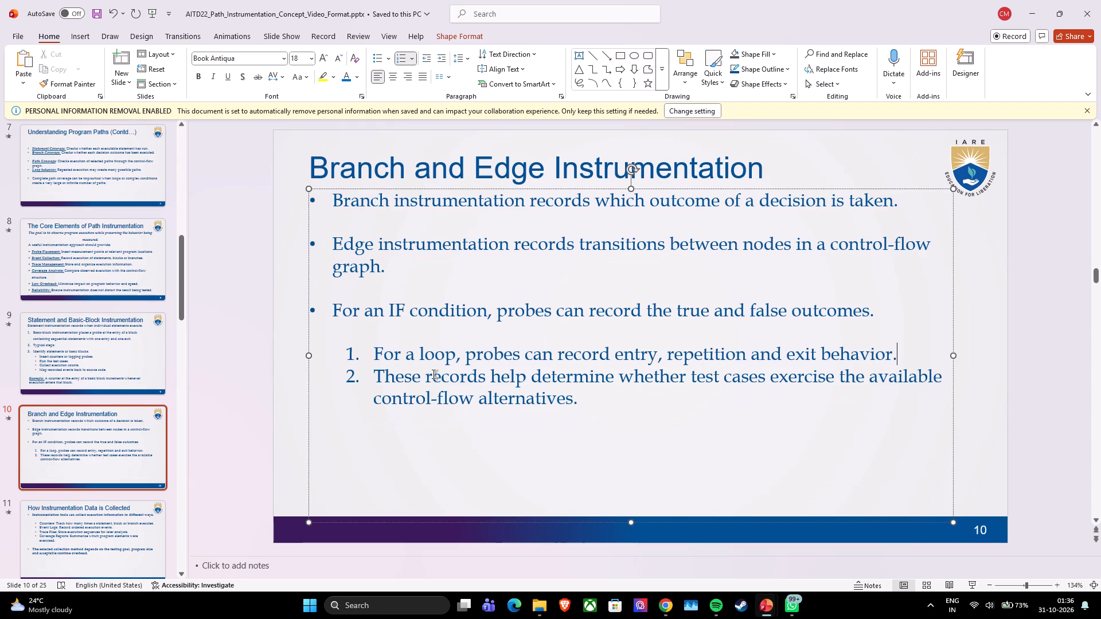
left_click(1055, 367)
key("Down")
key("ctrl+s")
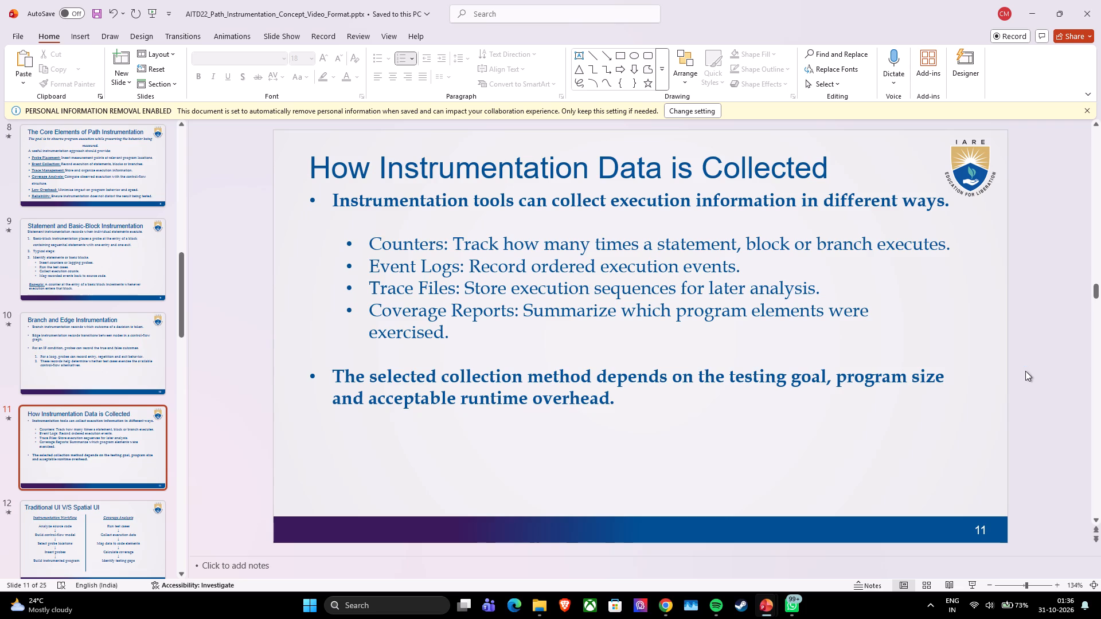
Review slides 12 to 18, through A Path Instrumentation Process (Contd…), for remaining formatting, spacing and layout issues.
key("Down")
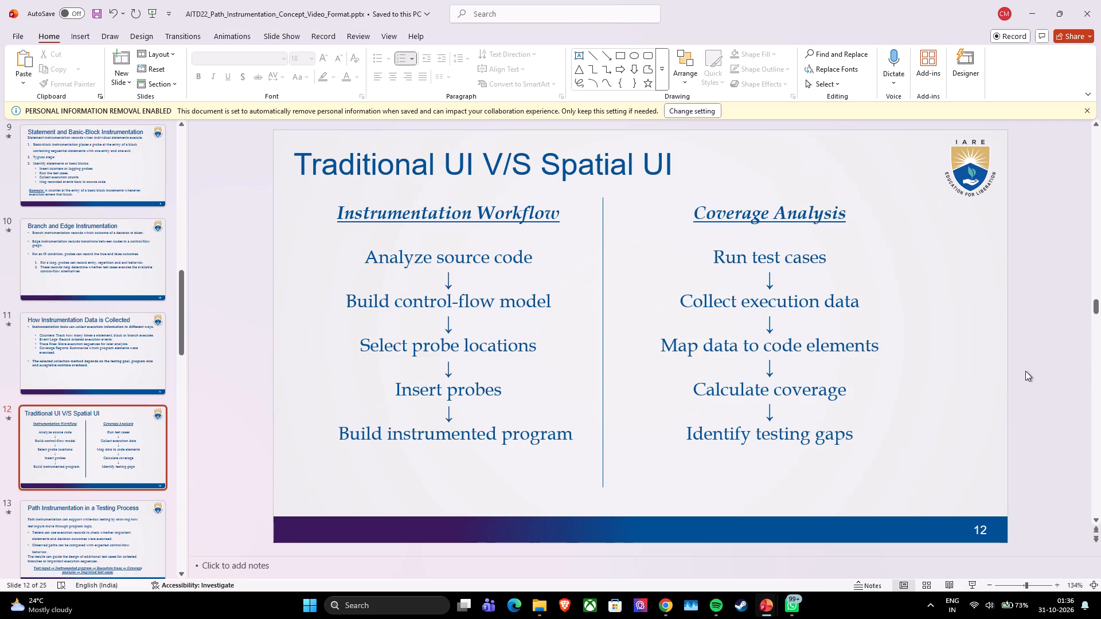
key("Down")
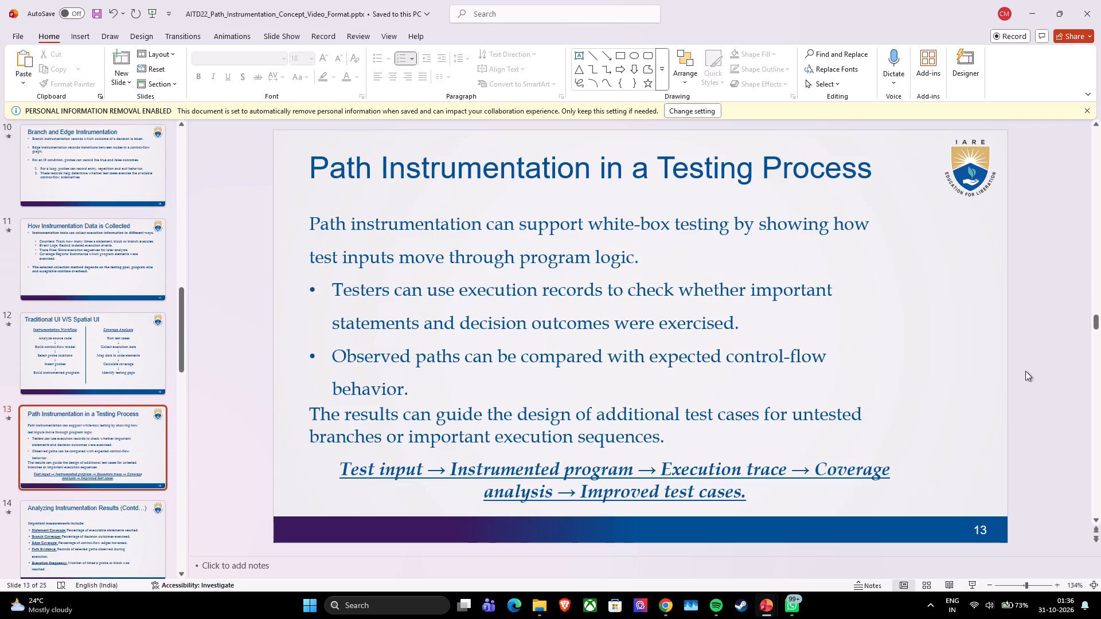
key("Down")
key("Down")
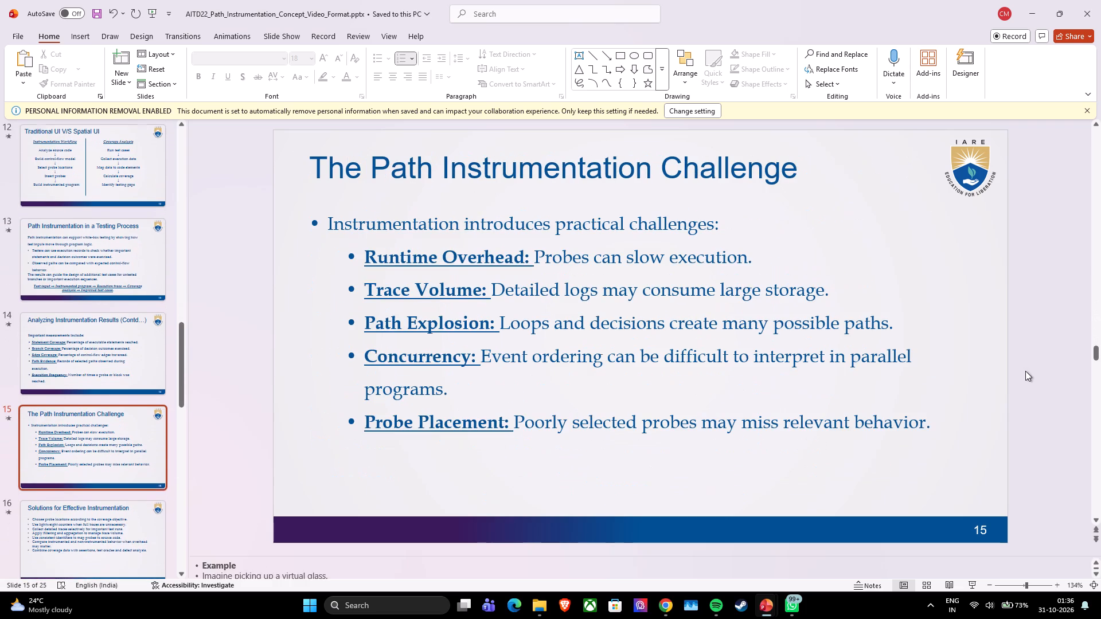
key("Down")
key("Down")
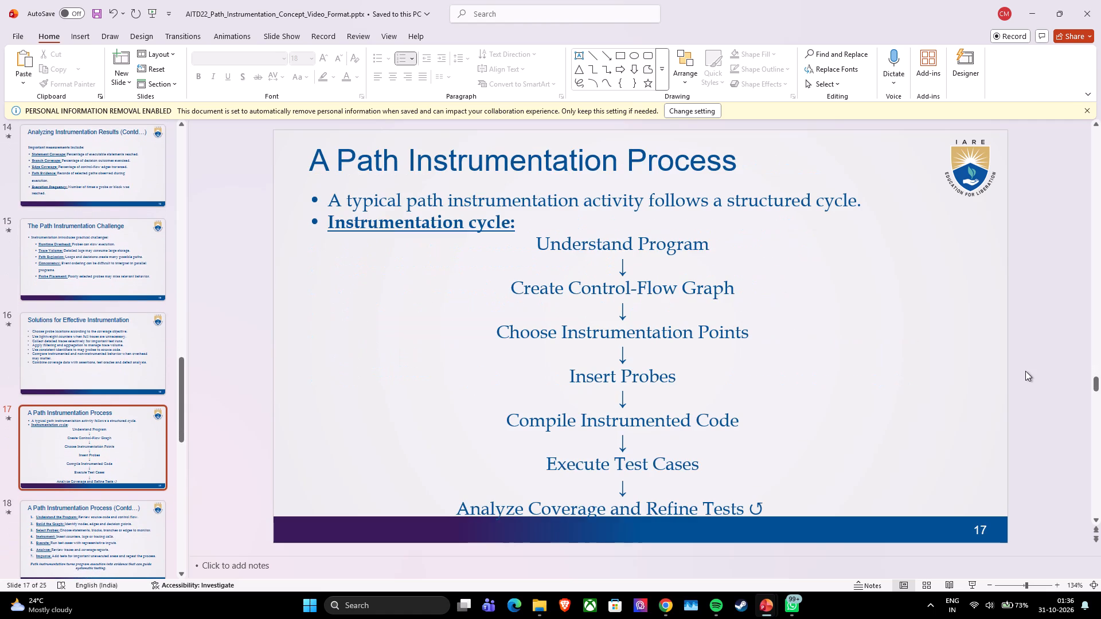
key("Down")
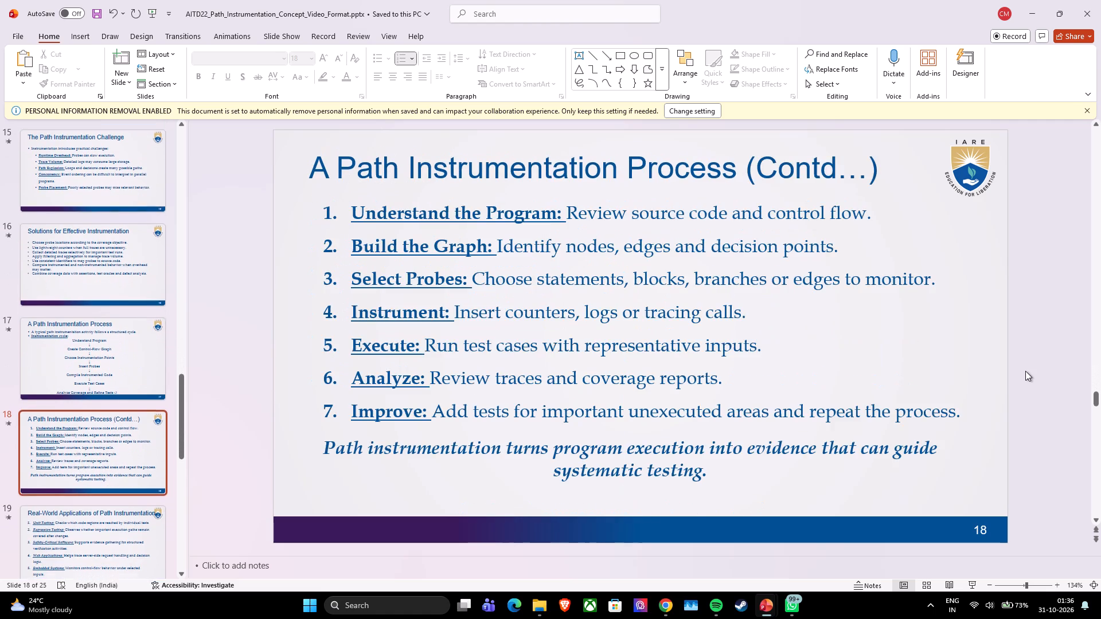
key("Up")
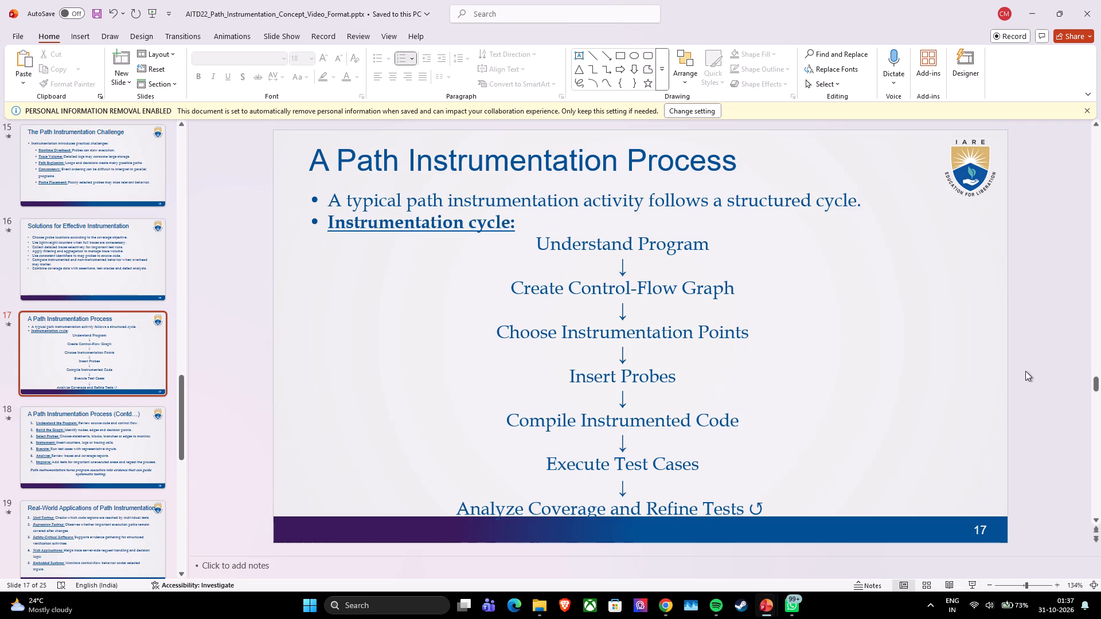
key("Down")
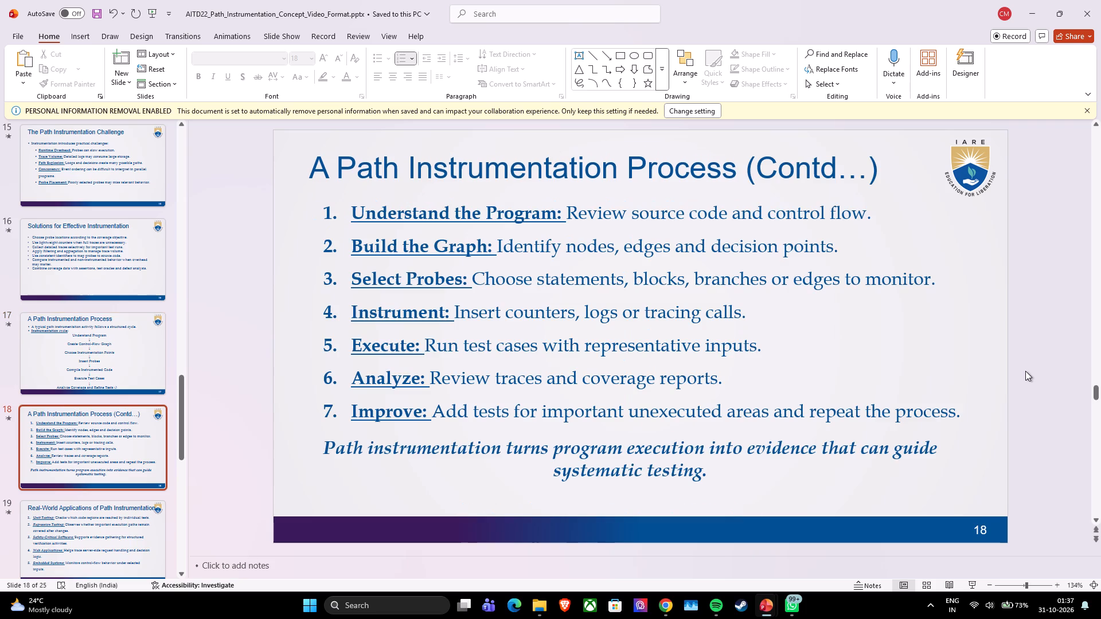
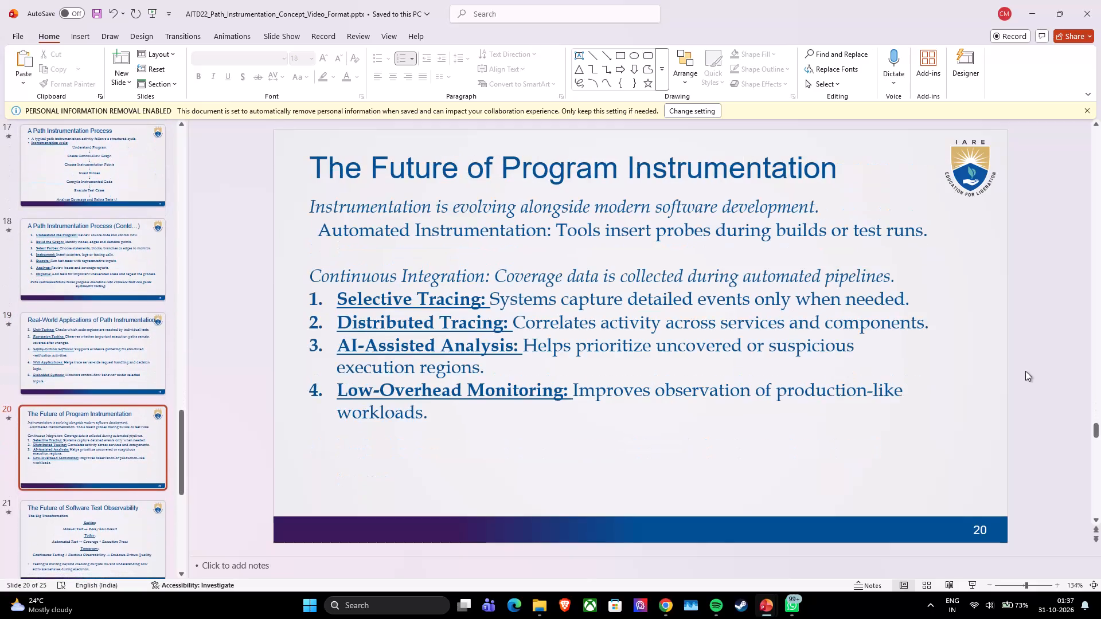
Review slides 19 to 23, from Real-World Applications of Path Instrumentation to OBE Mapping, for formatting and layout issues.
key("Up")
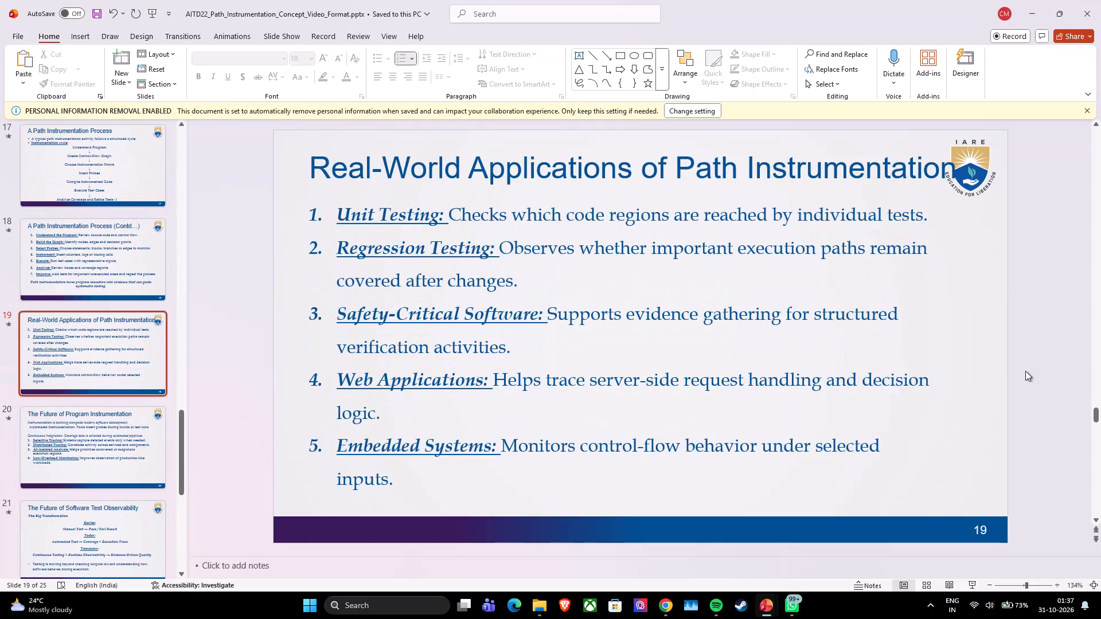
key("Down")
key("Up")
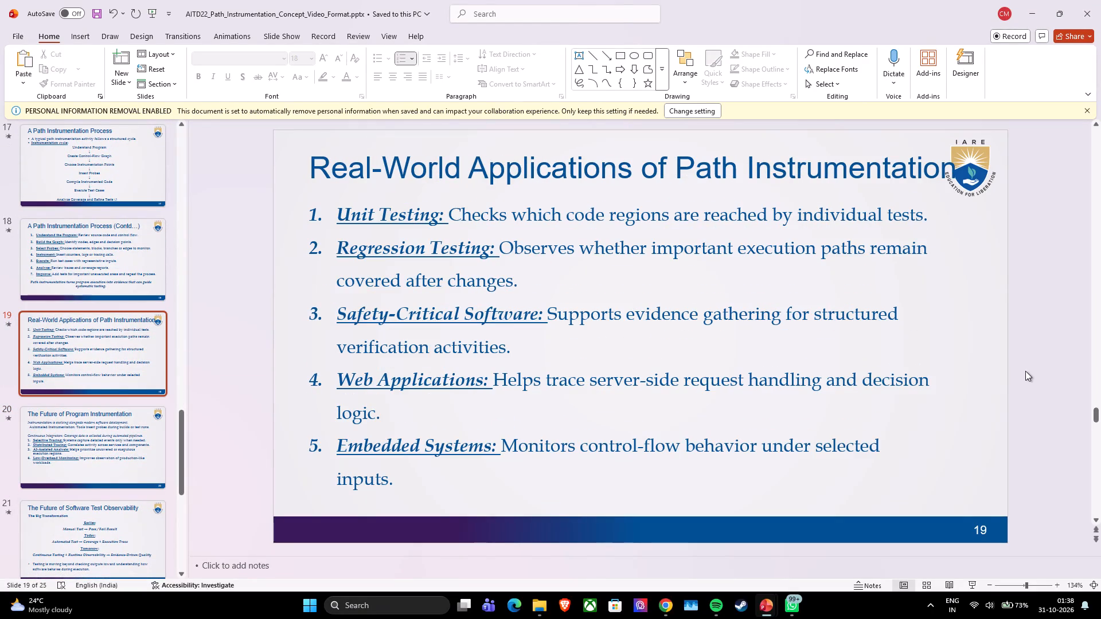
key("Down")
key("Up")
key("Up")
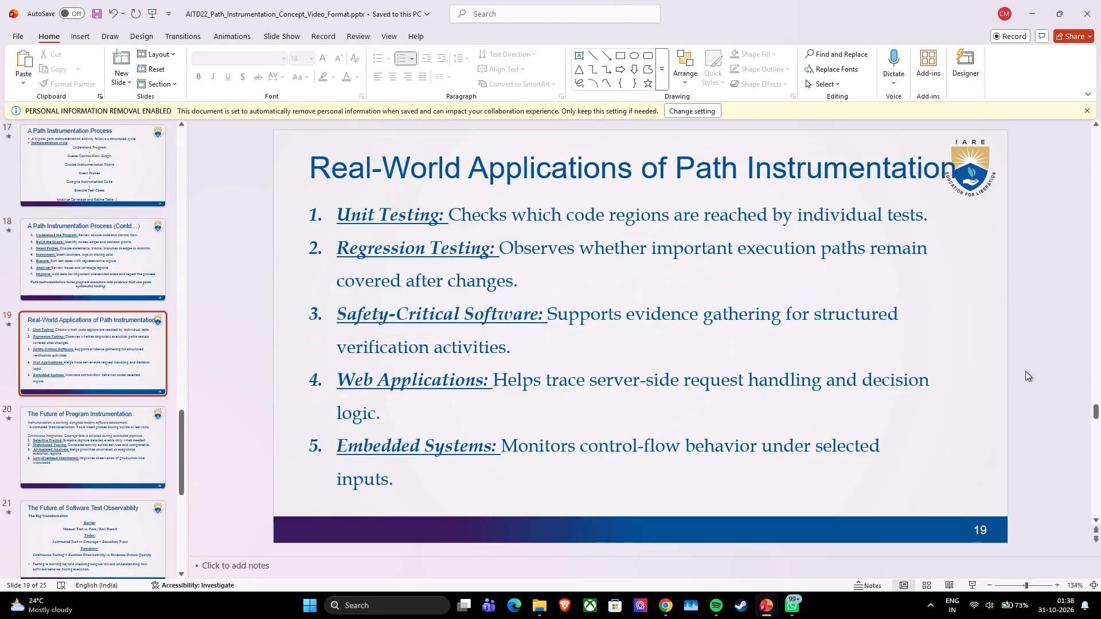
key("Down")
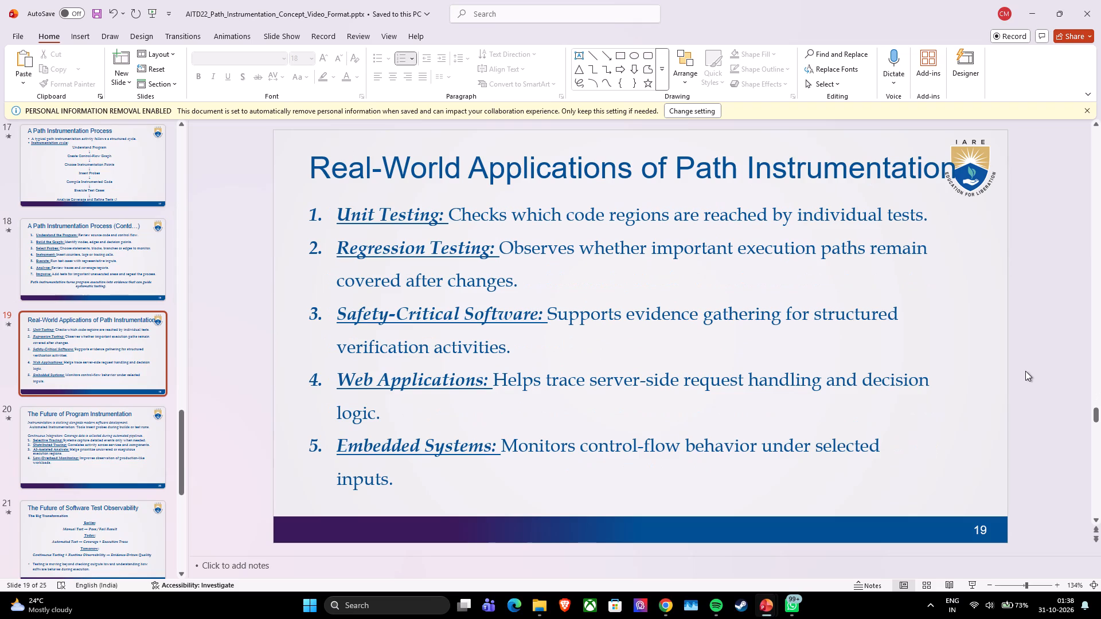
key("Down")
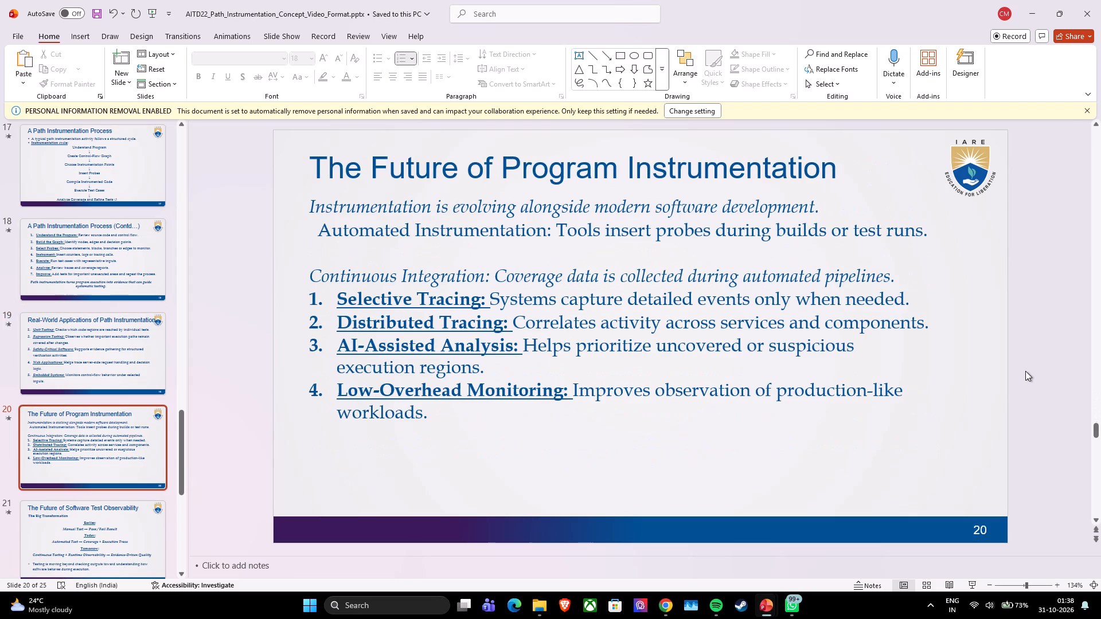
key("Up")
key("Down")
key("Up")
key("Down")
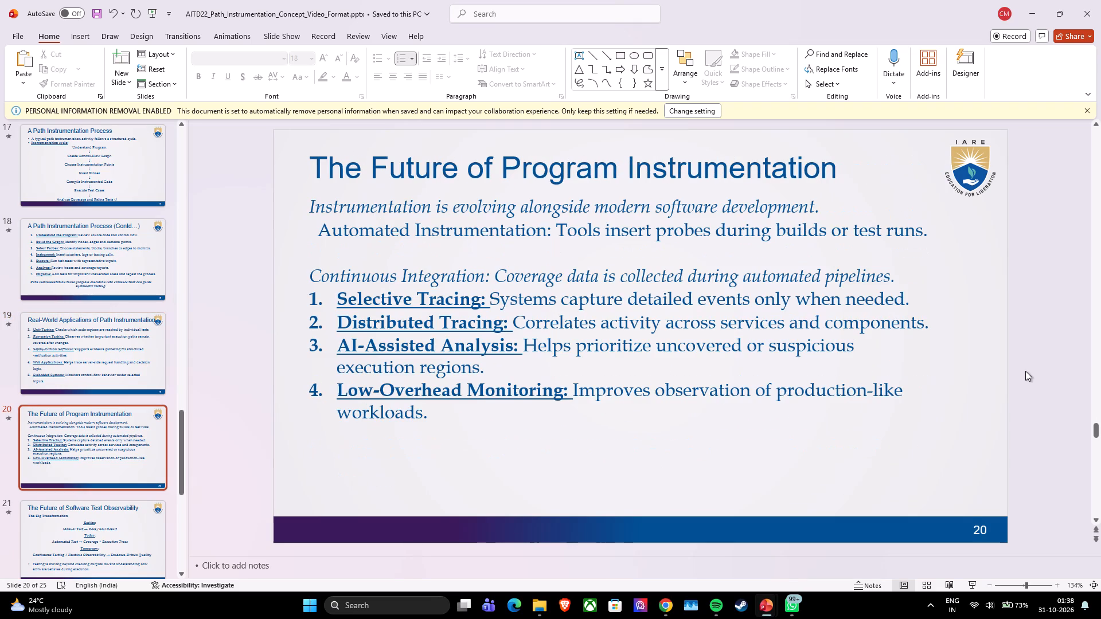
key("Down")
key("Down")
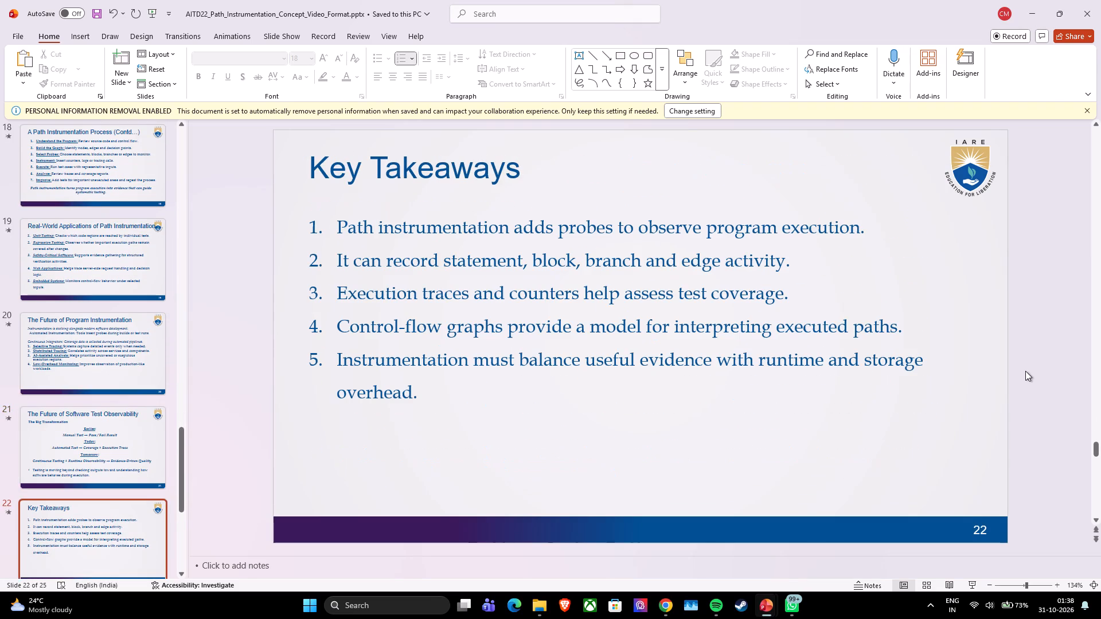
key("Down")
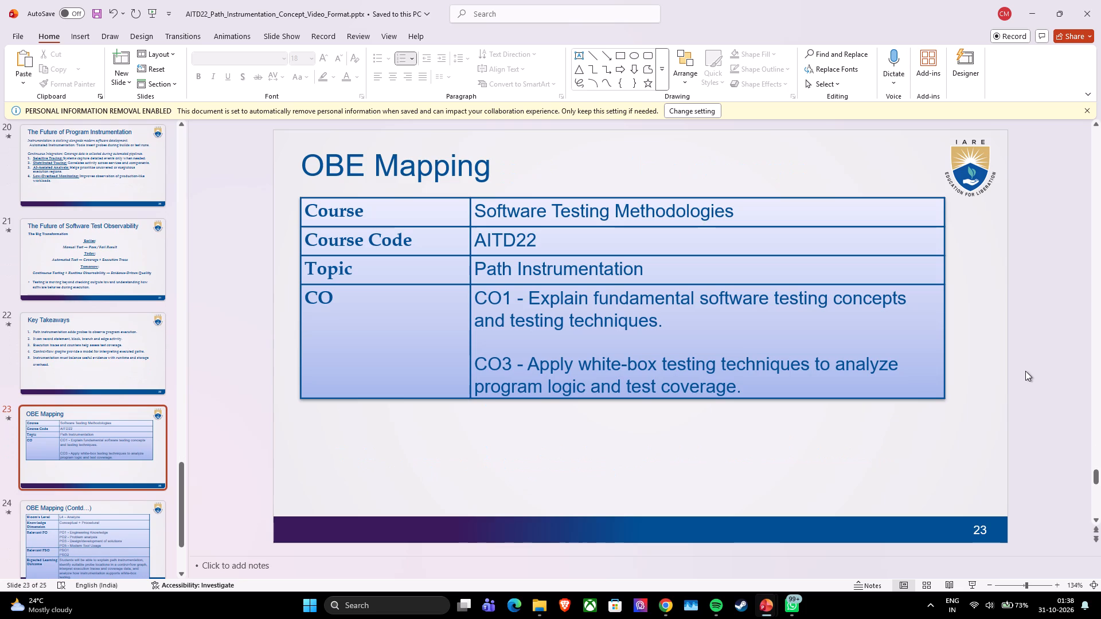
Go back through the slides from OBE Mapping to The Path Instrumentation Challenge, rechecking the Real-World Applications and process slides.
key("Up")
key("Up")
key("Up")
key("Up")
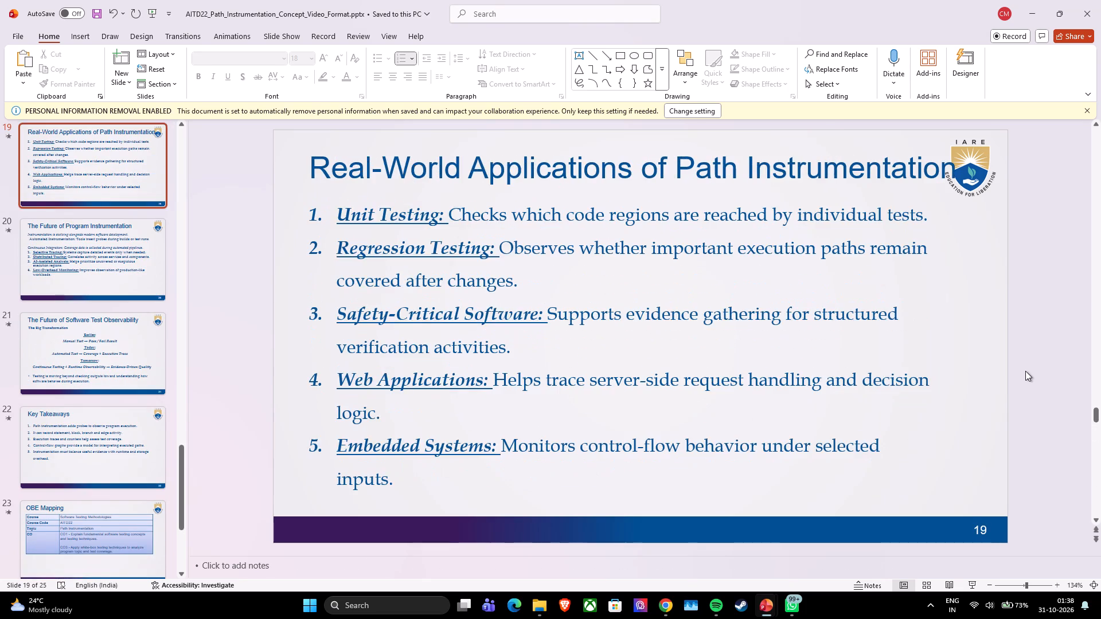
key("Down")
key("Up")
key("Up")
key("Down")
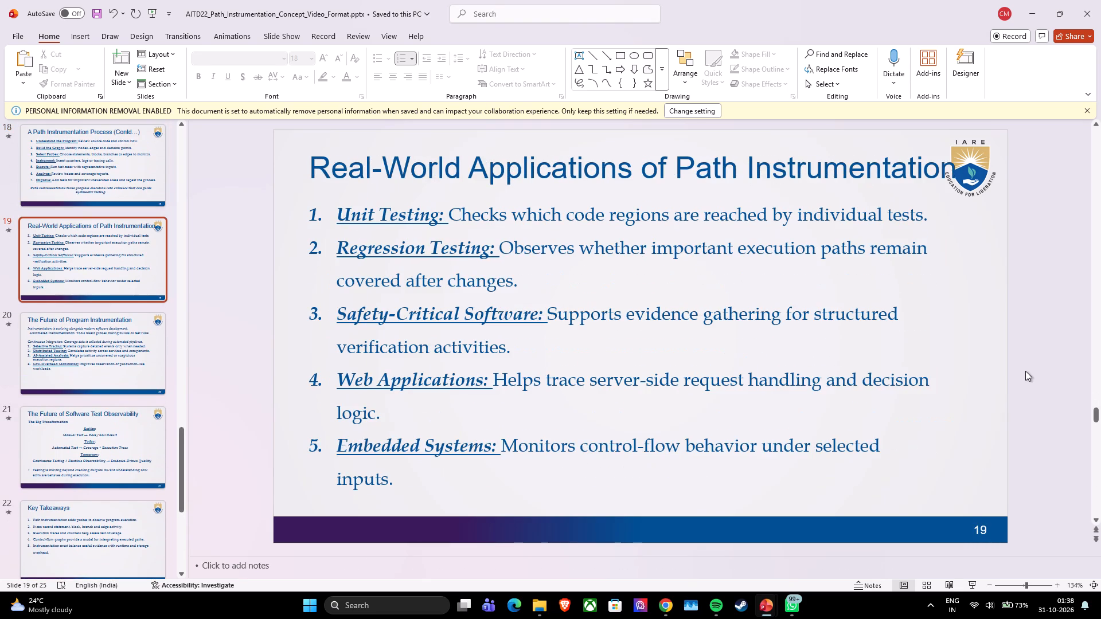
key("Up")
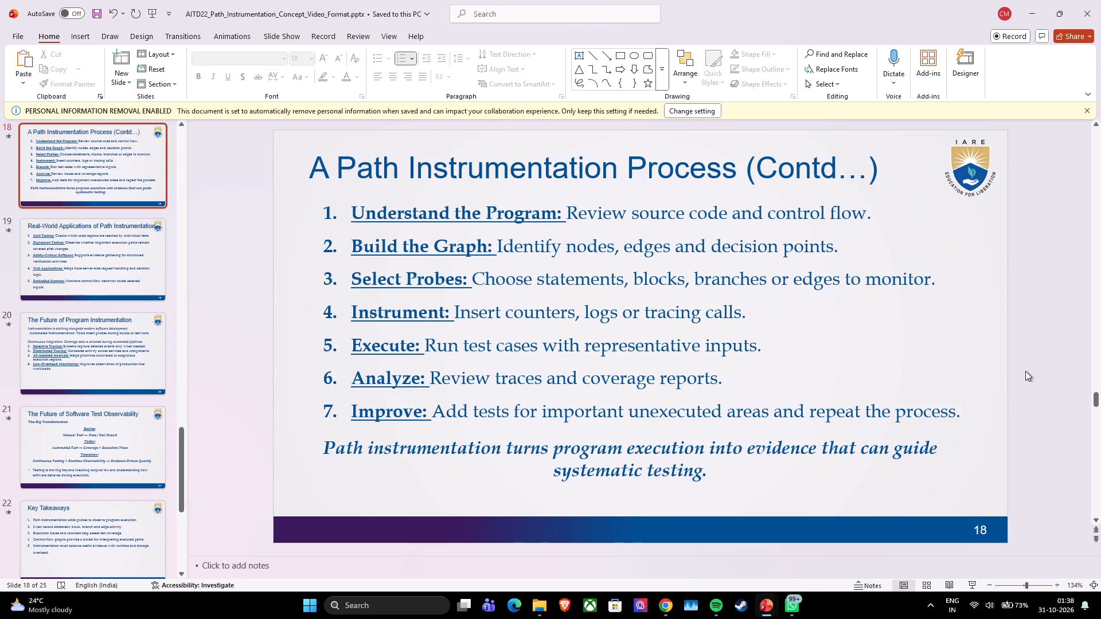
key("Down")
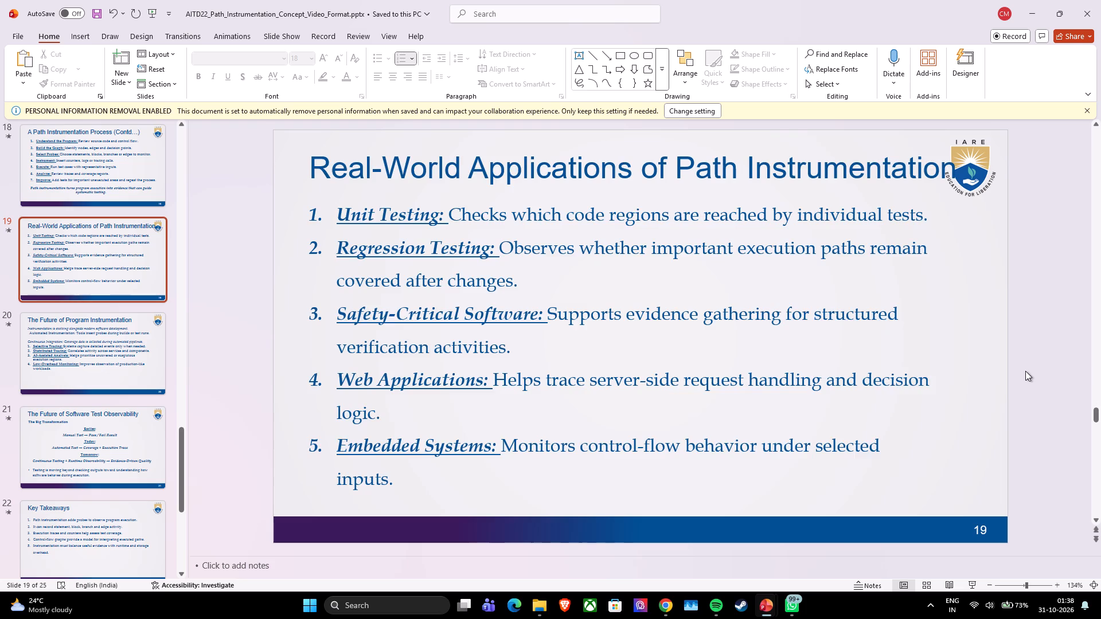
key("Up")
key("Up")
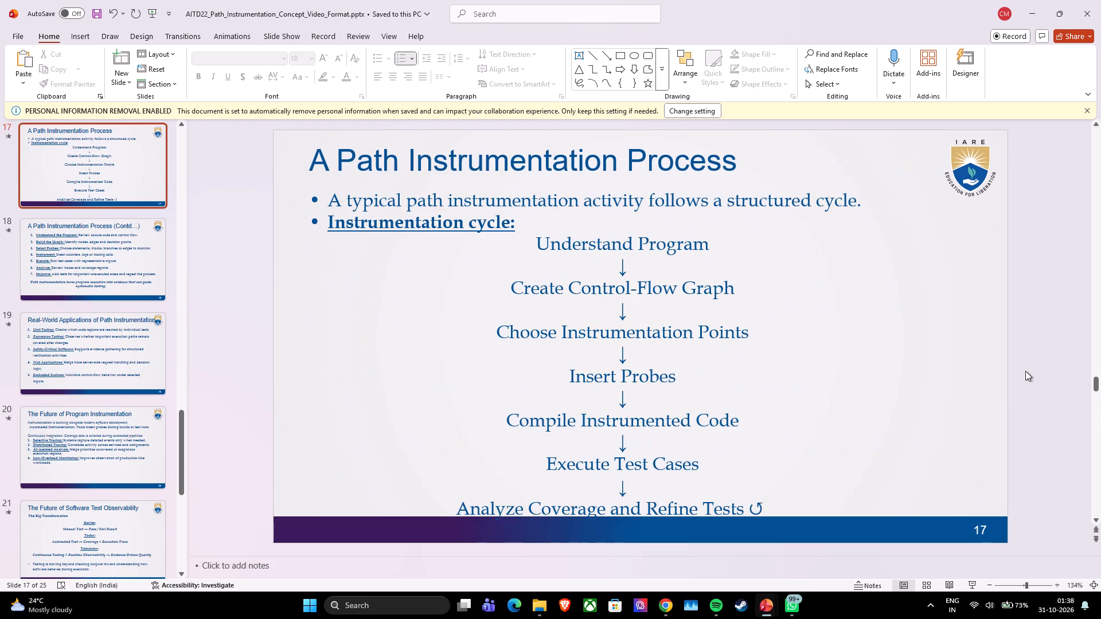
key("Up")
key("Down")
key("Up")
key("Up")
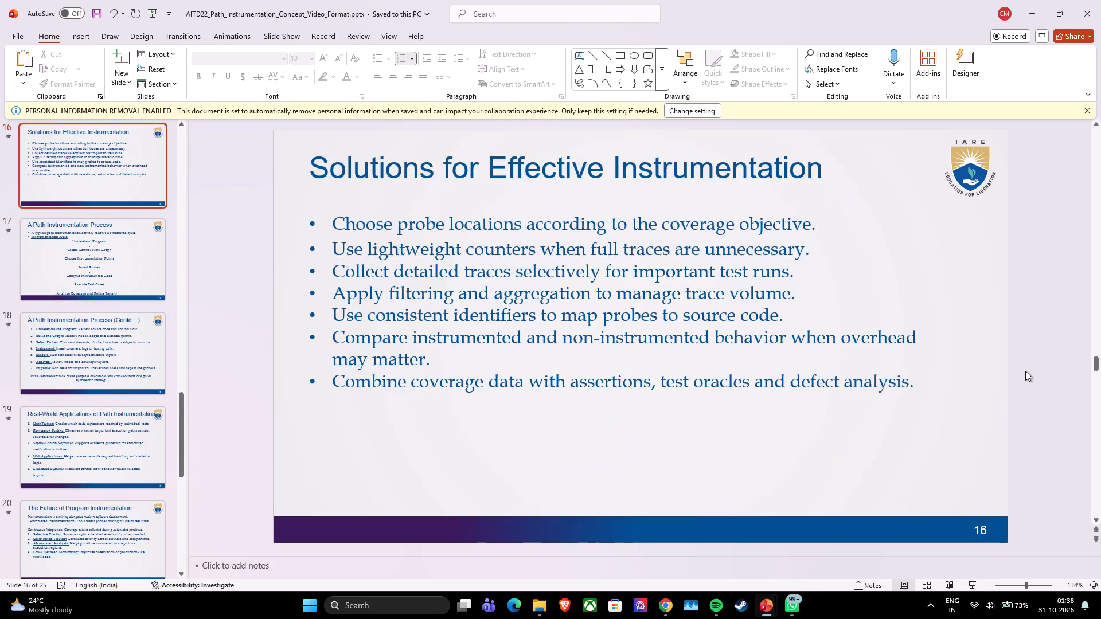
key("Up")
Switch to the Cocept_Video_PPT_Format_AAT-2_1 reference deck and examine the layout of slides 19 to 21 for comparison.
key("alt+Tab")
key("Up")
key("Up")
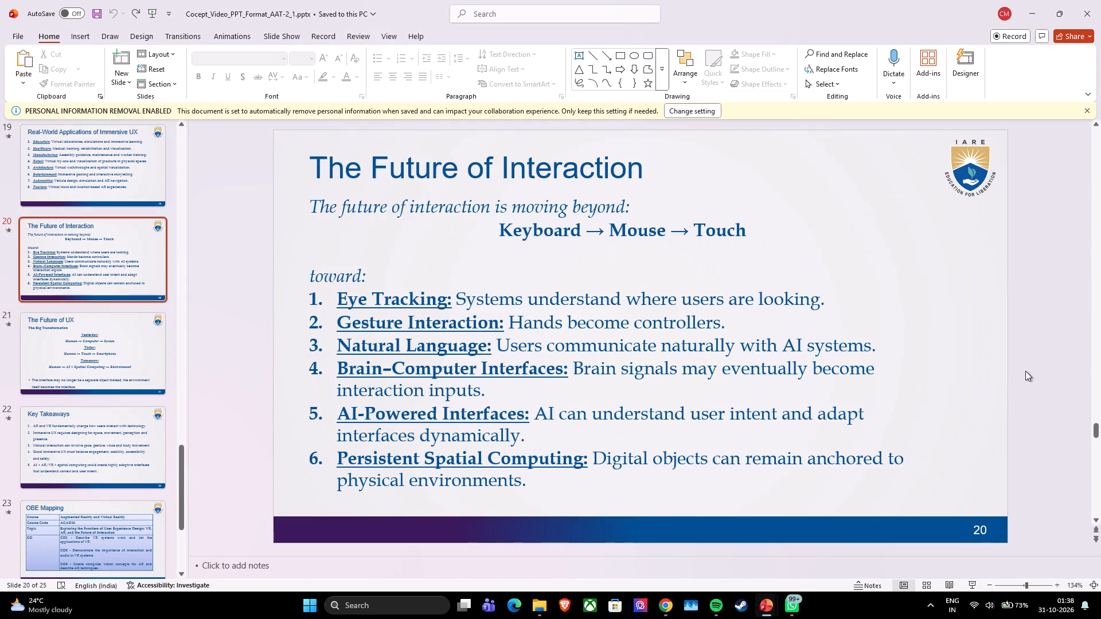
key("Up")
key("Down")
key("Down")
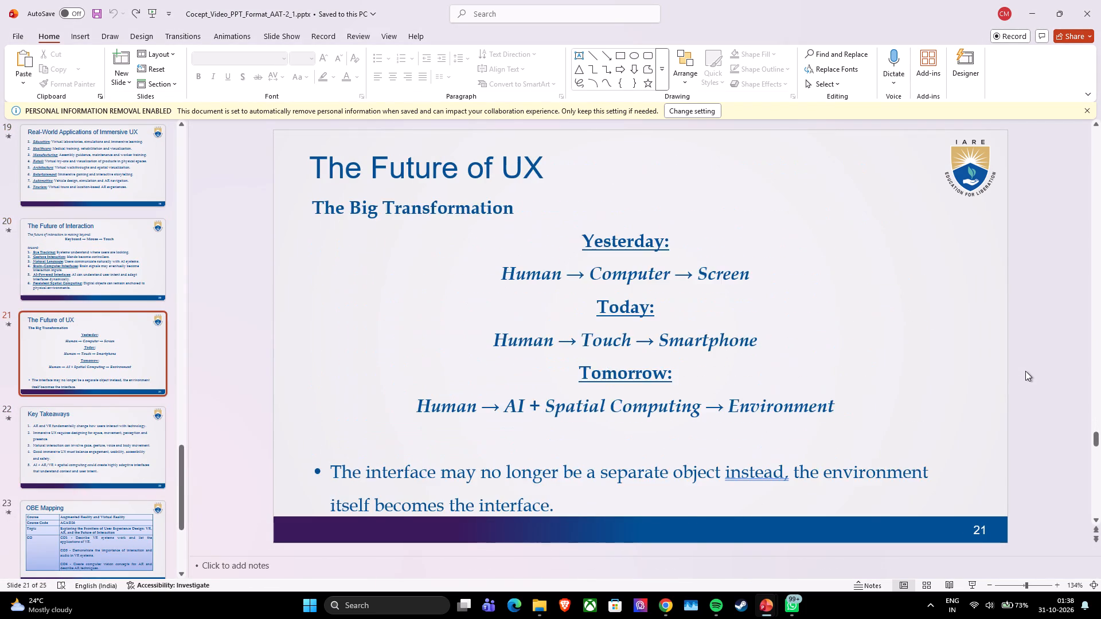
key("Up")
key("Up")
key("Down")
key("Up")
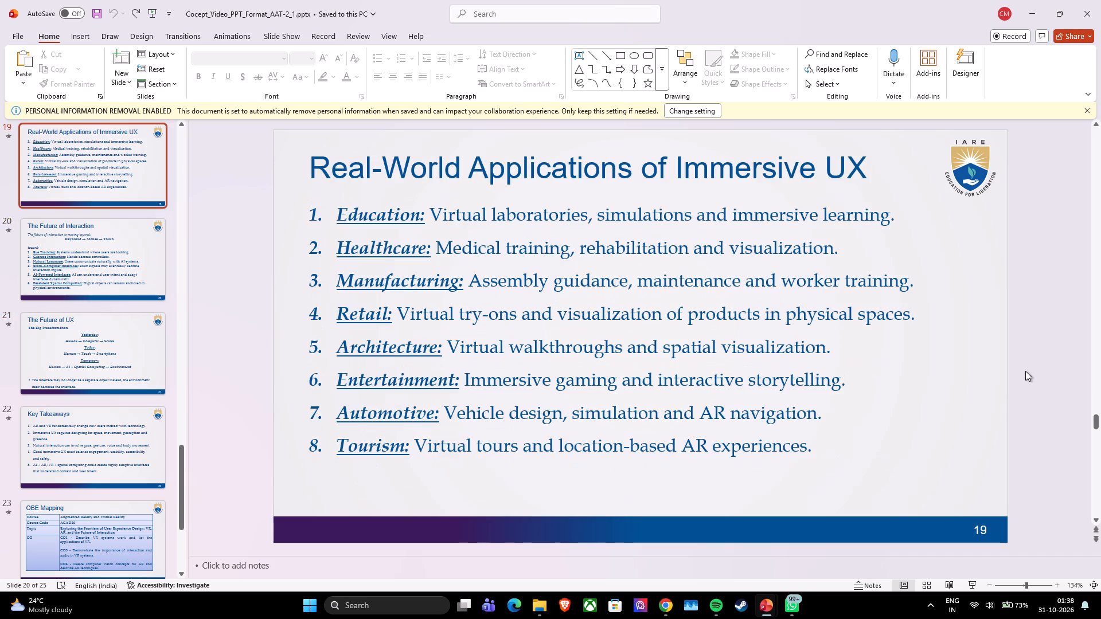
Return to the AITD22 presentation, recheck slides 15 to 20, and look back through the deck to the title slide.
key("alt+Tab")
key("Down")
key("Down")
key("Up")
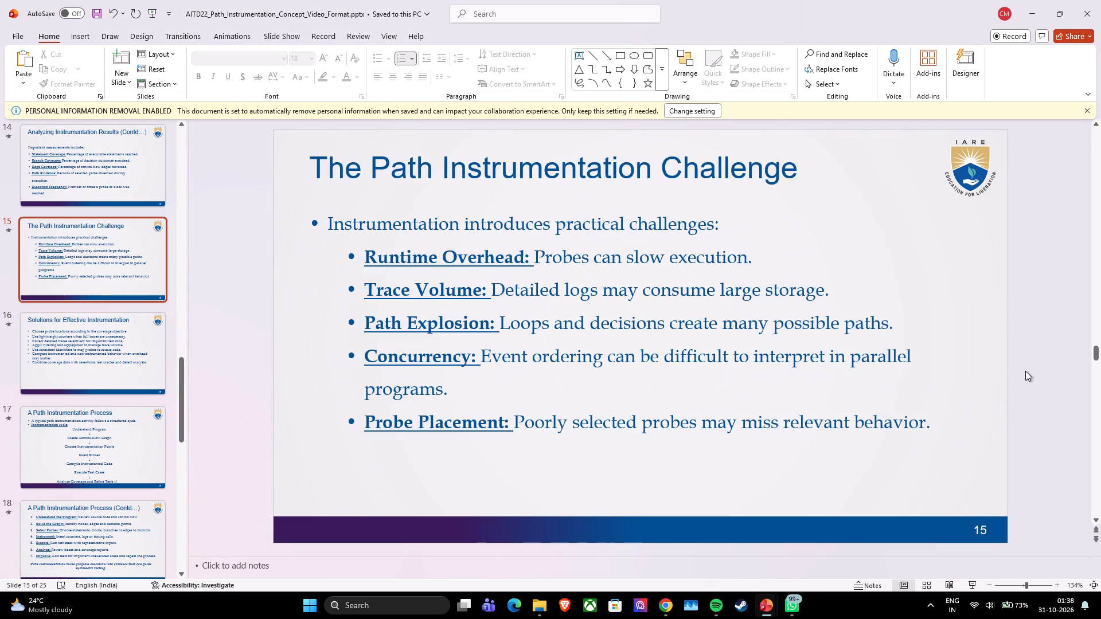
key("Down")
key("Down")
key("Down")
key("Down")
key("Down")
key("Up")
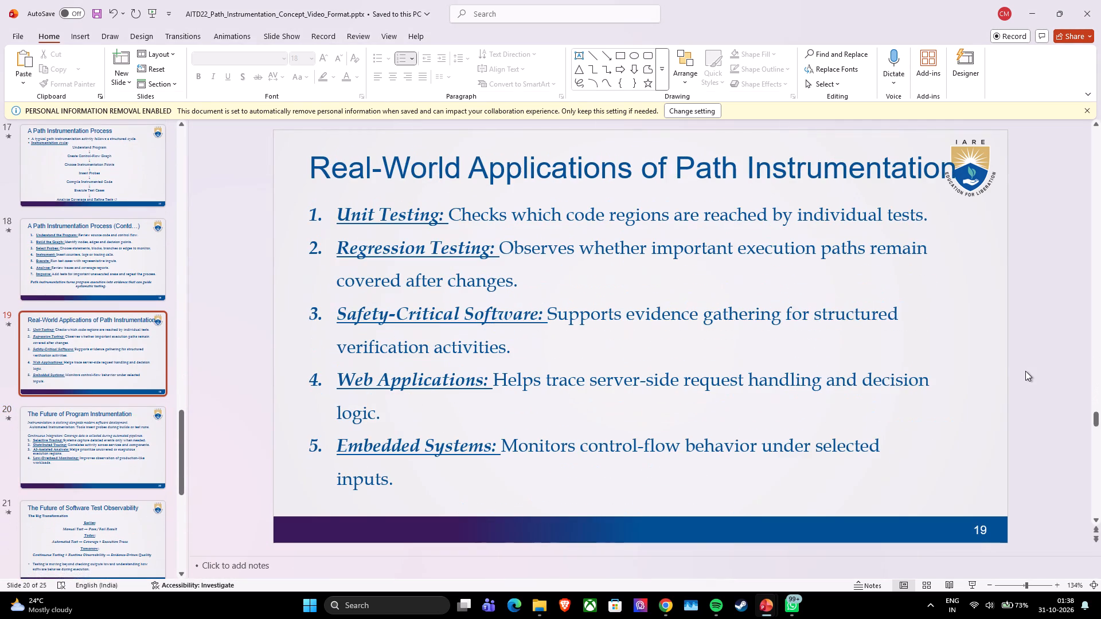
key("Up")
key("Up")
key("Up")
key("Up")
key("Up")
key("Up")
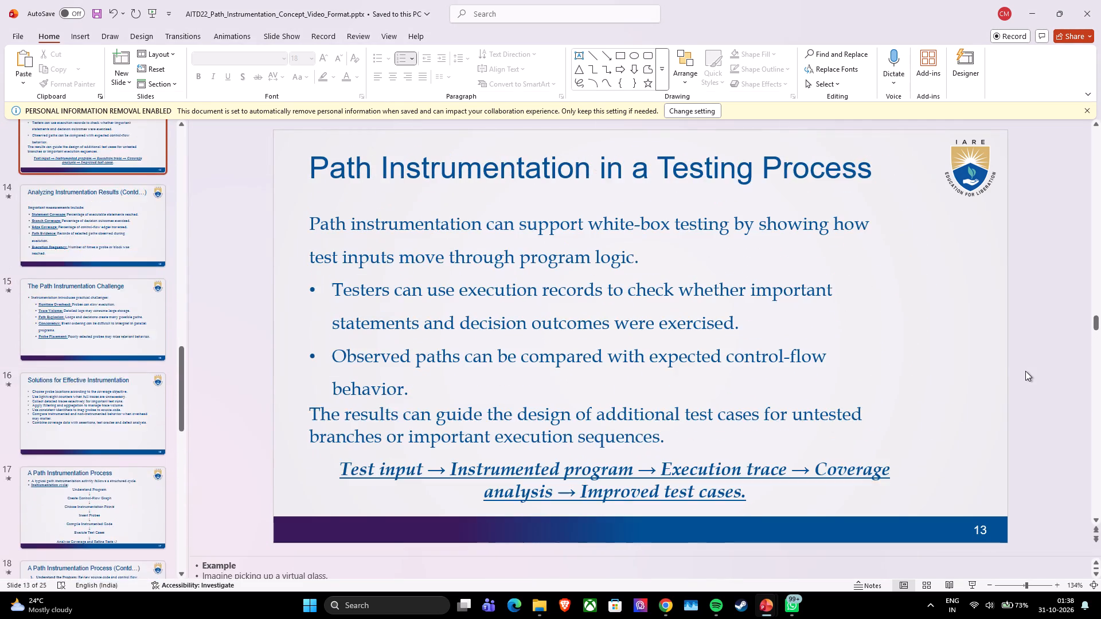
key("Up")
key("Up")
key("Up")
key("Up")
key("Up")
key("Up")
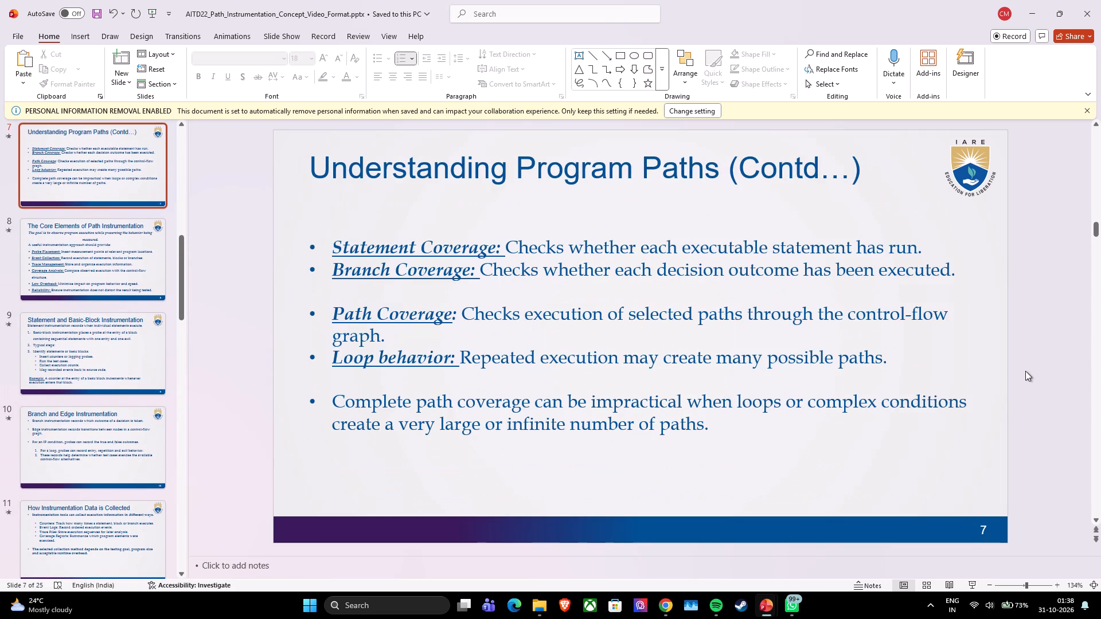
key("Up")
key("Up")
key("Up")
key("Up")
key("Up")
key("Up")
Review the opening slides once more, through Understanding Program Paths (Contd…), for formatting and spacing.
key("Down")
key("Down")
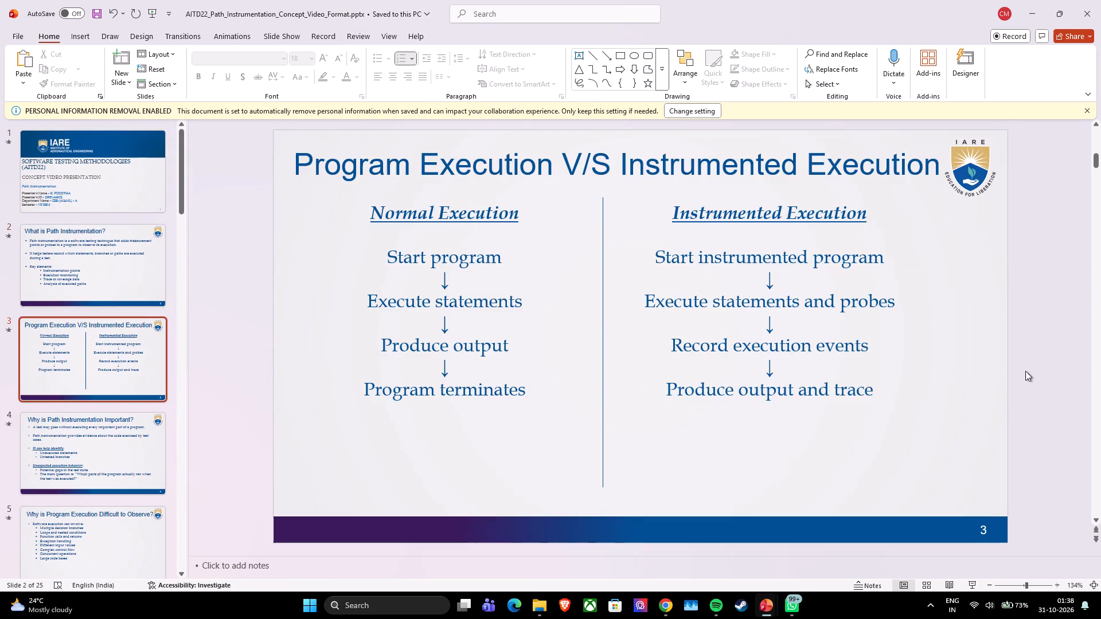
key("Up")
key("Down")
key("Down")
key("Down")
key("Up")
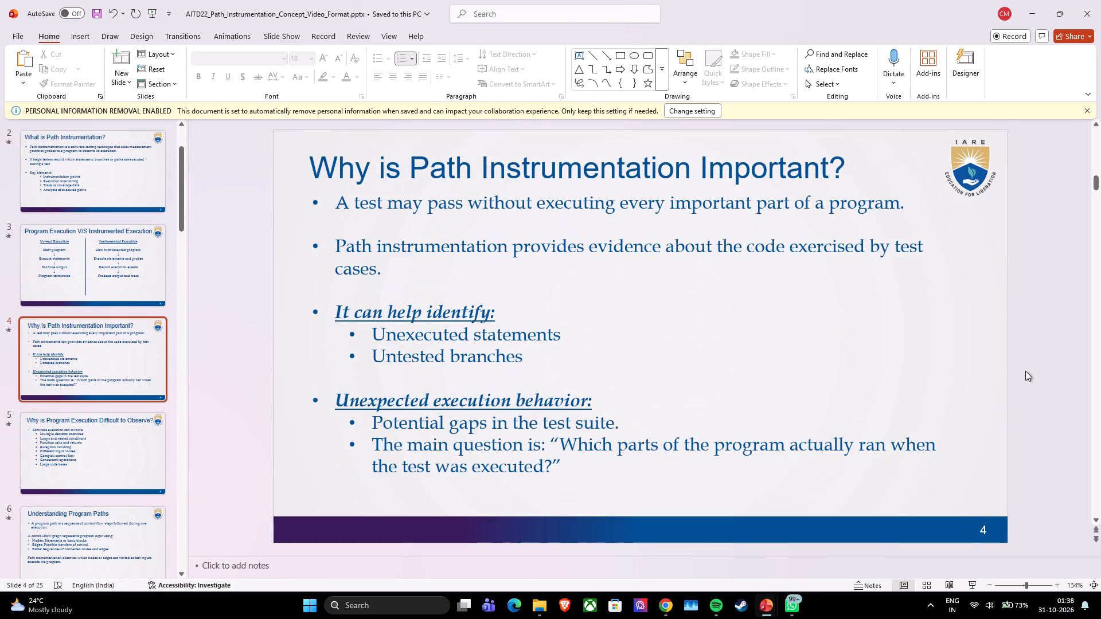
key("Down")
key("Down")
key("Down")
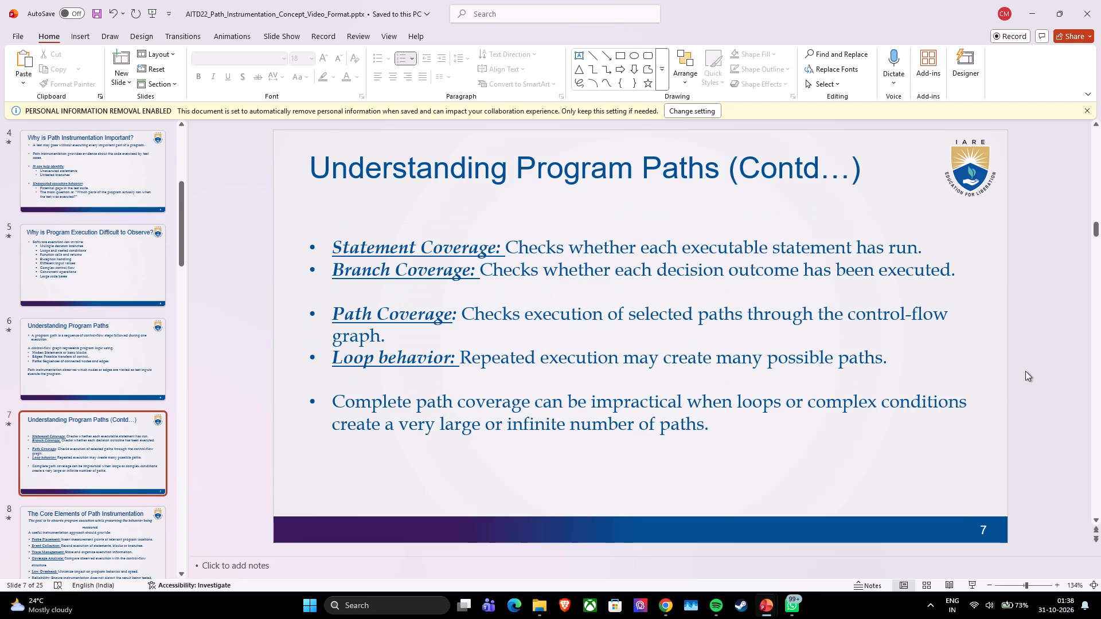
Save the AITD22 Path Instrumentation presentation and close it.
key("ctrl+s")
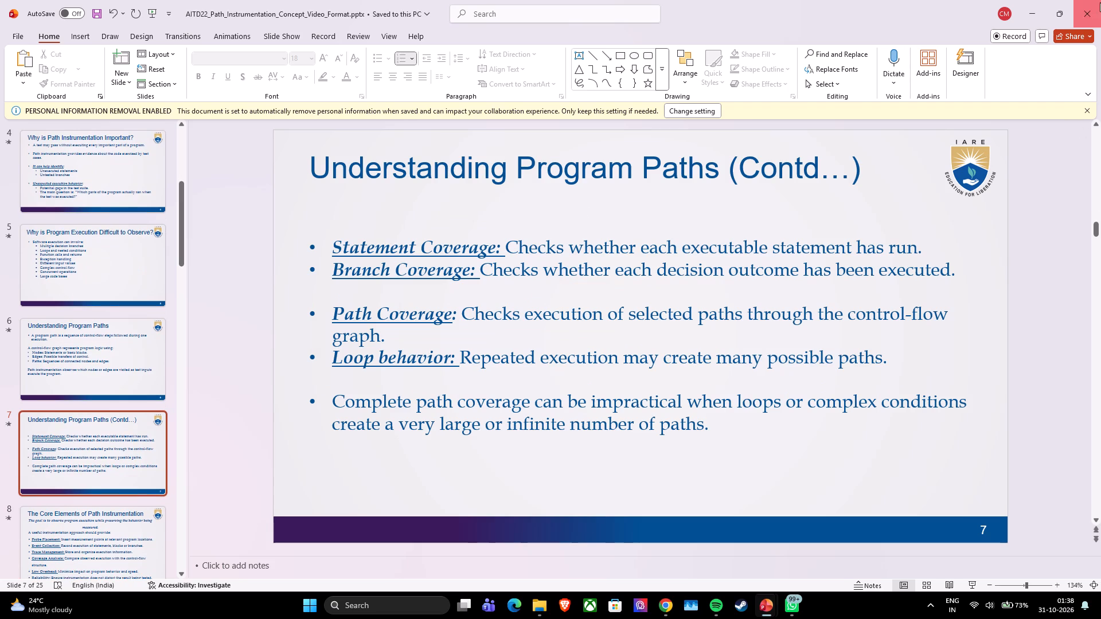
left_click(1100, 2)
Switch to File Explorer and refresh the Downloads folder to check the saved AITD22 presentation file.
key("alt+Tab")
left_click(590, 288, "alt")
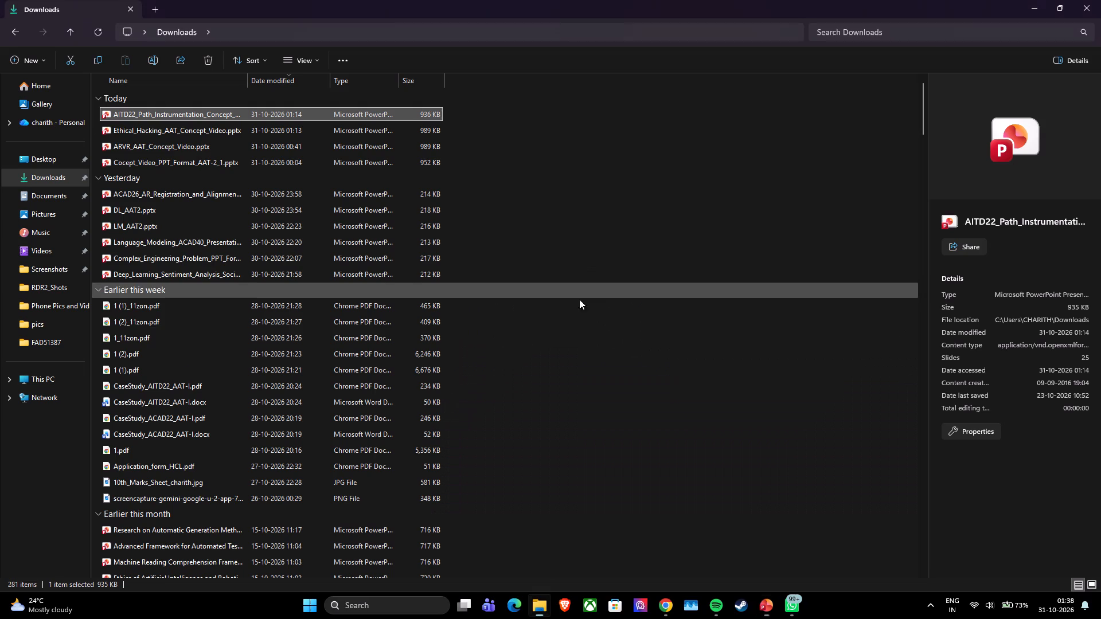
key("ctrl+r")
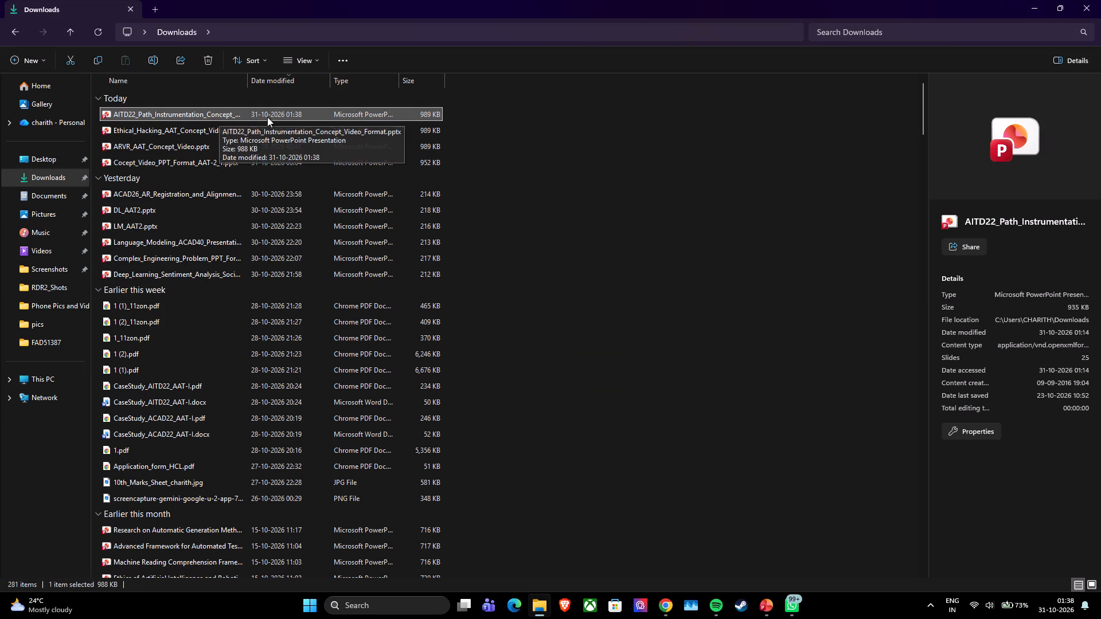
Switch to Chrome and sign in to the Samvidha student portal with the saved credentials.
key("alt+Tab")
left_click(510, 287, "alt")
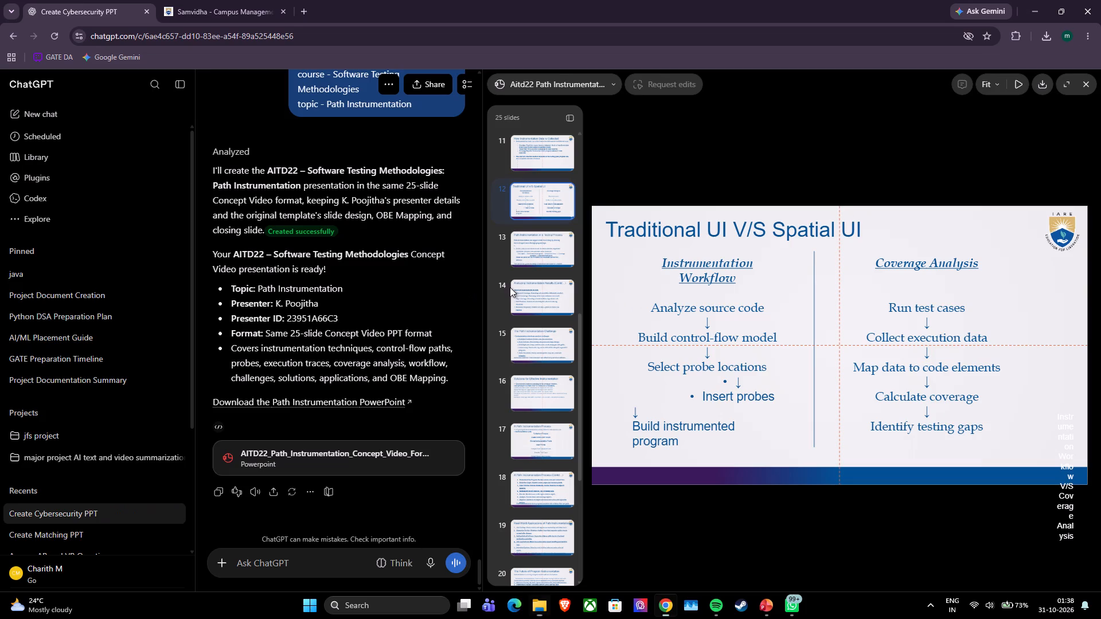
key("ctrl+Tab")
key("ctrl+r")
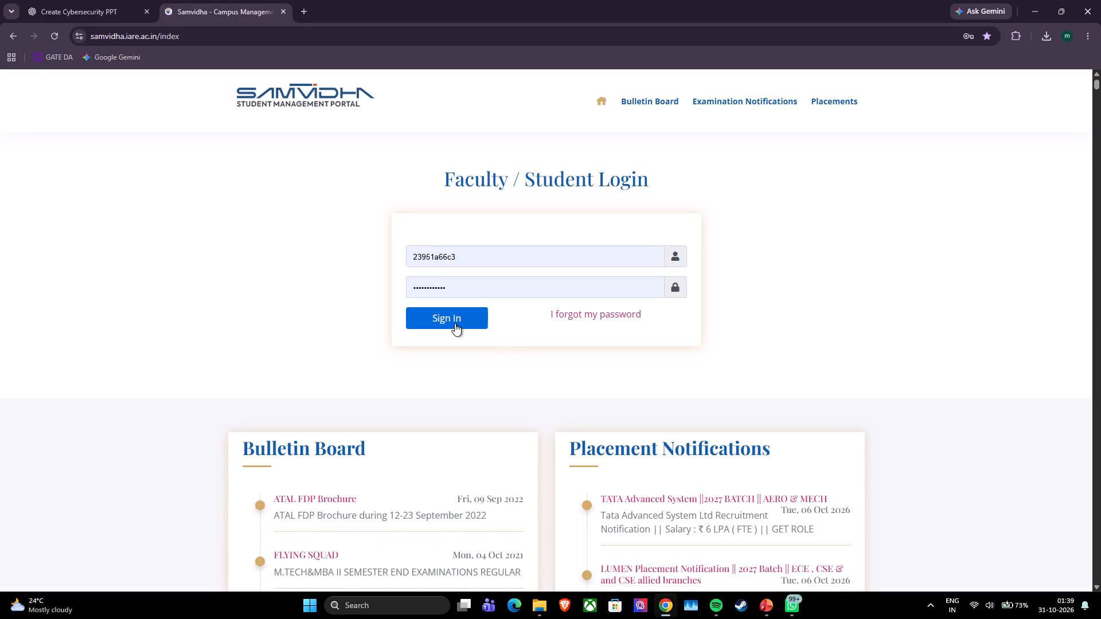
left_click(455, 323)
Open the portal's AAT (Concept Video) upload page and check the AITD22 entry against the file in Downloads.
scroll(64, 445, "down", 4)
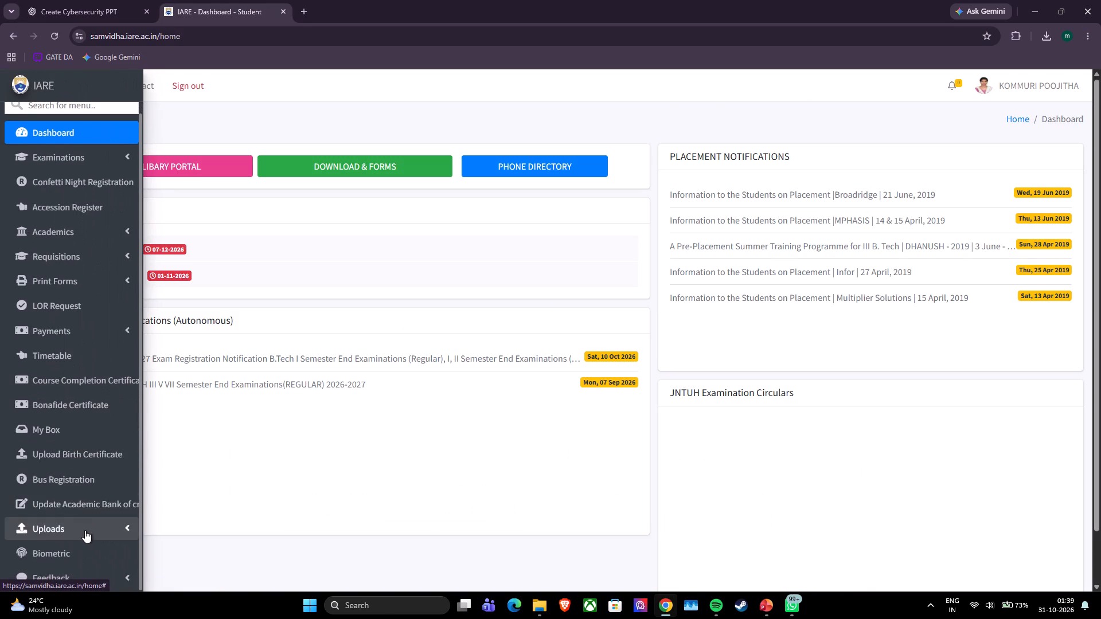
left_click(85, 530)
scroll(86, 516, "down", 5)
left_click(85, 453)
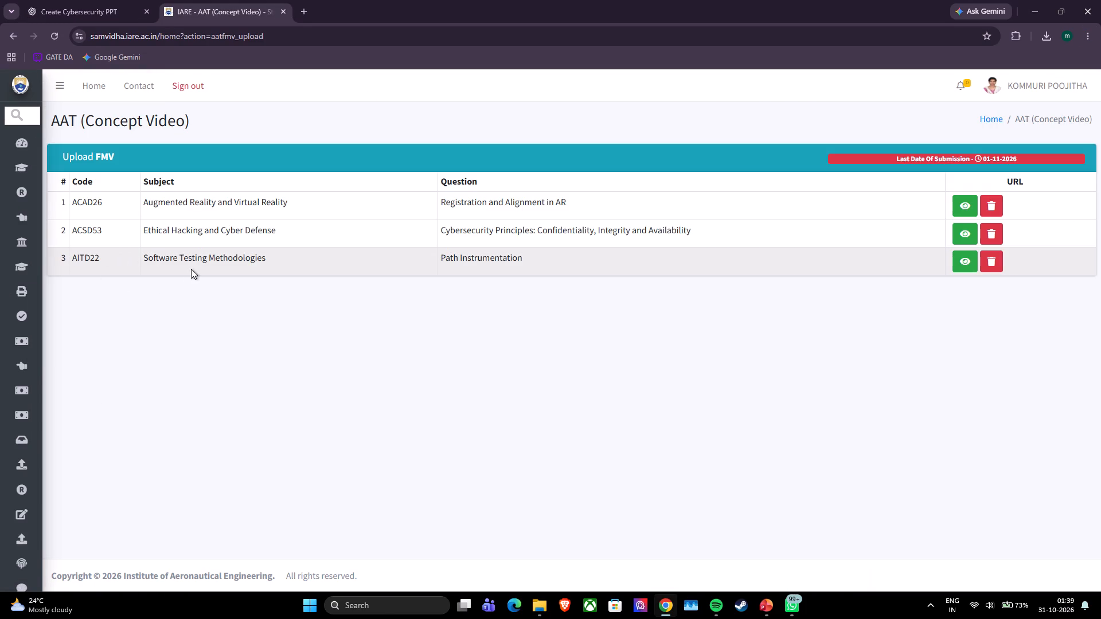
key("alt+Tab")
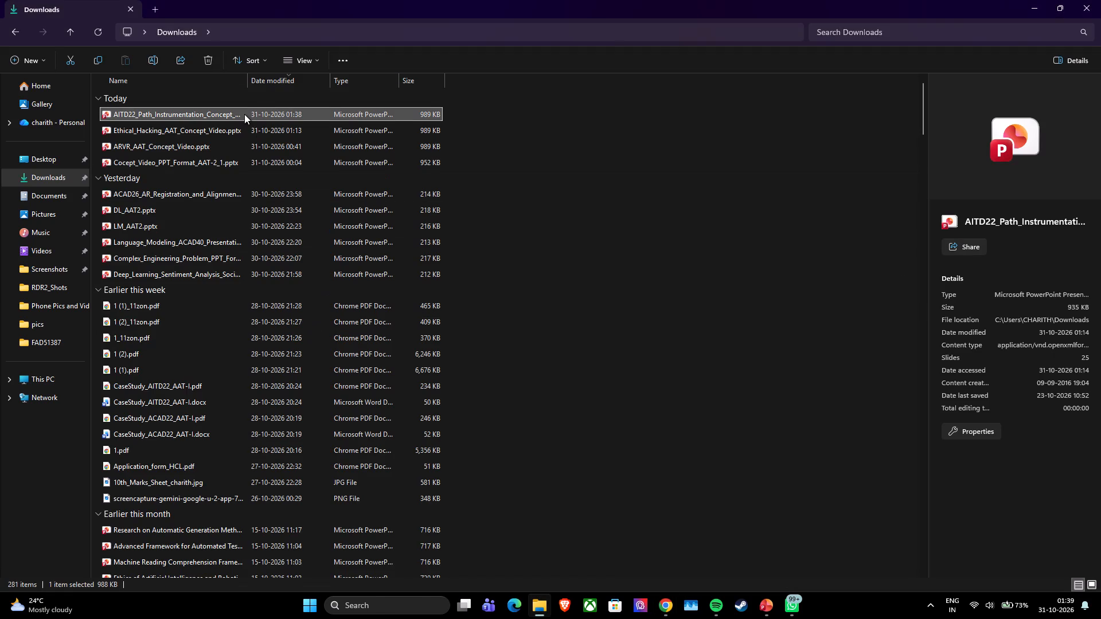
key("alt+Tab")
Switch to File Explorer and rename the AITD22 Path Instrumentation presentation in Downloads as Software_Testing_AAT_Concept_Video, keeping the .pptx extension.
key("alt+Tab")
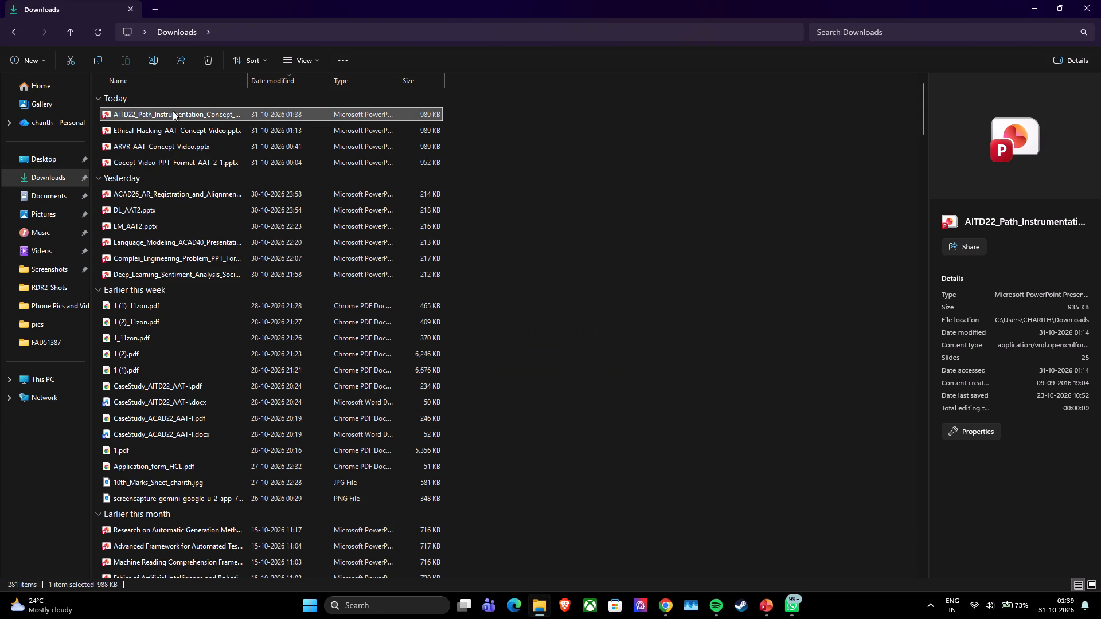
left_click(155, 64)
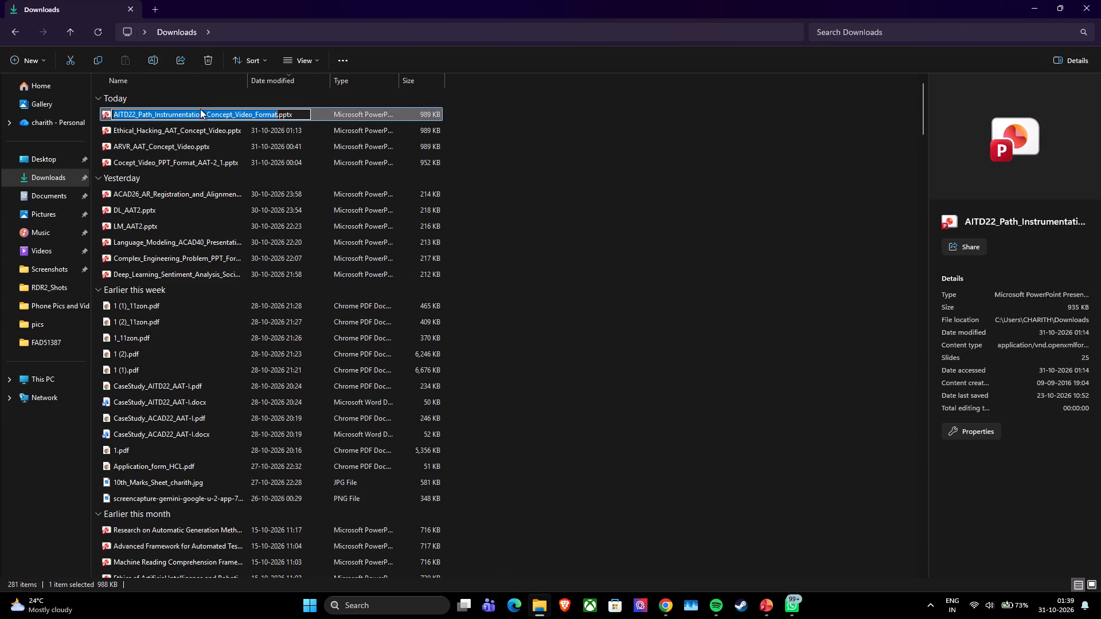
key("shift+s")
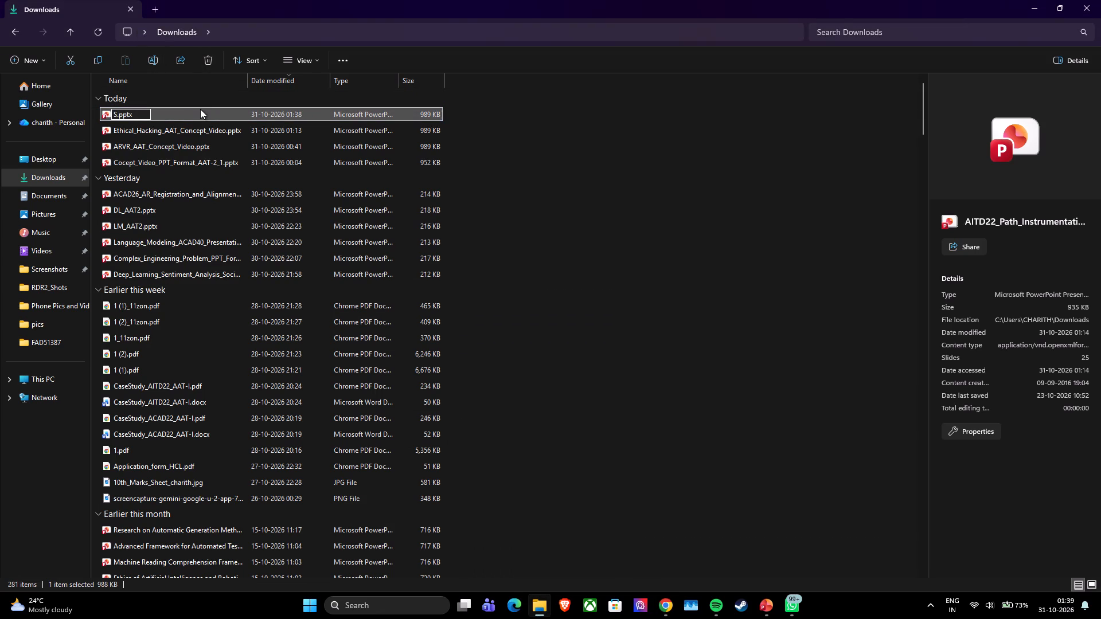
type("oftware")
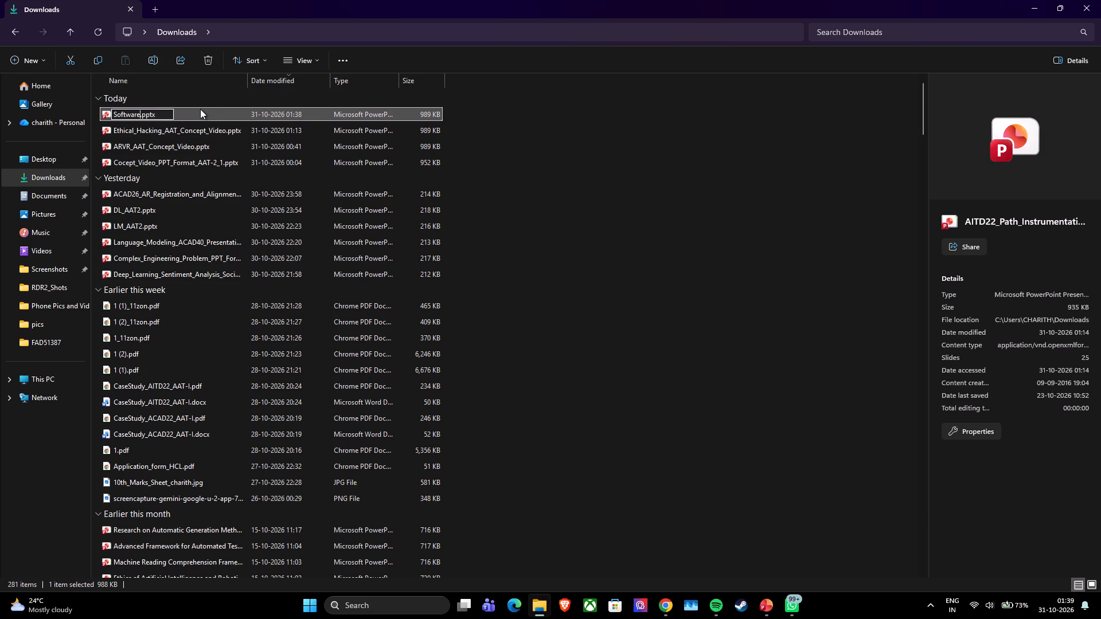
key("shift+underscore")
type("Testing")
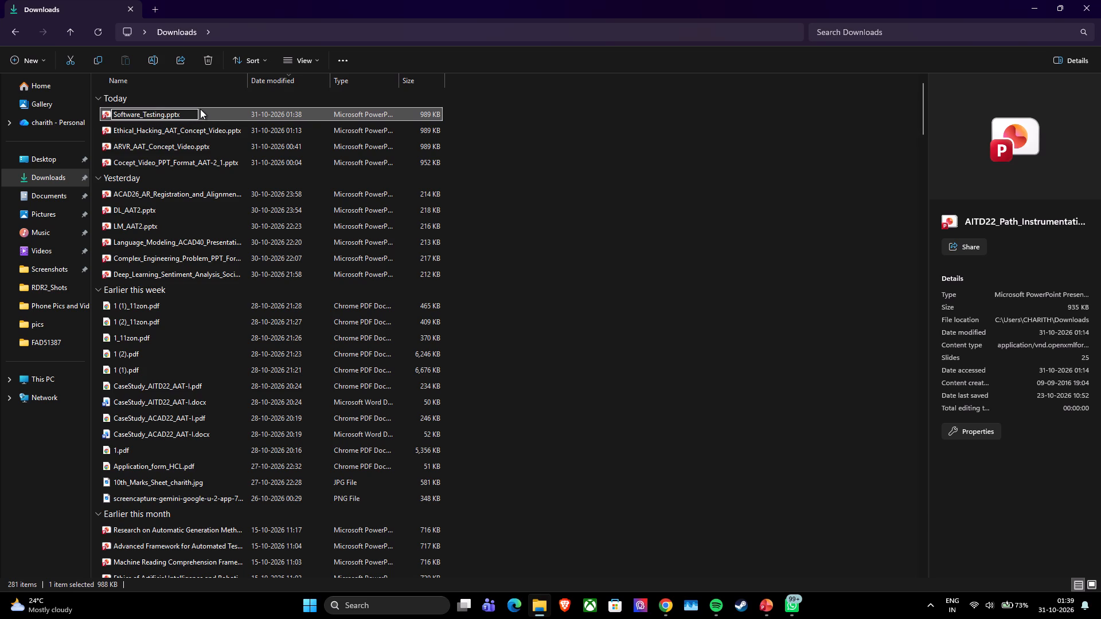
key("shift+underscore")
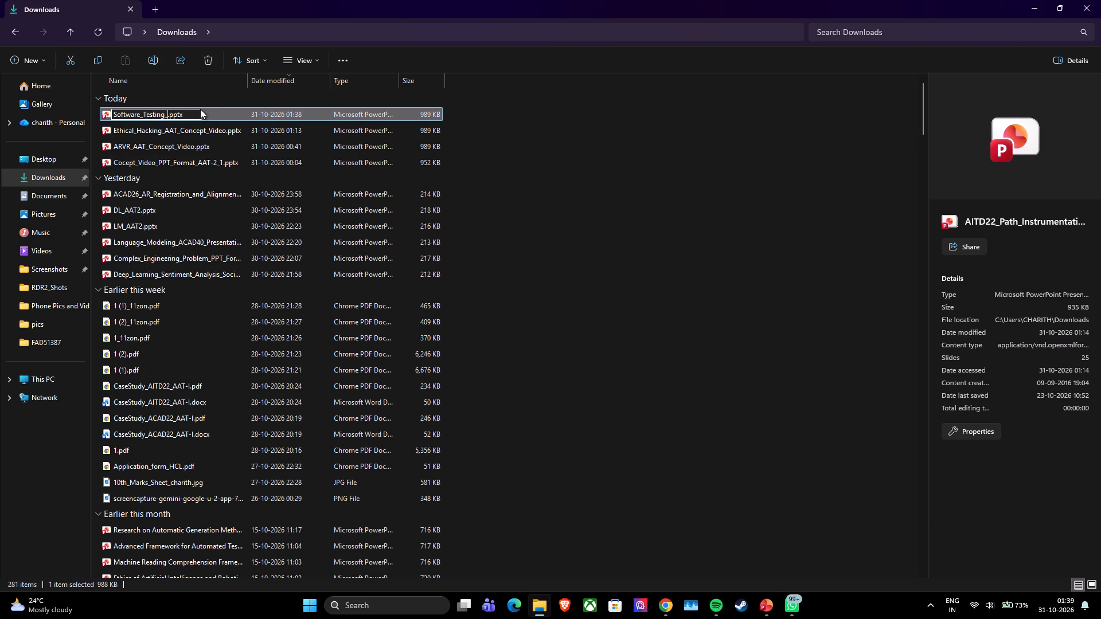
type("AAT_")
type("Concept_v")
key("BackSpace")
type("Video")
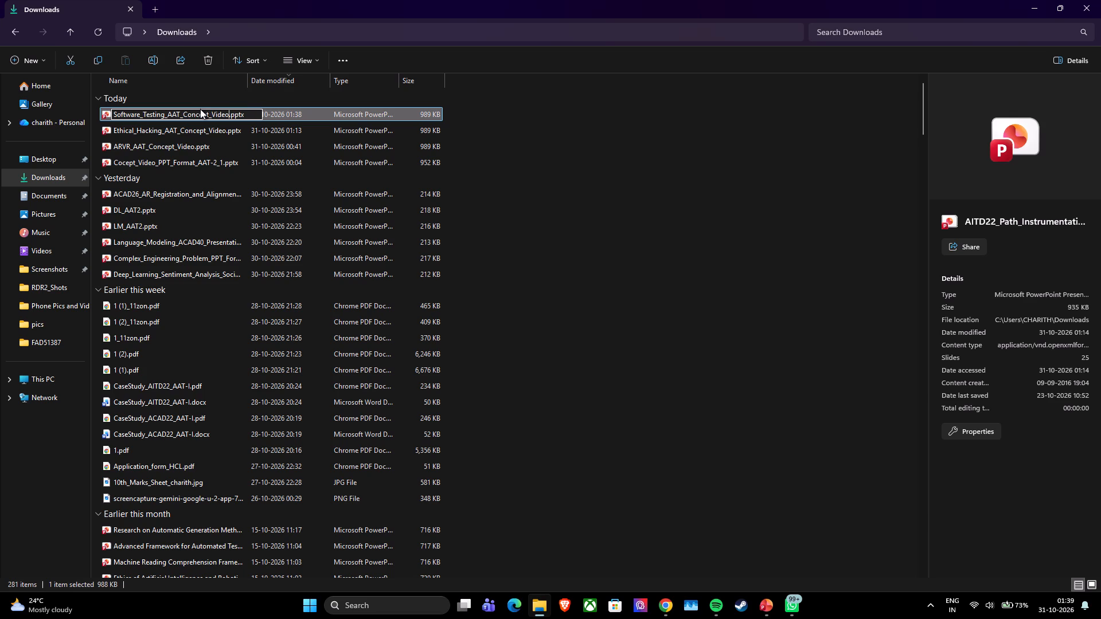
key("Return")
left_click(607, 365)
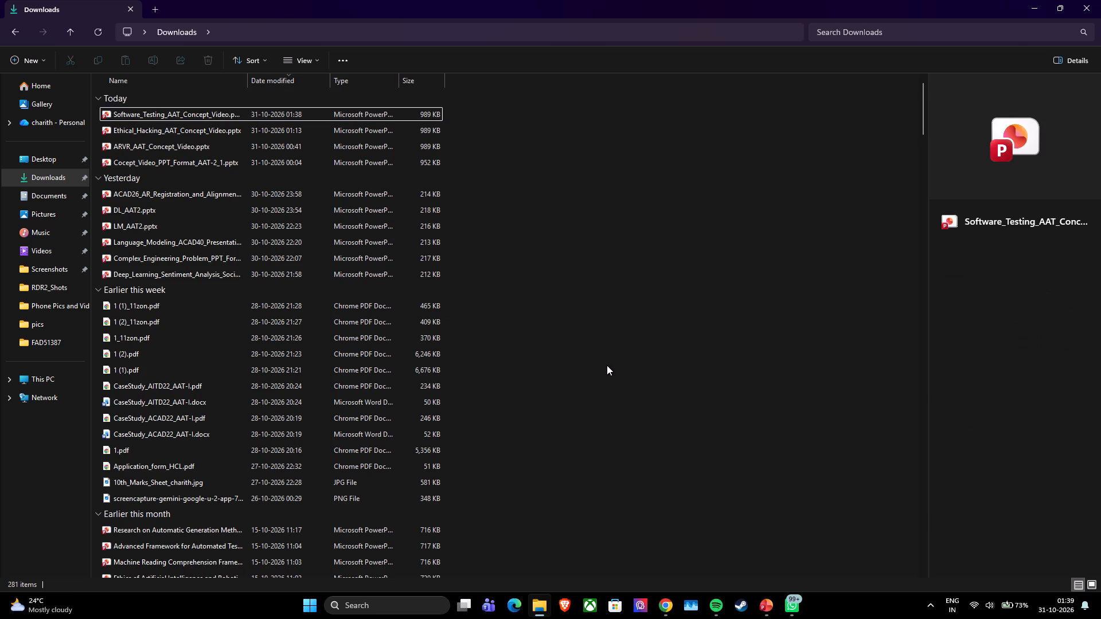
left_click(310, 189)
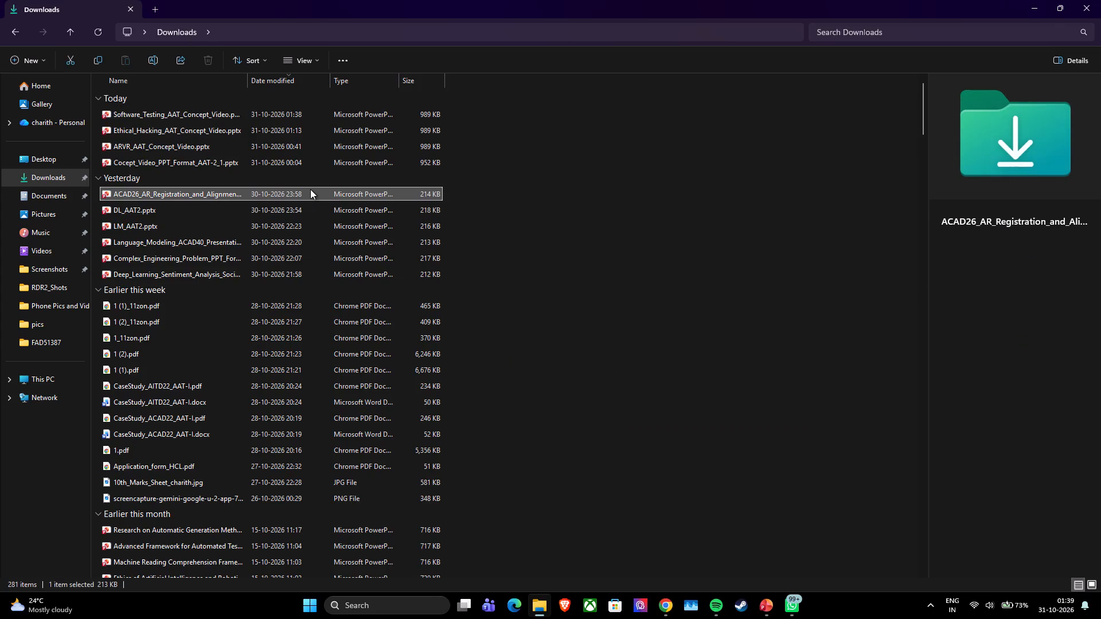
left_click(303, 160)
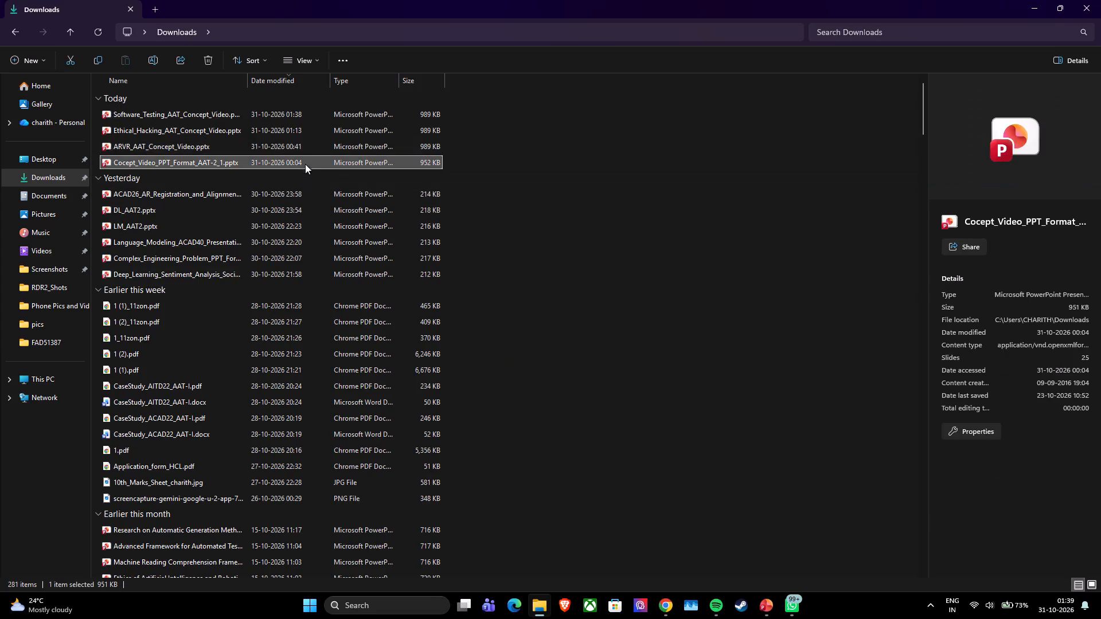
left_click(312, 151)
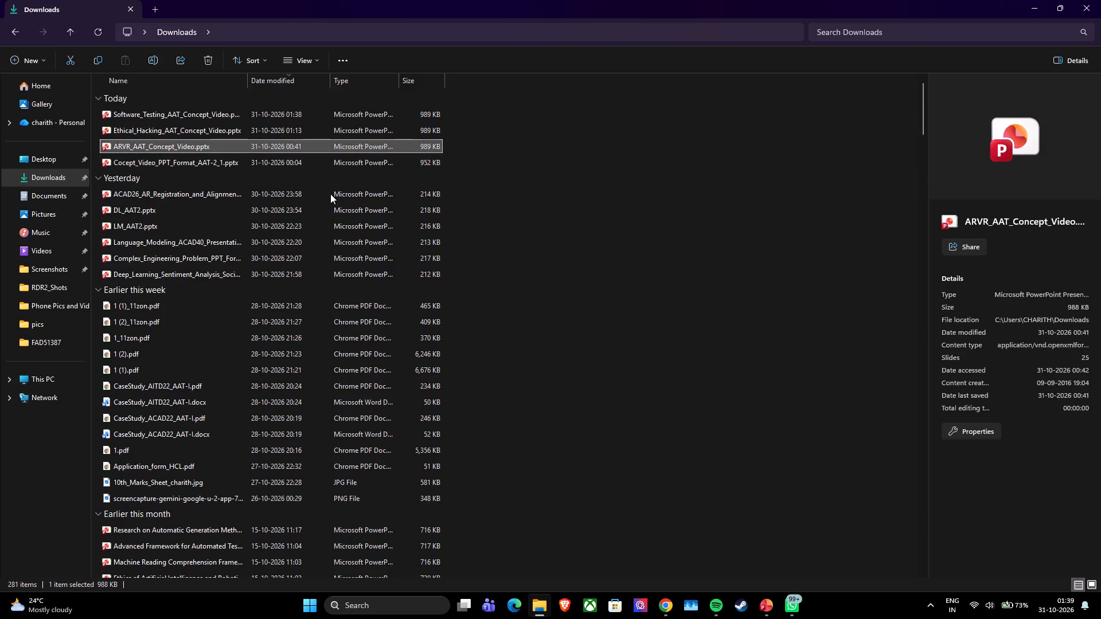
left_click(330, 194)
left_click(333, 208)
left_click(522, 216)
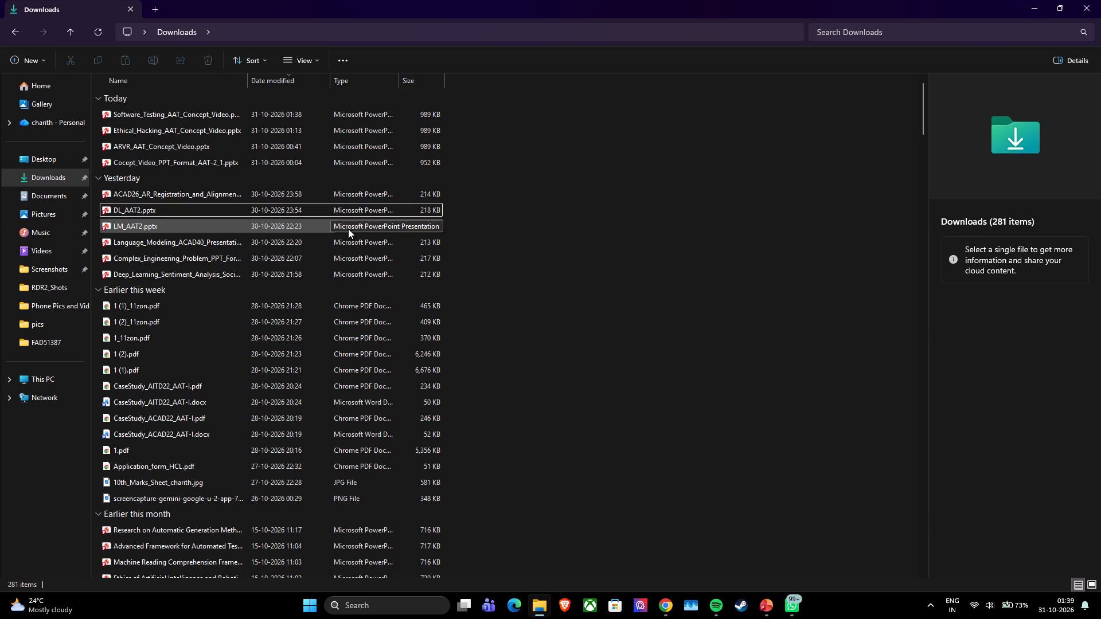
Open the LM_AAT2.pptx presentation from Downloads in PowerPoint, review its slides from the title through the closing slide, and close it.
double_click(299, 229)
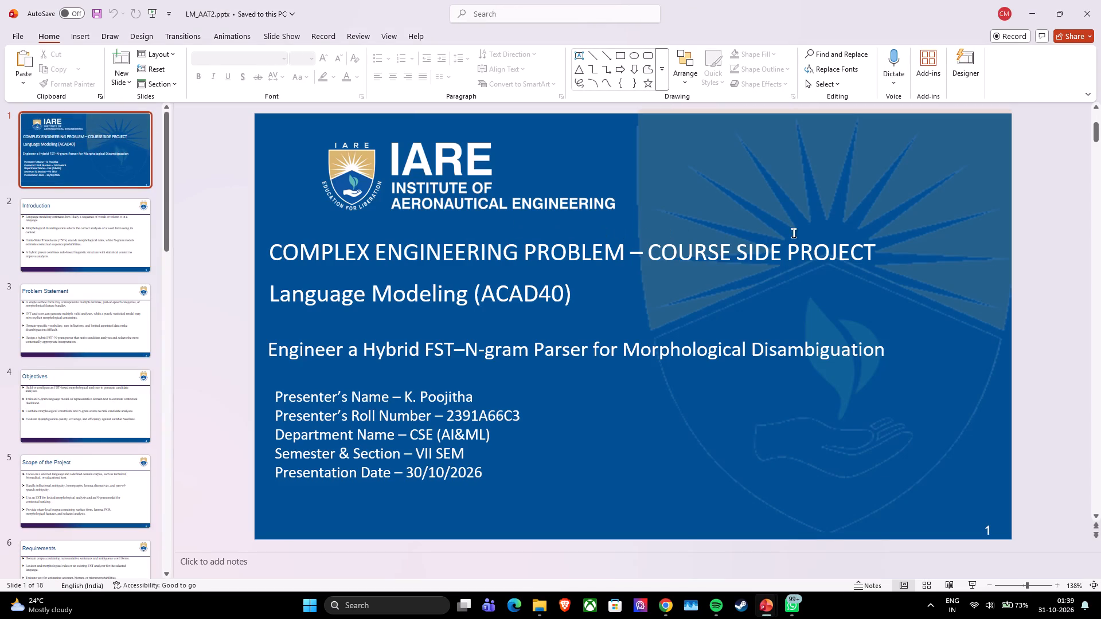
left_click(1068, 299)
key("Down")
key("Down")
key("Down")
key("Down")
key("Down")
key("Down")
key("Down")
key("Down")
key("Down")
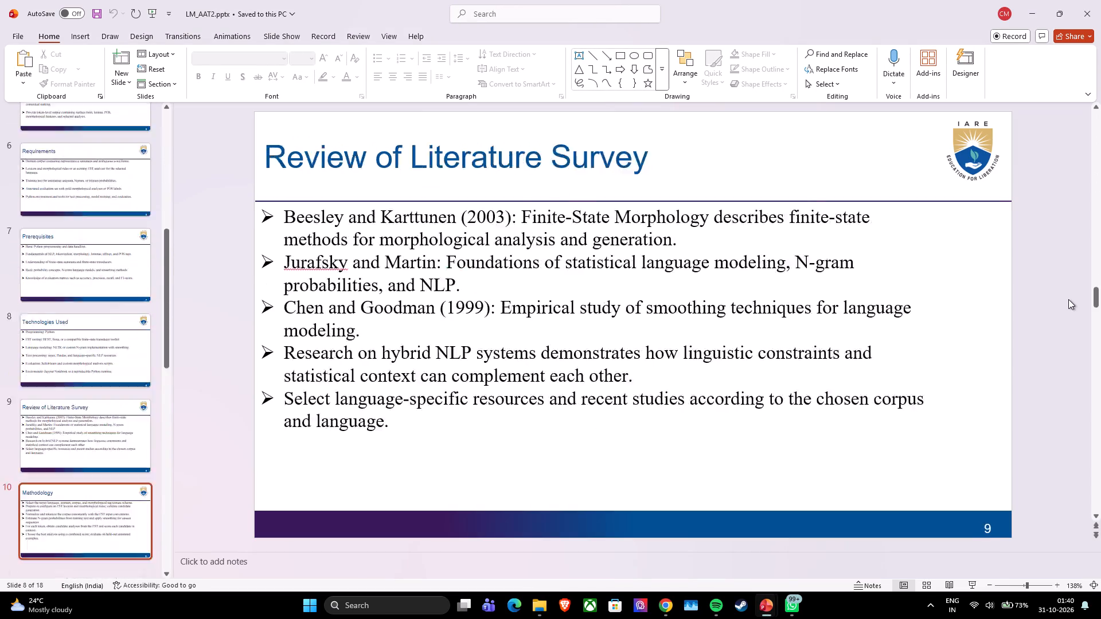
key("Down")
key("Down")
key("Down")
key("Up")
key("Down")
key("Down")
key("Down")
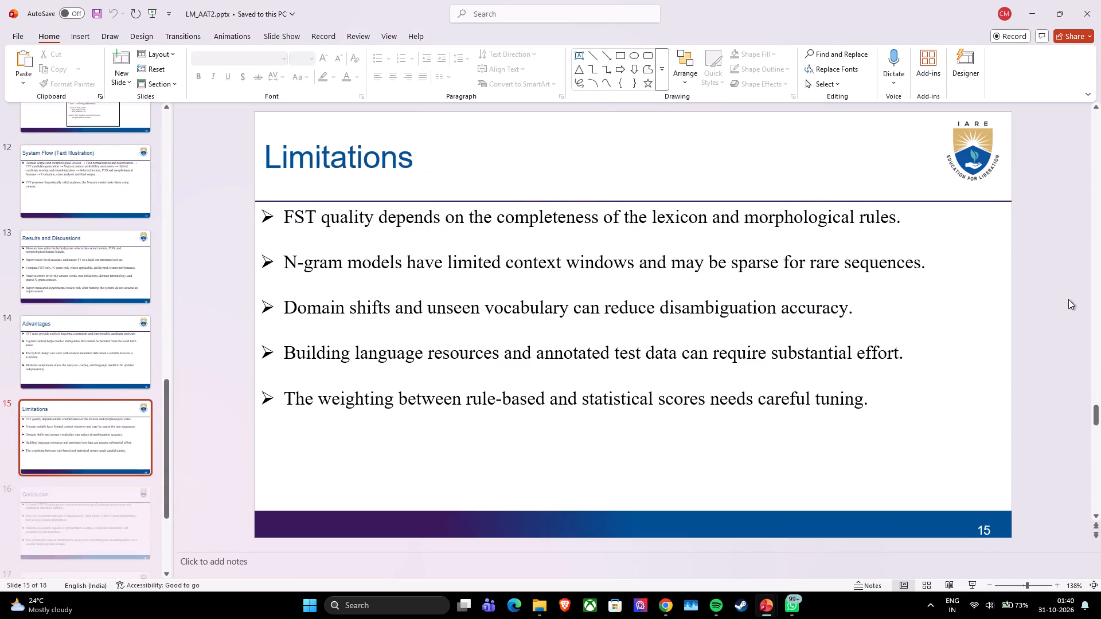
key("Down")
key("Up")
key("Up")
key("Up")
key("Up")
key("Up")
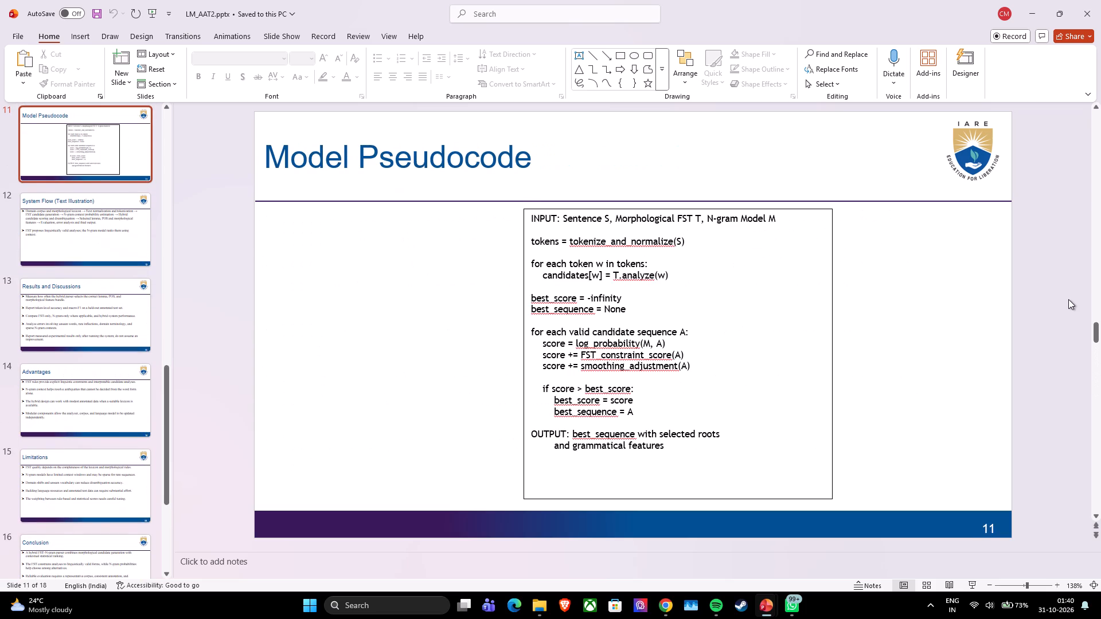
key("Down")
key("Down")
key("Down")
key("Down")
key("Down")
key("Down")
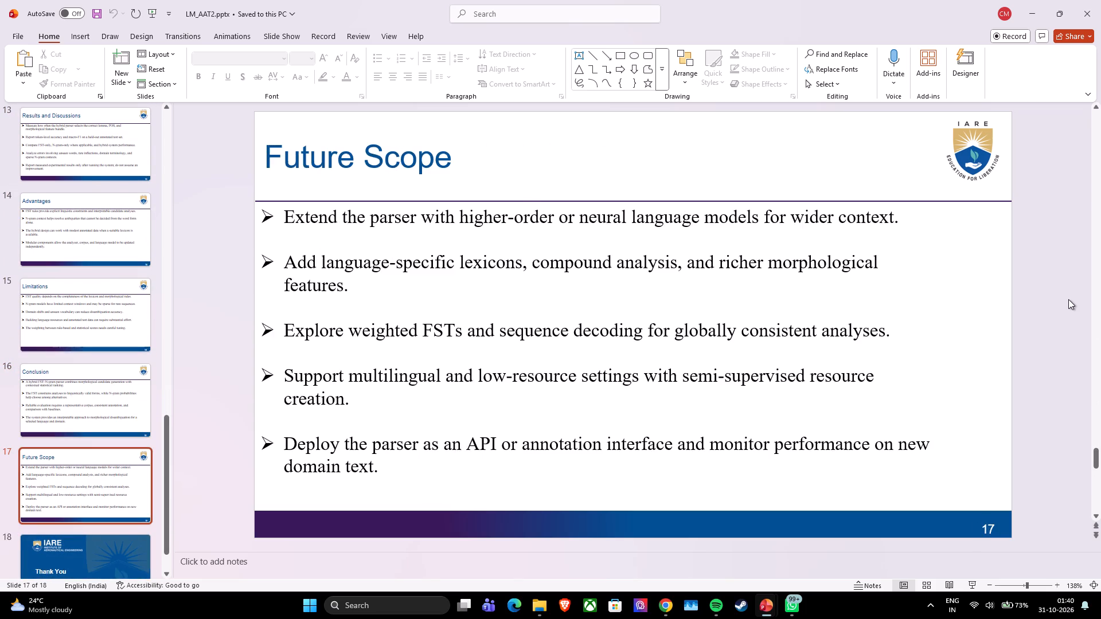
key("Down")
key("Up")
key("Up")
key("Up")
key("Up")
key("Up")
key("Up")
key("Up")
key("Up")
key("Up")
key("Up")
key("Up")
key("Up")
key("Up")
key("Up")
key("Up")
key("Up")
key("Up")
key("Up")
key("Up")
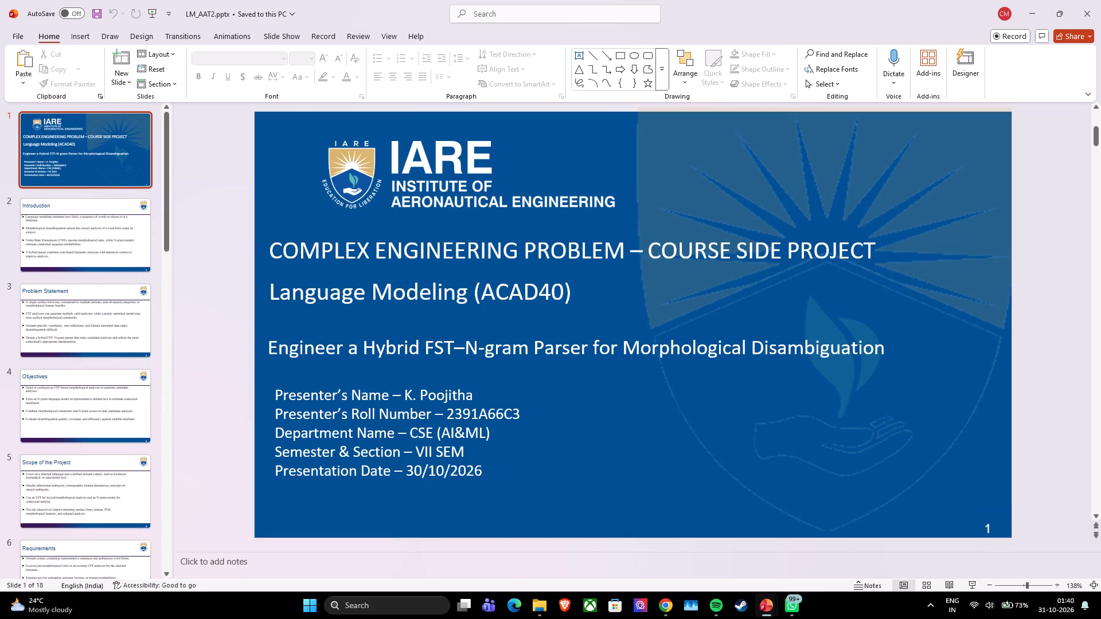
left_click(1091, 16)
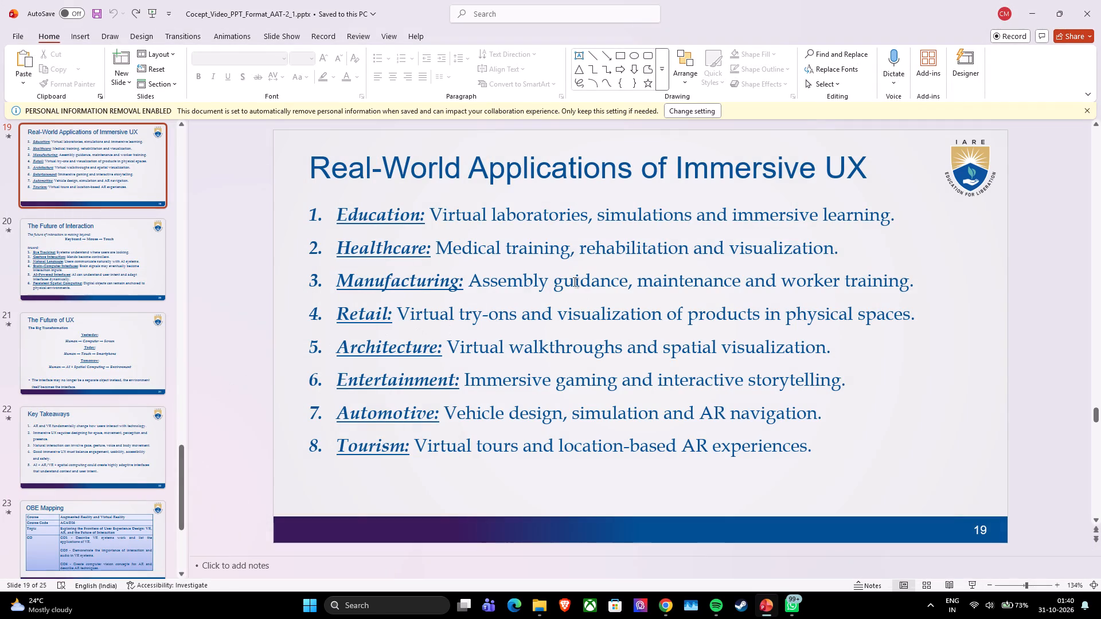
Close the Cocept_Video_PPT_Format_AAT-2_1 presentation in PowerPoint.
left_click(1083, 18)
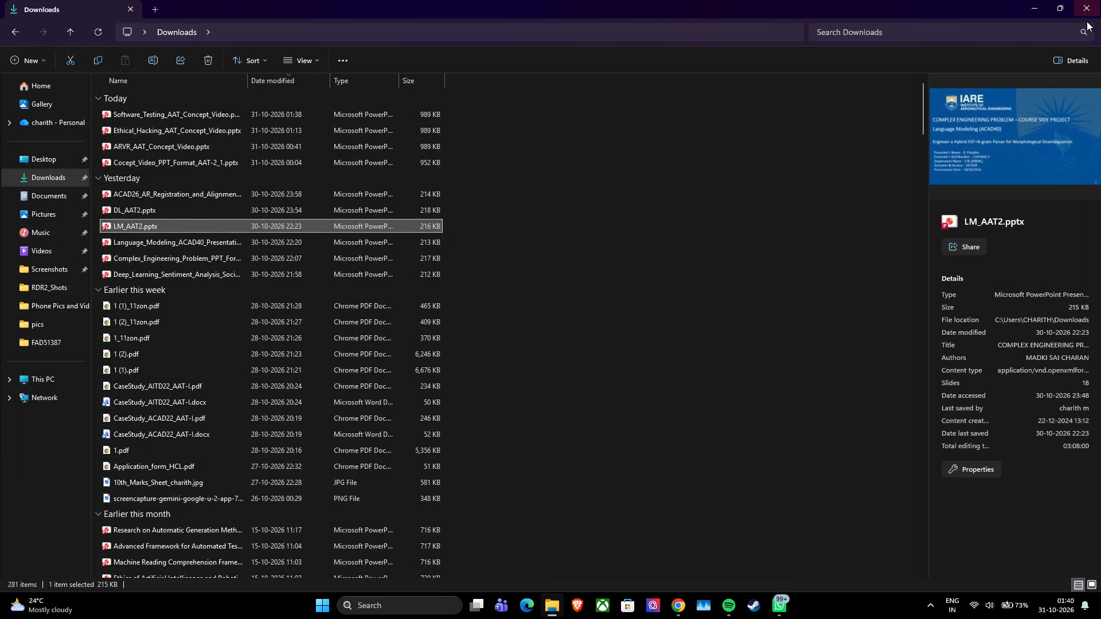
Switch to Chrome and close the browser window showing the portal's AAT (Concept Video) page.
key("alt+Tab")
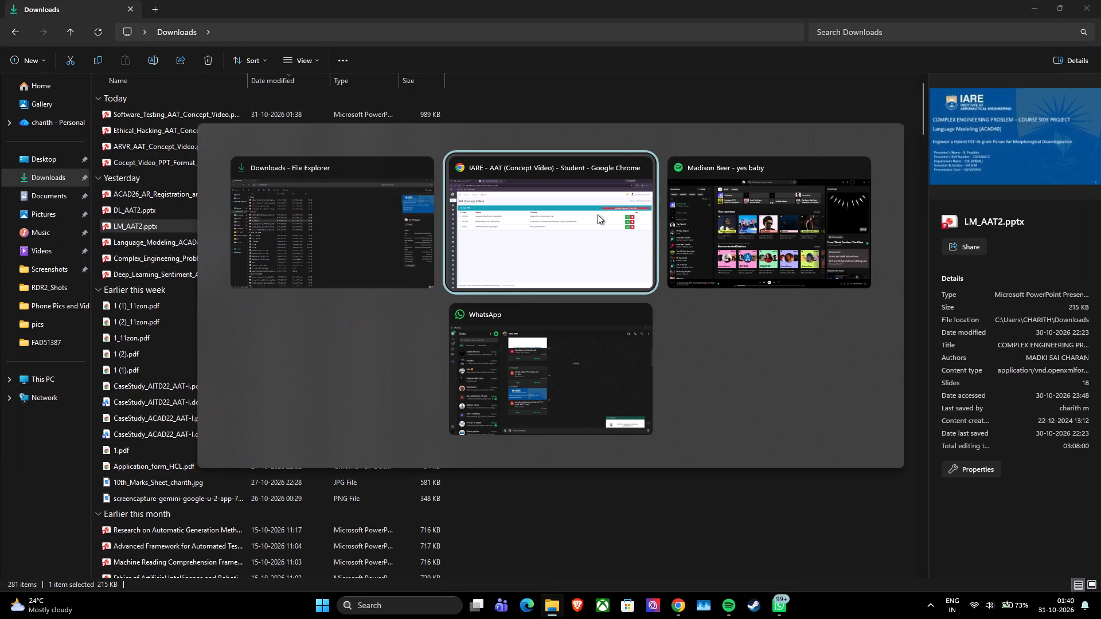
left_click(597, 226, "alt")
left_click(1088, 0)
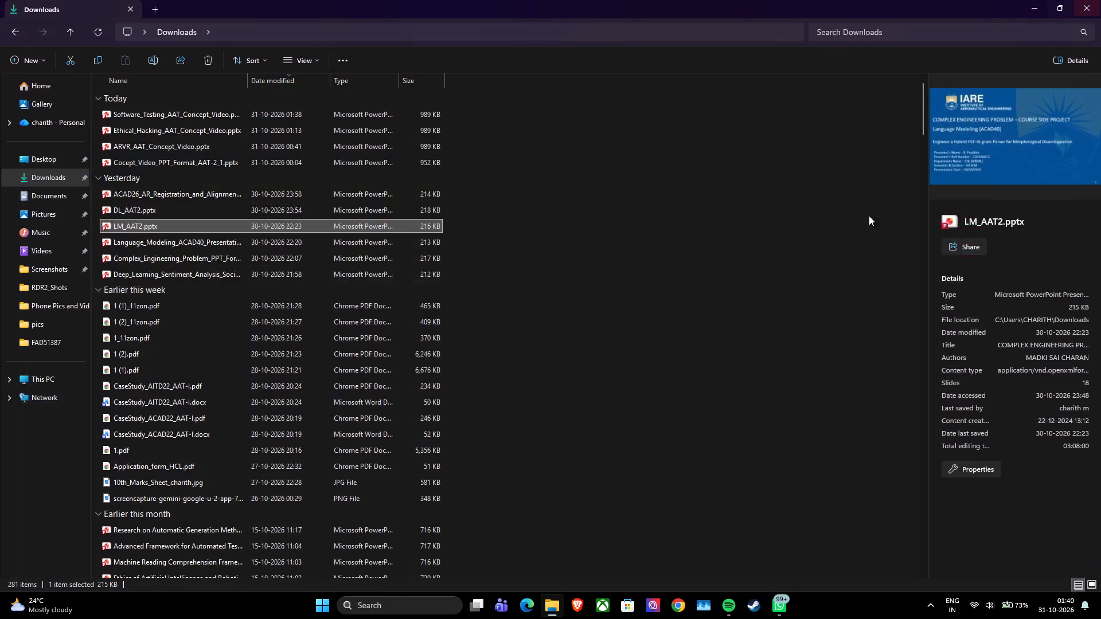
Switch from File Explorer to WhatsApp.
key("alt+Tab")
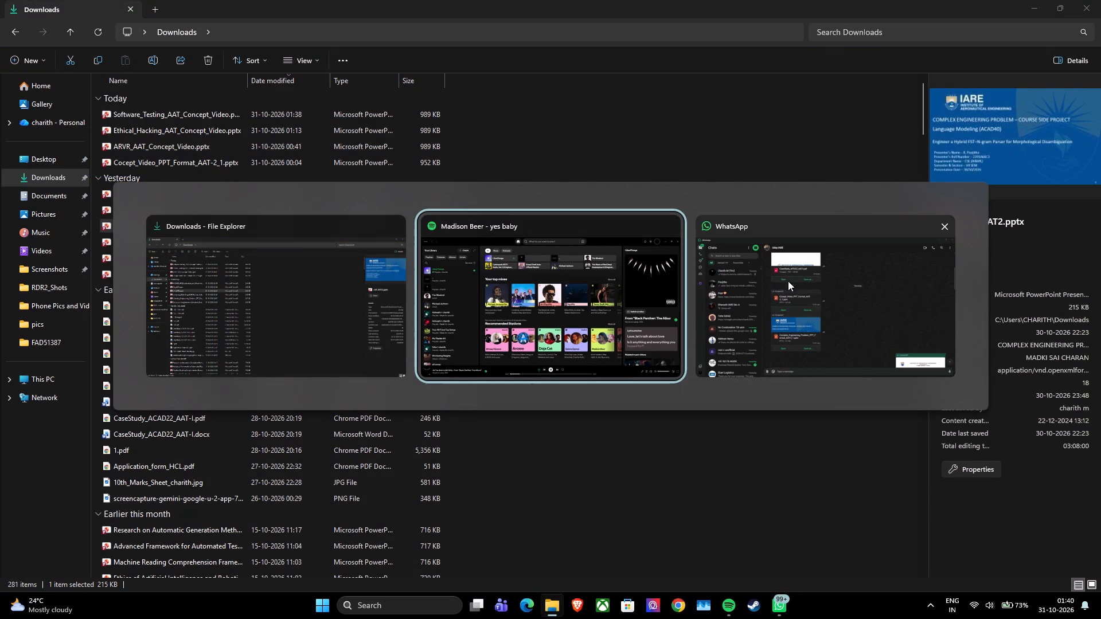